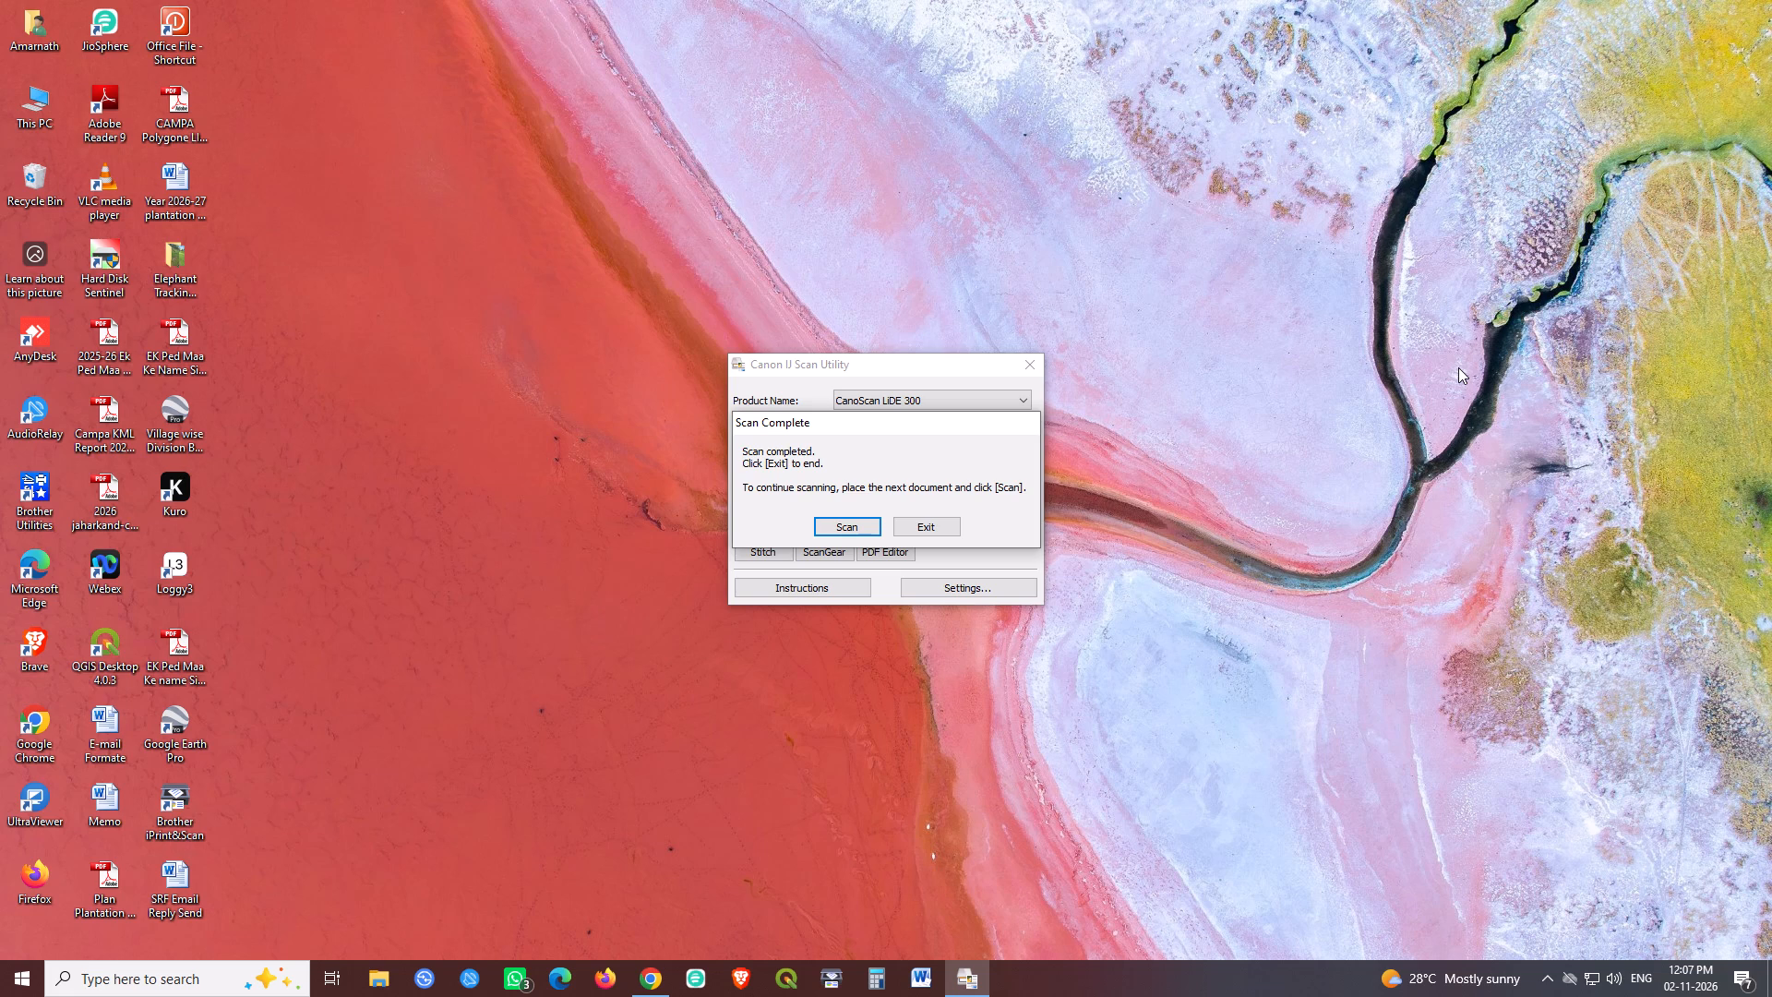
Scan the next document page on the CanoScan LiDE 300 as a continuation of the current scan.
key(space)
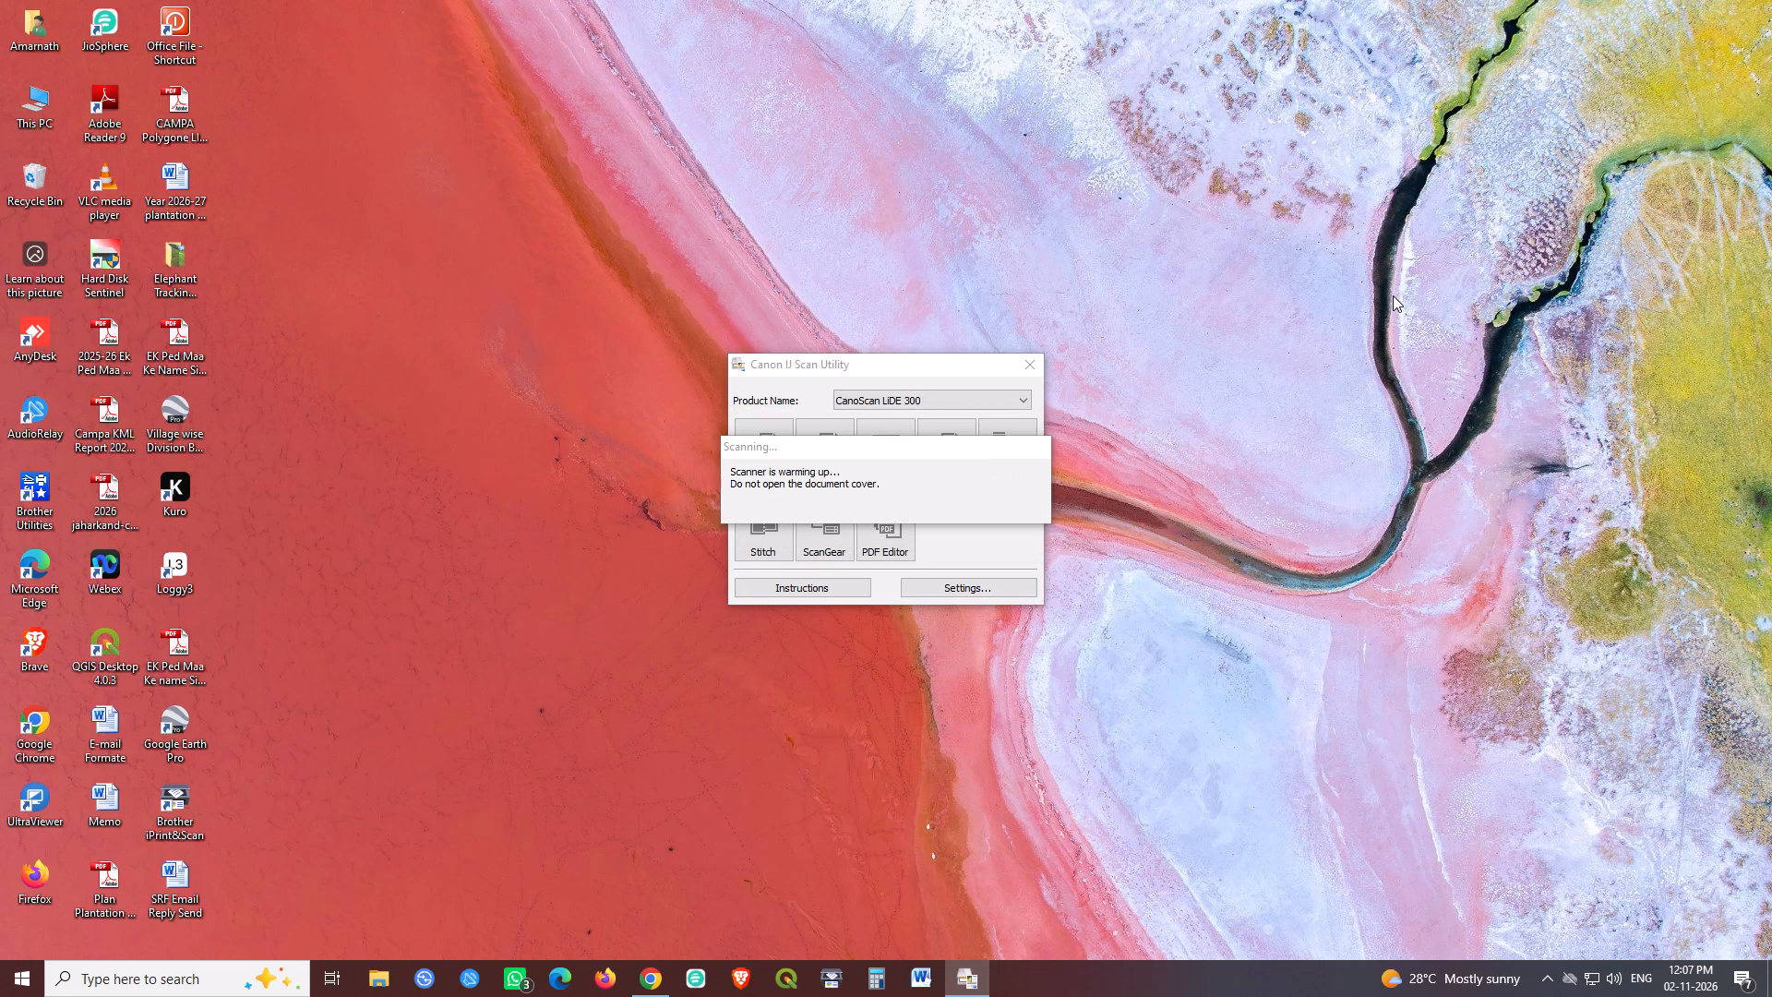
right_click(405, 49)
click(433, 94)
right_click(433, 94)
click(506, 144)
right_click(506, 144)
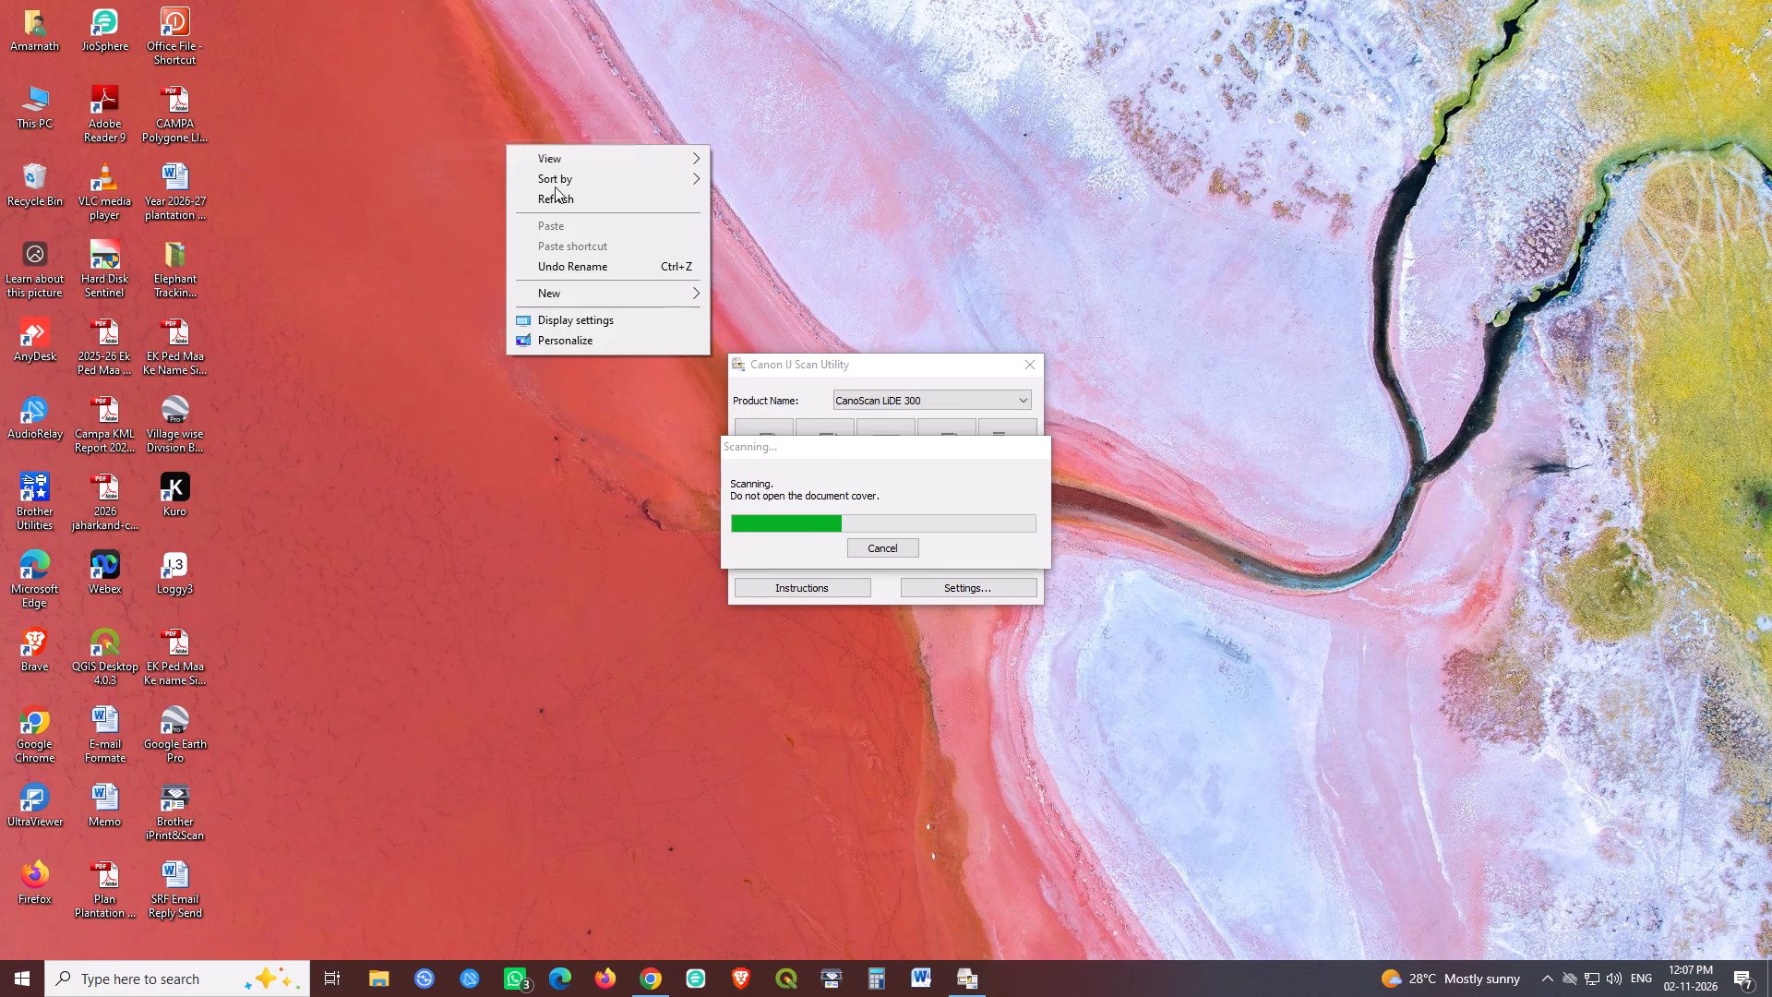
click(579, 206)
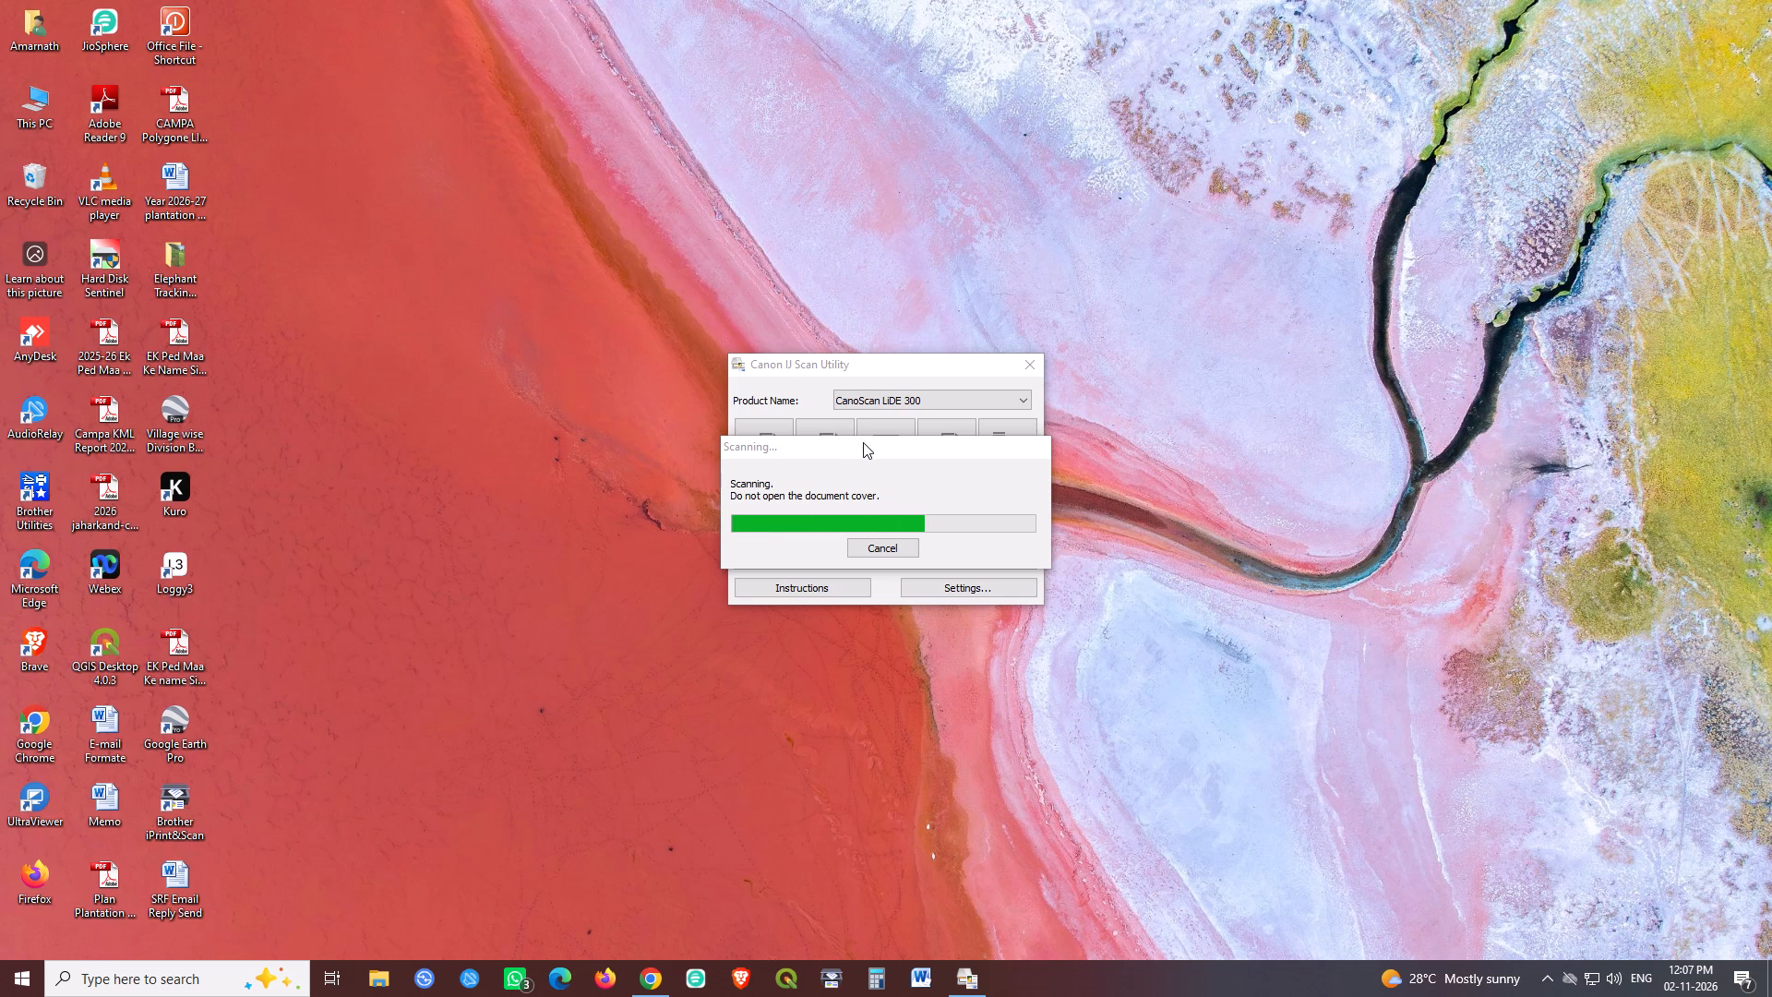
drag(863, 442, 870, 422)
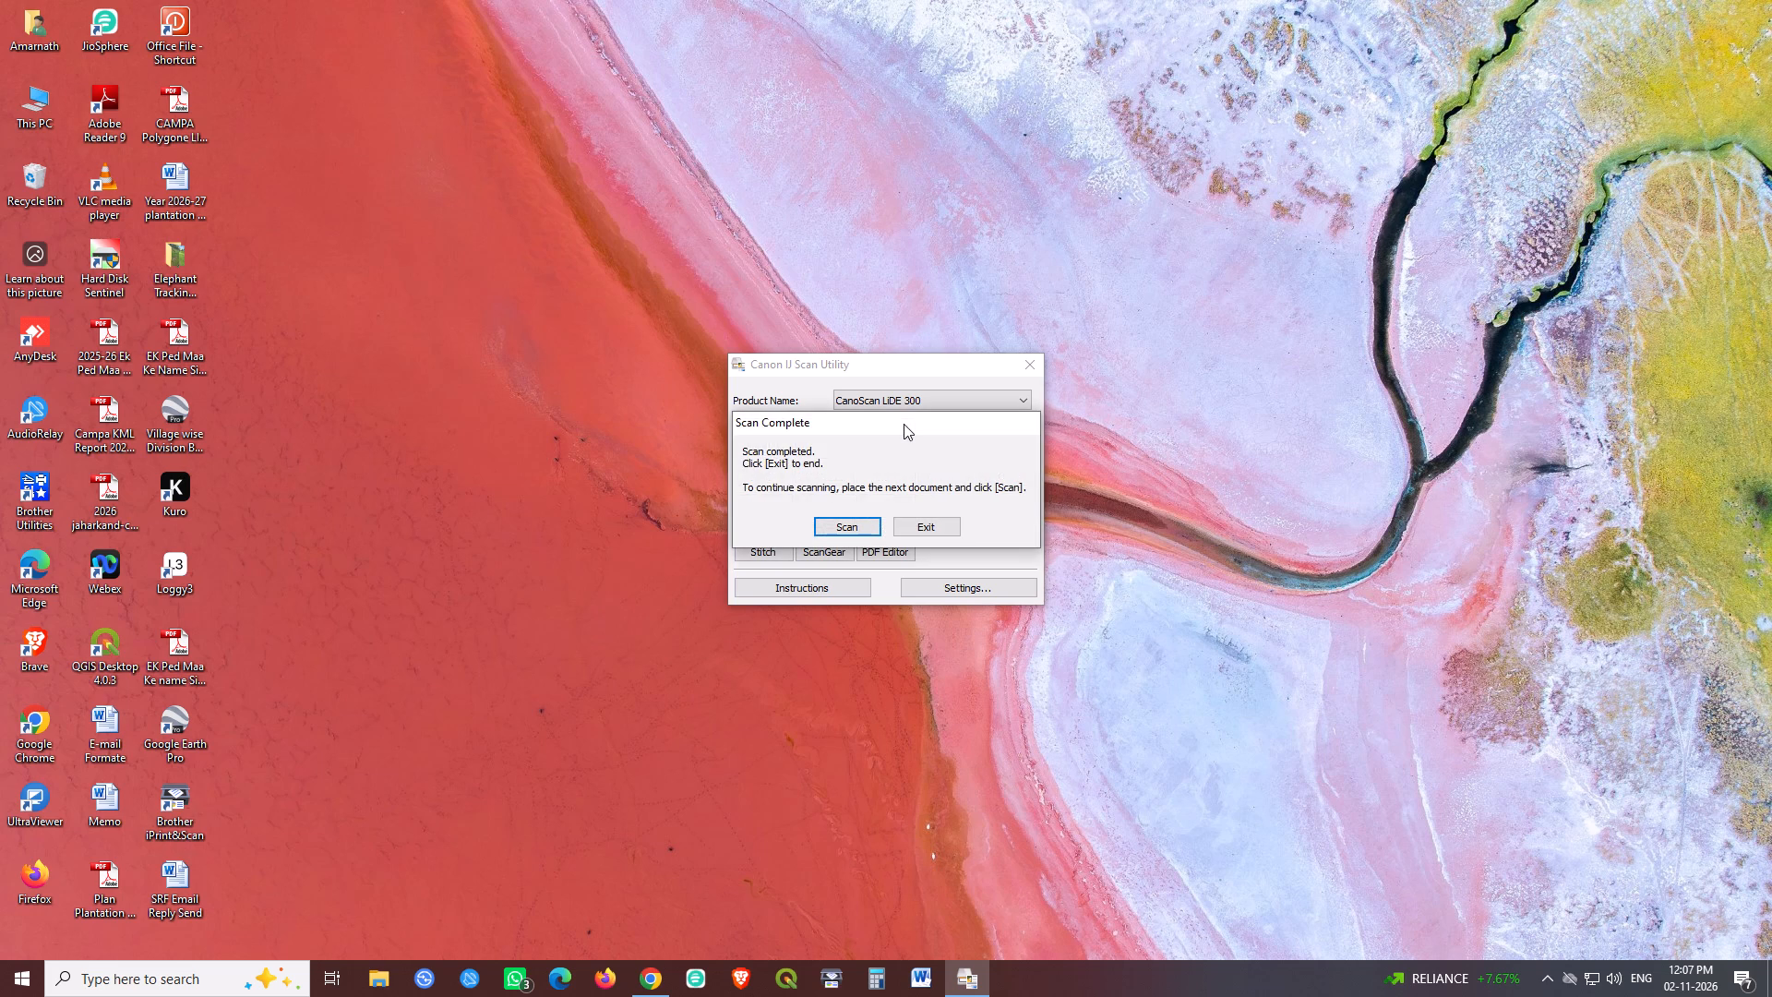
End the scanning session without adding another page.
click(937, 531)
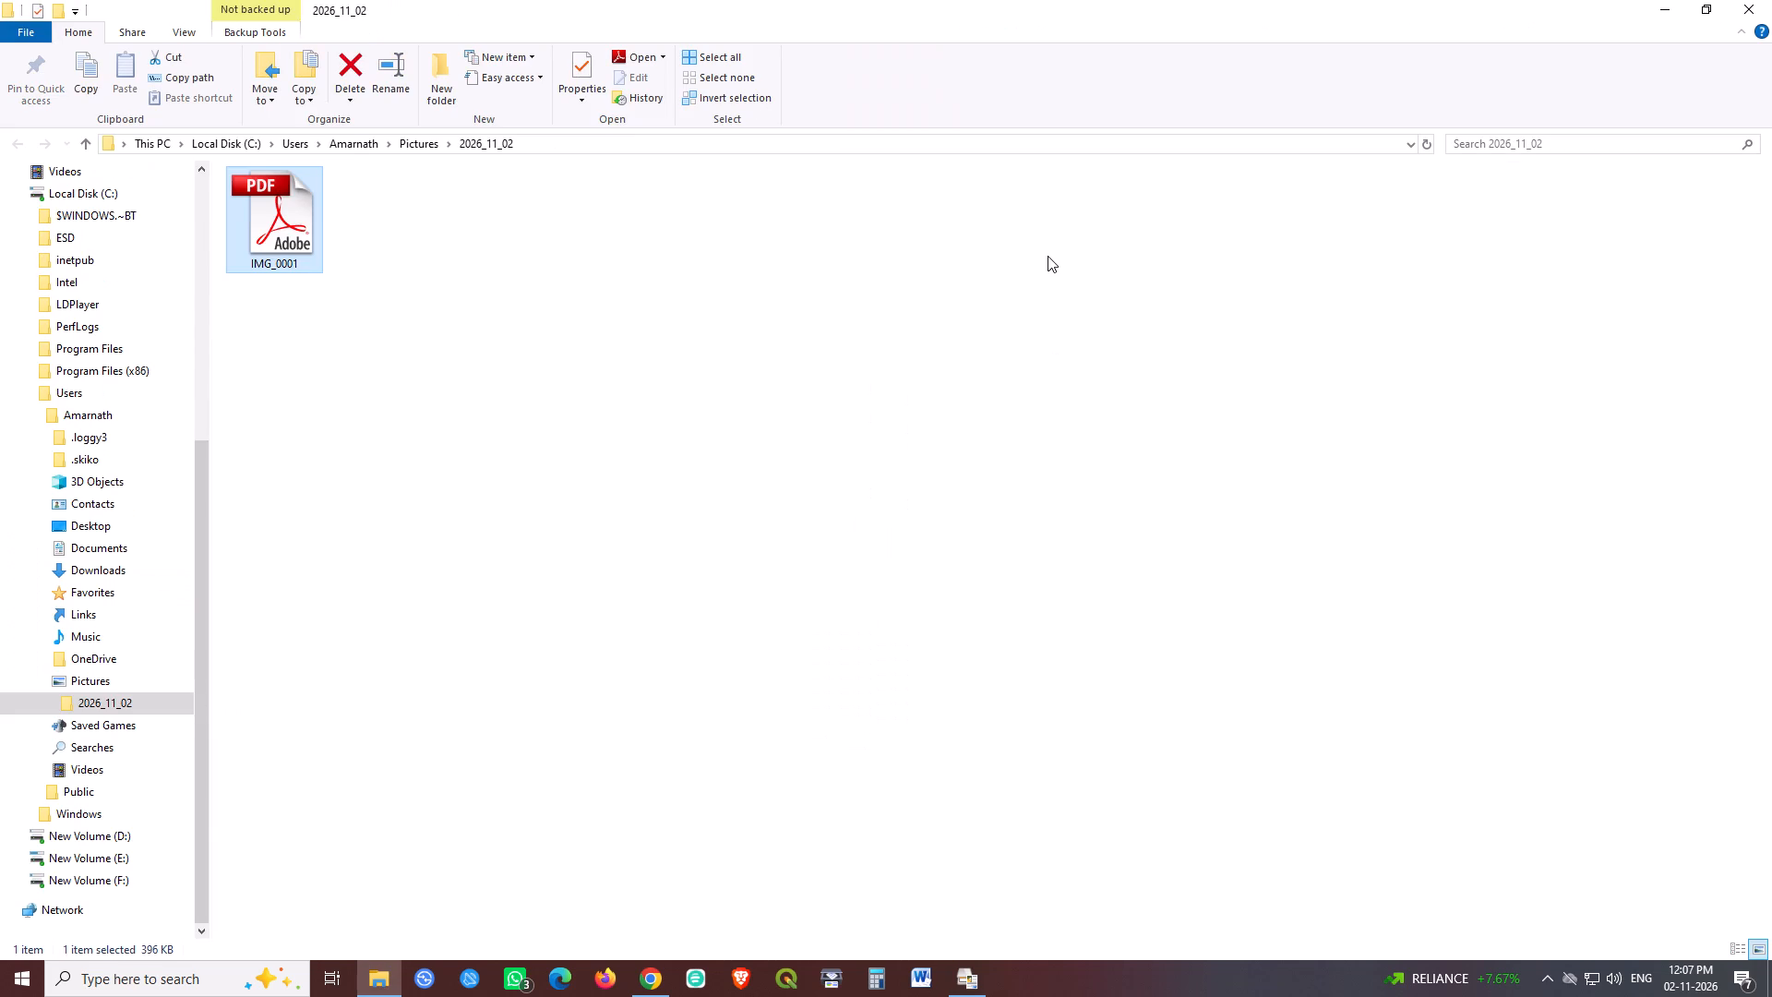
Rename the scanned PDF IMG_0001, starting the new name with "RFO RAnka".
key(F2)
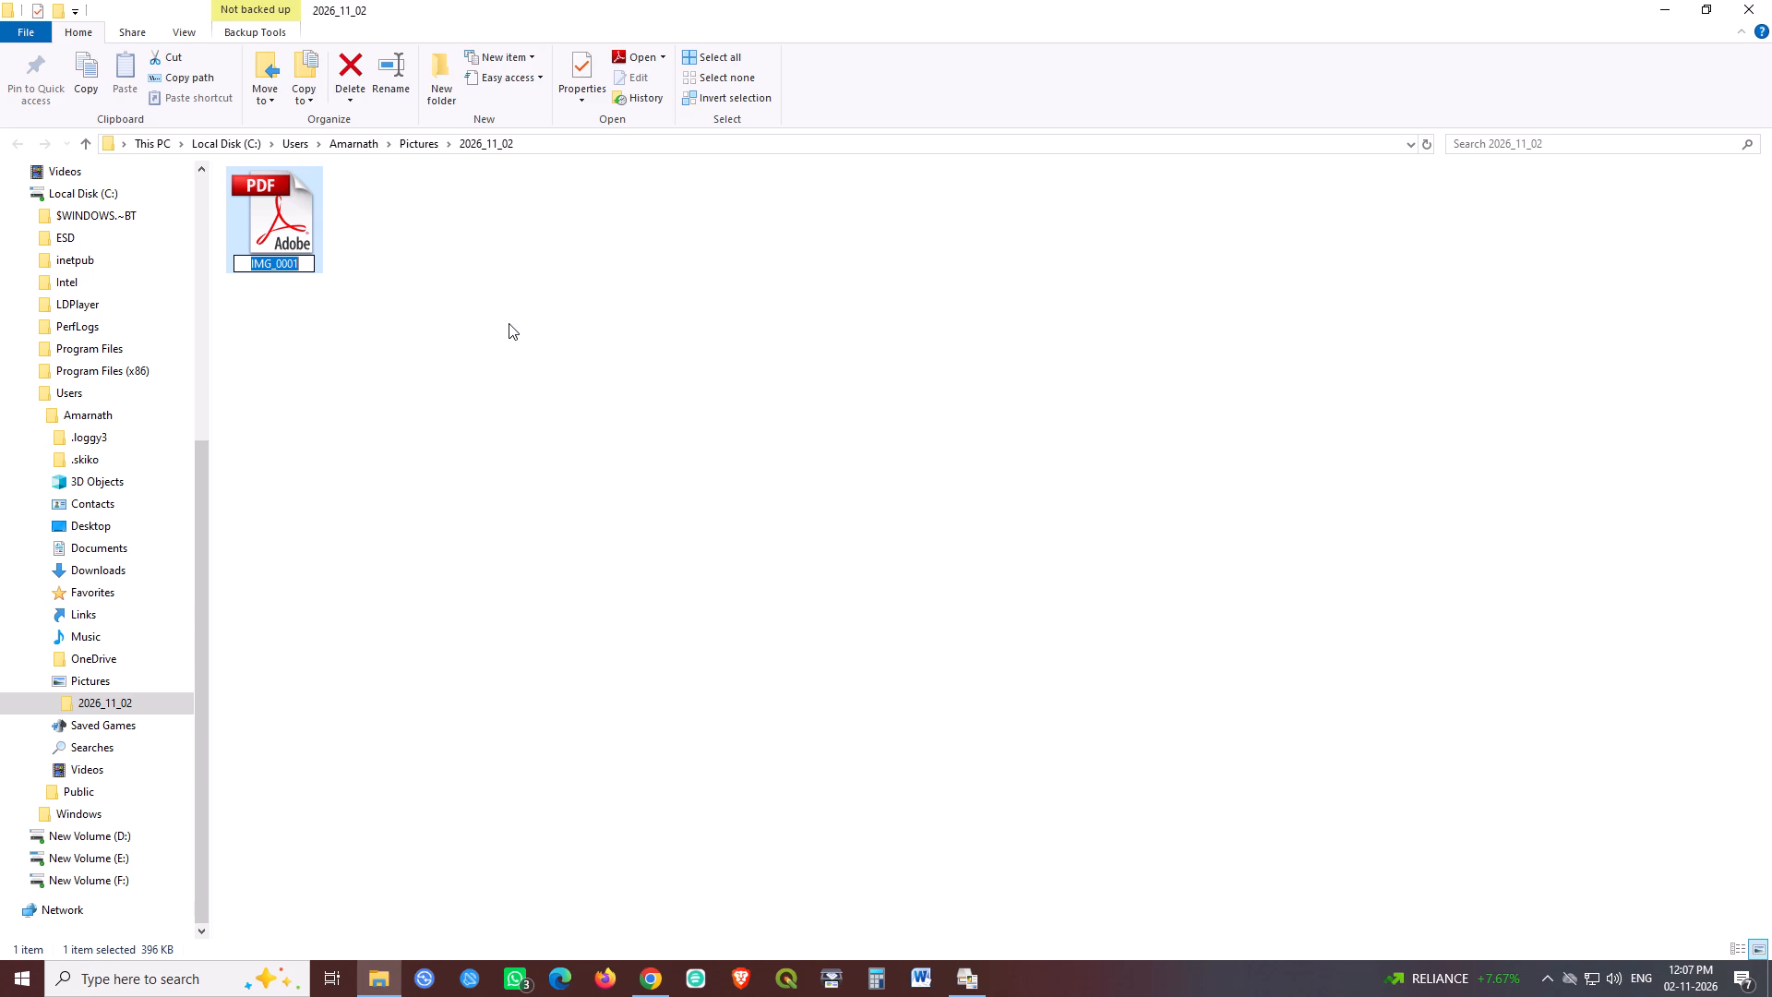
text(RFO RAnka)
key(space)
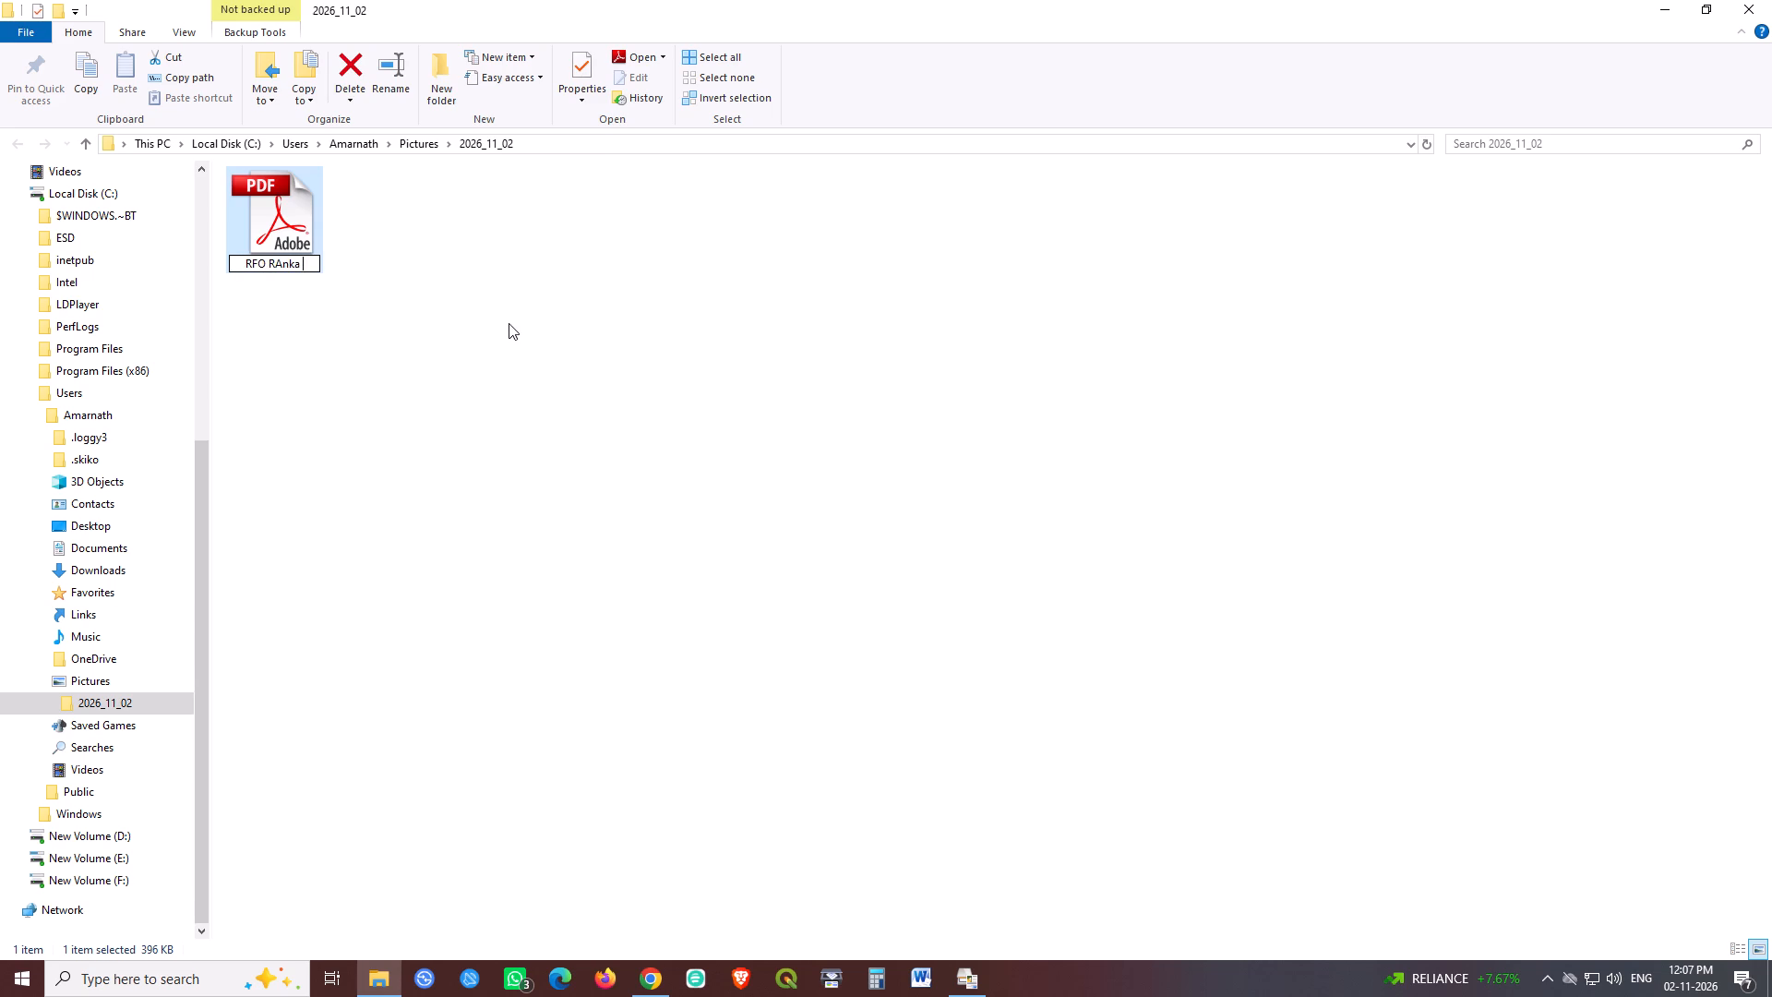
Correct and complete the scanned PDF's new name as "RFO Ranka East Letter no. 1624, 1625 Dated 31-10-2026".
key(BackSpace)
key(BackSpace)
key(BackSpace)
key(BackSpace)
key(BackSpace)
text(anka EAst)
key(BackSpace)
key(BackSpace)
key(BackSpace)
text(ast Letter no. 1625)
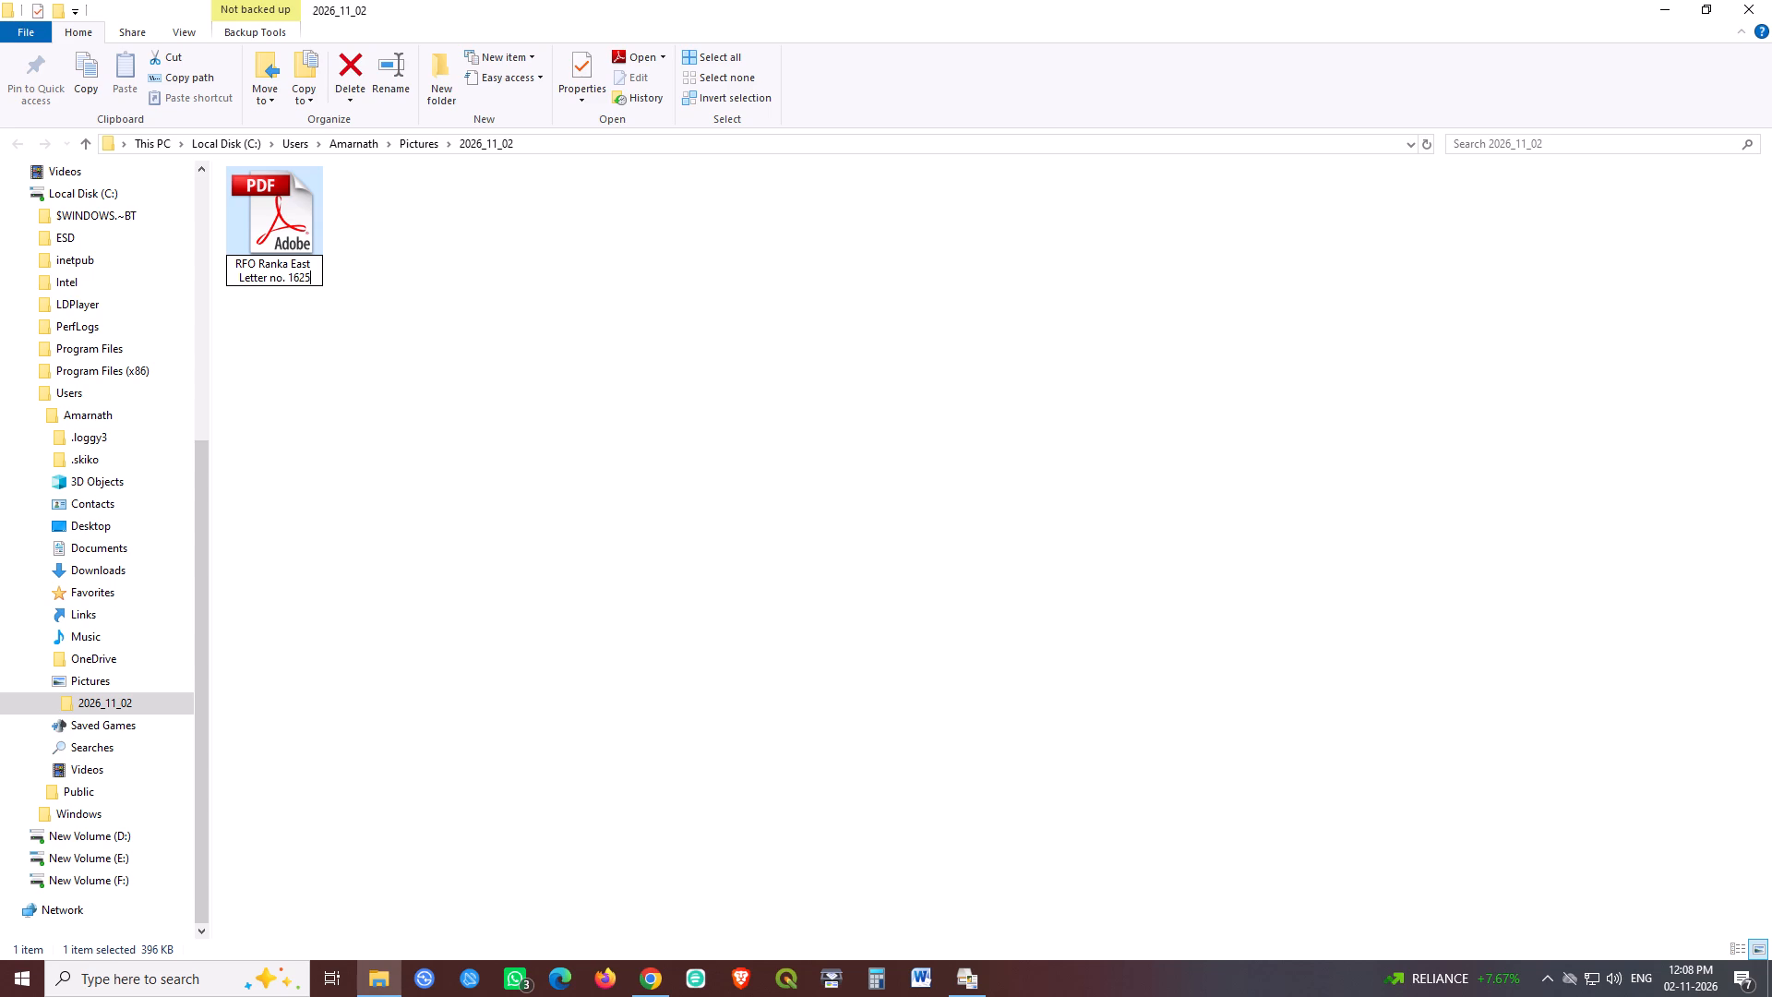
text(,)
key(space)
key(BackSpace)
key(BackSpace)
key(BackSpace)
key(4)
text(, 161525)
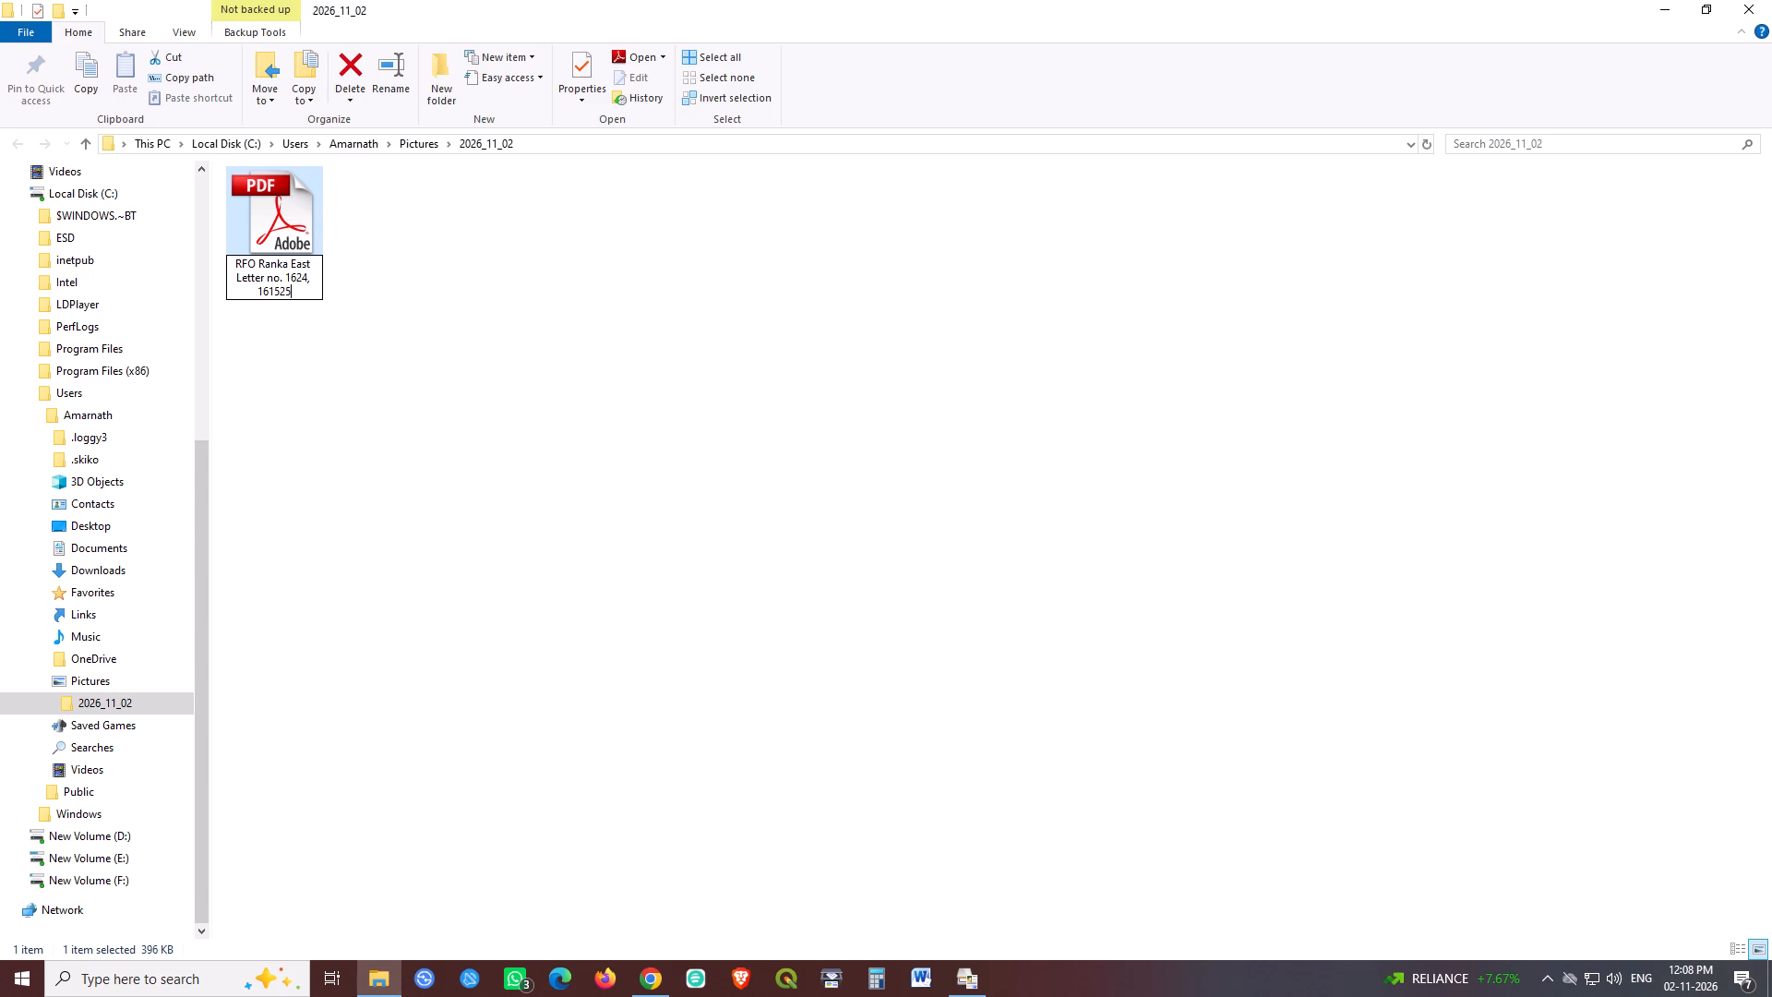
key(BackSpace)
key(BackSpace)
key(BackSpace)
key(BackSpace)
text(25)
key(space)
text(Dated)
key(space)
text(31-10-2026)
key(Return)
Rename the PDF again, adding the word "Case" at the end of its name after the date.
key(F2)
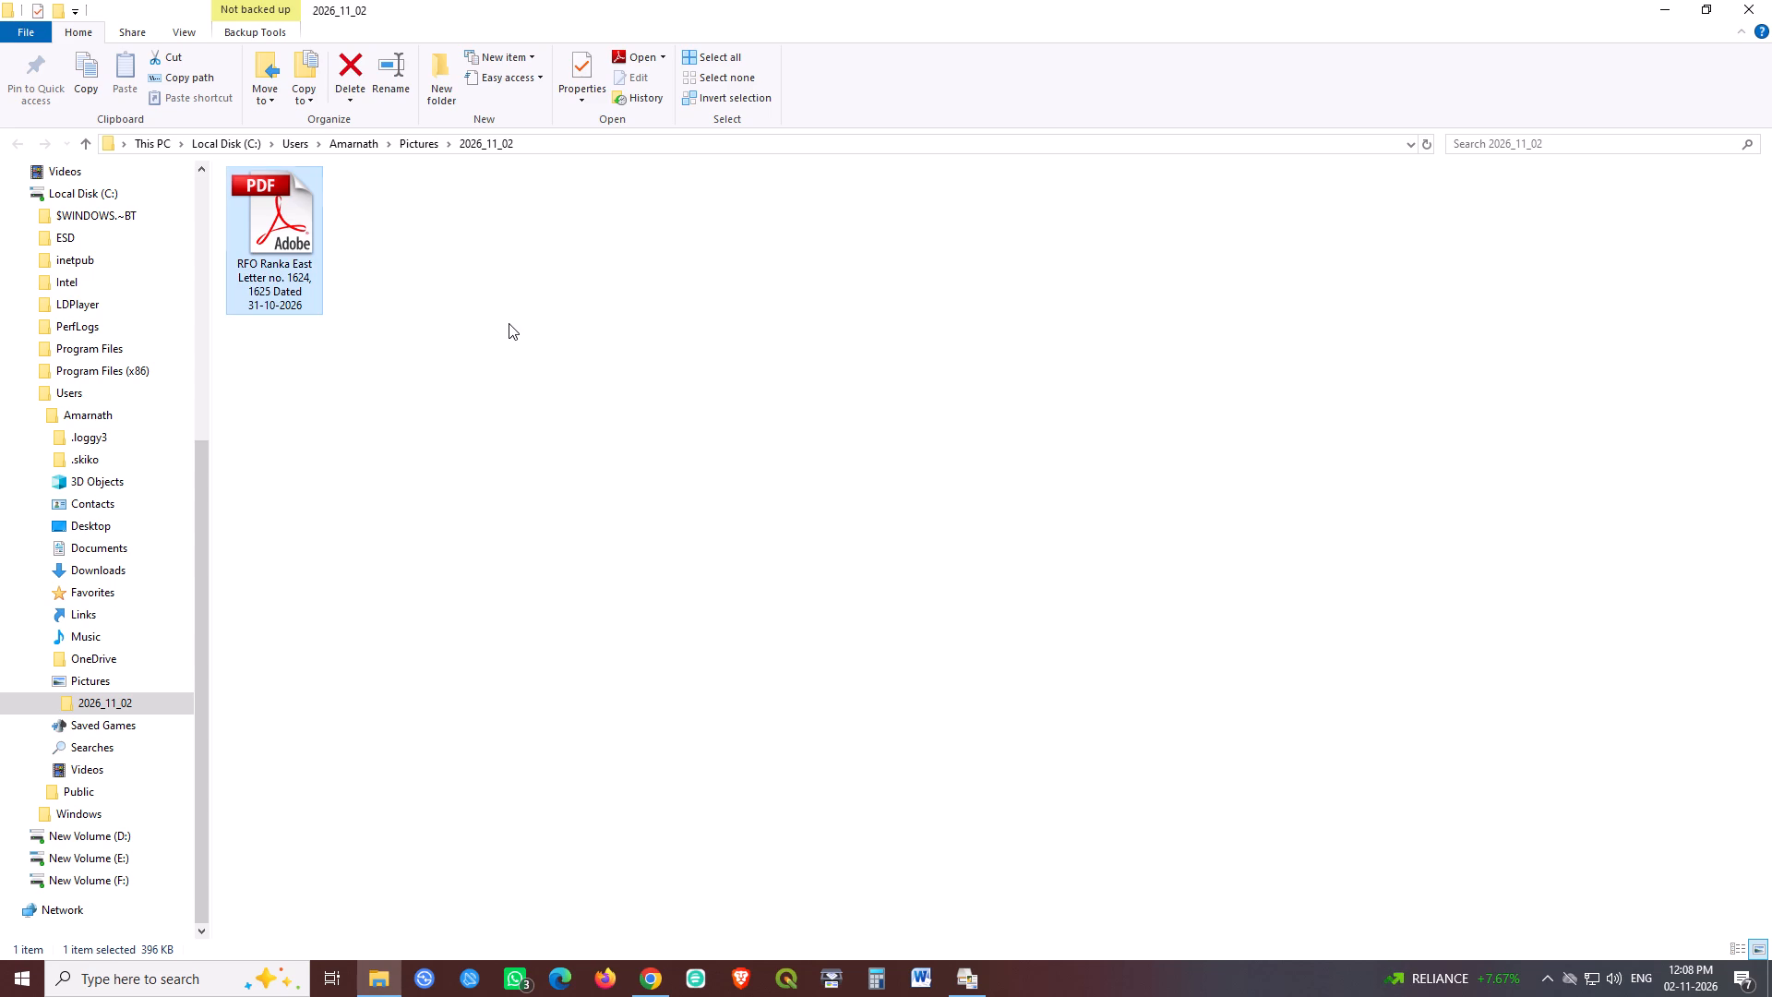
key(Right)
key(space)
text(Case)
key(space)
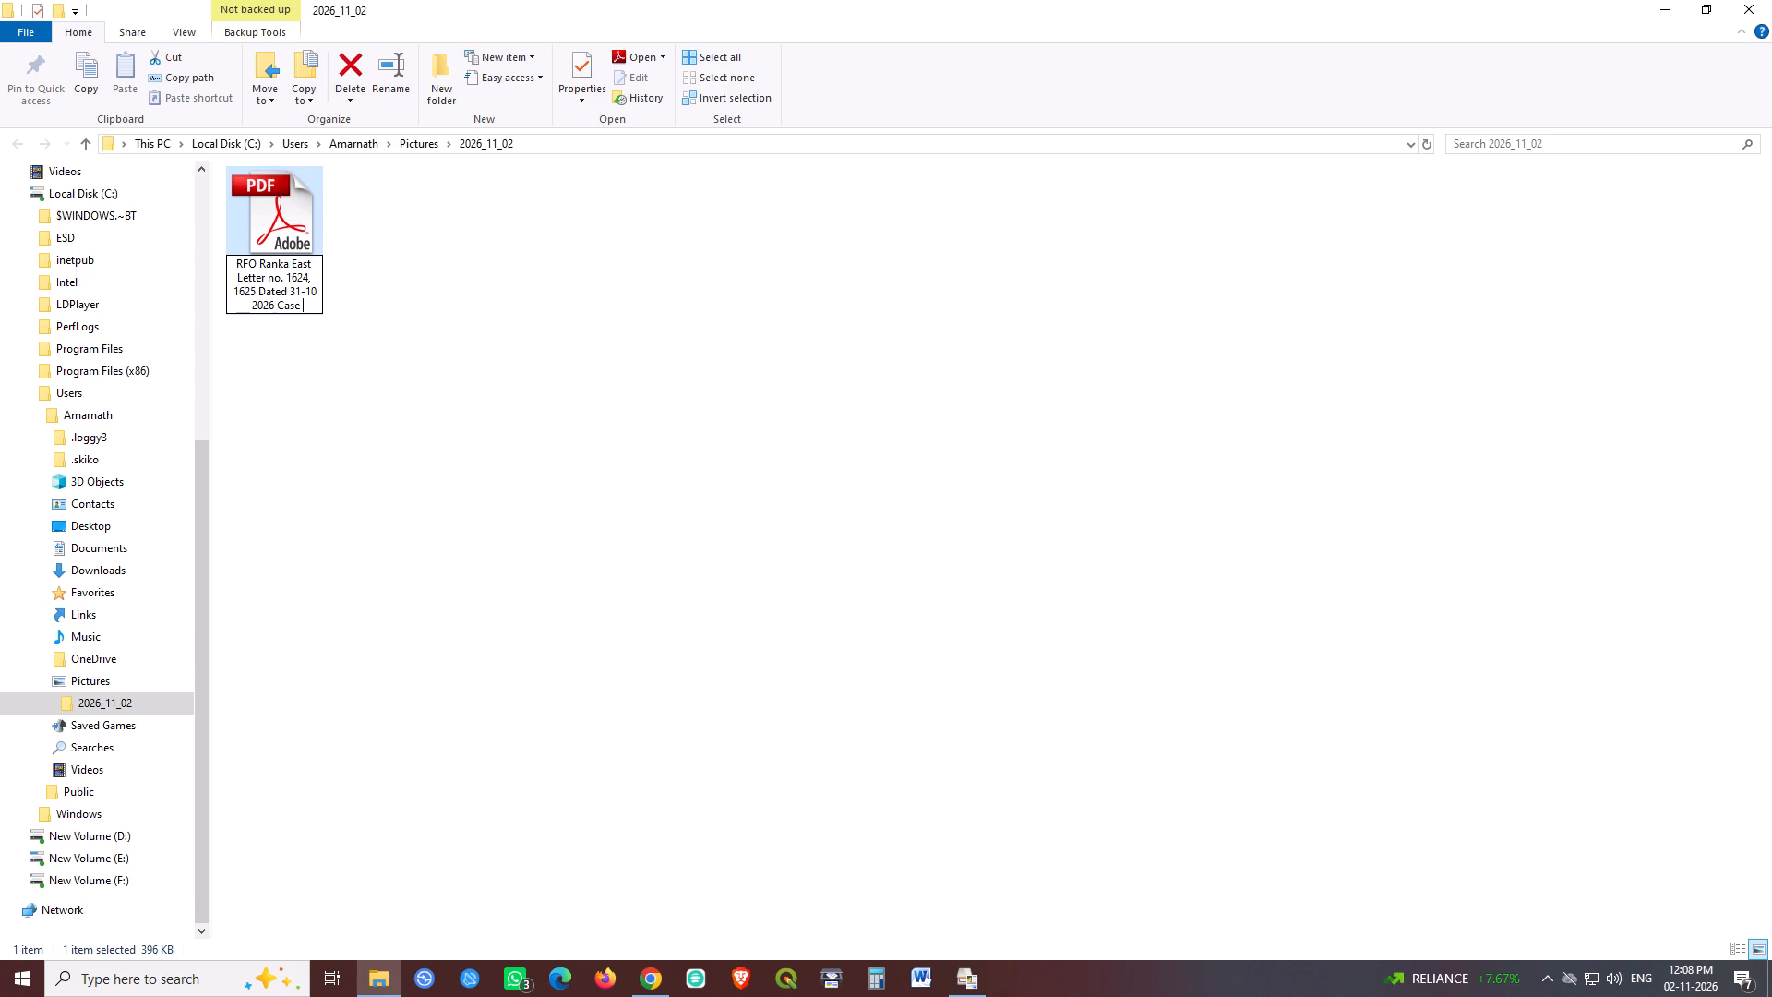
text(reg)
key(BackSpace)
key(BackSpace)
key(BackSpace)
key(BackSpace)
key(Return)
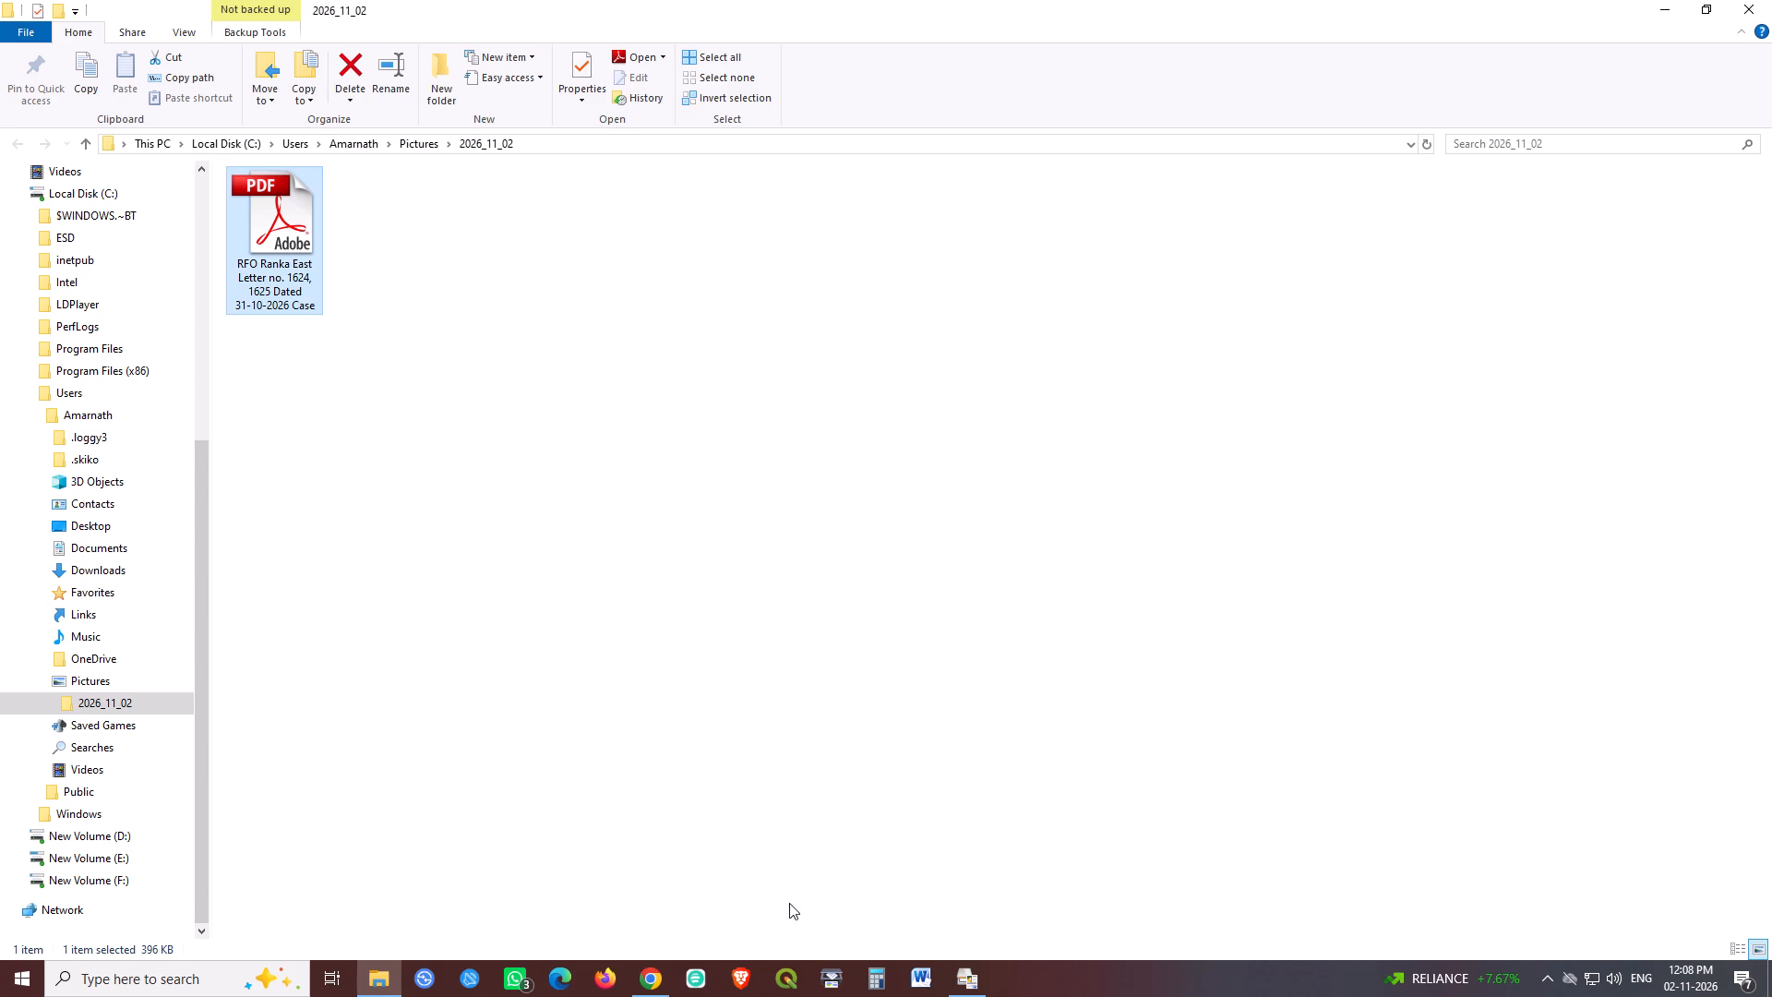
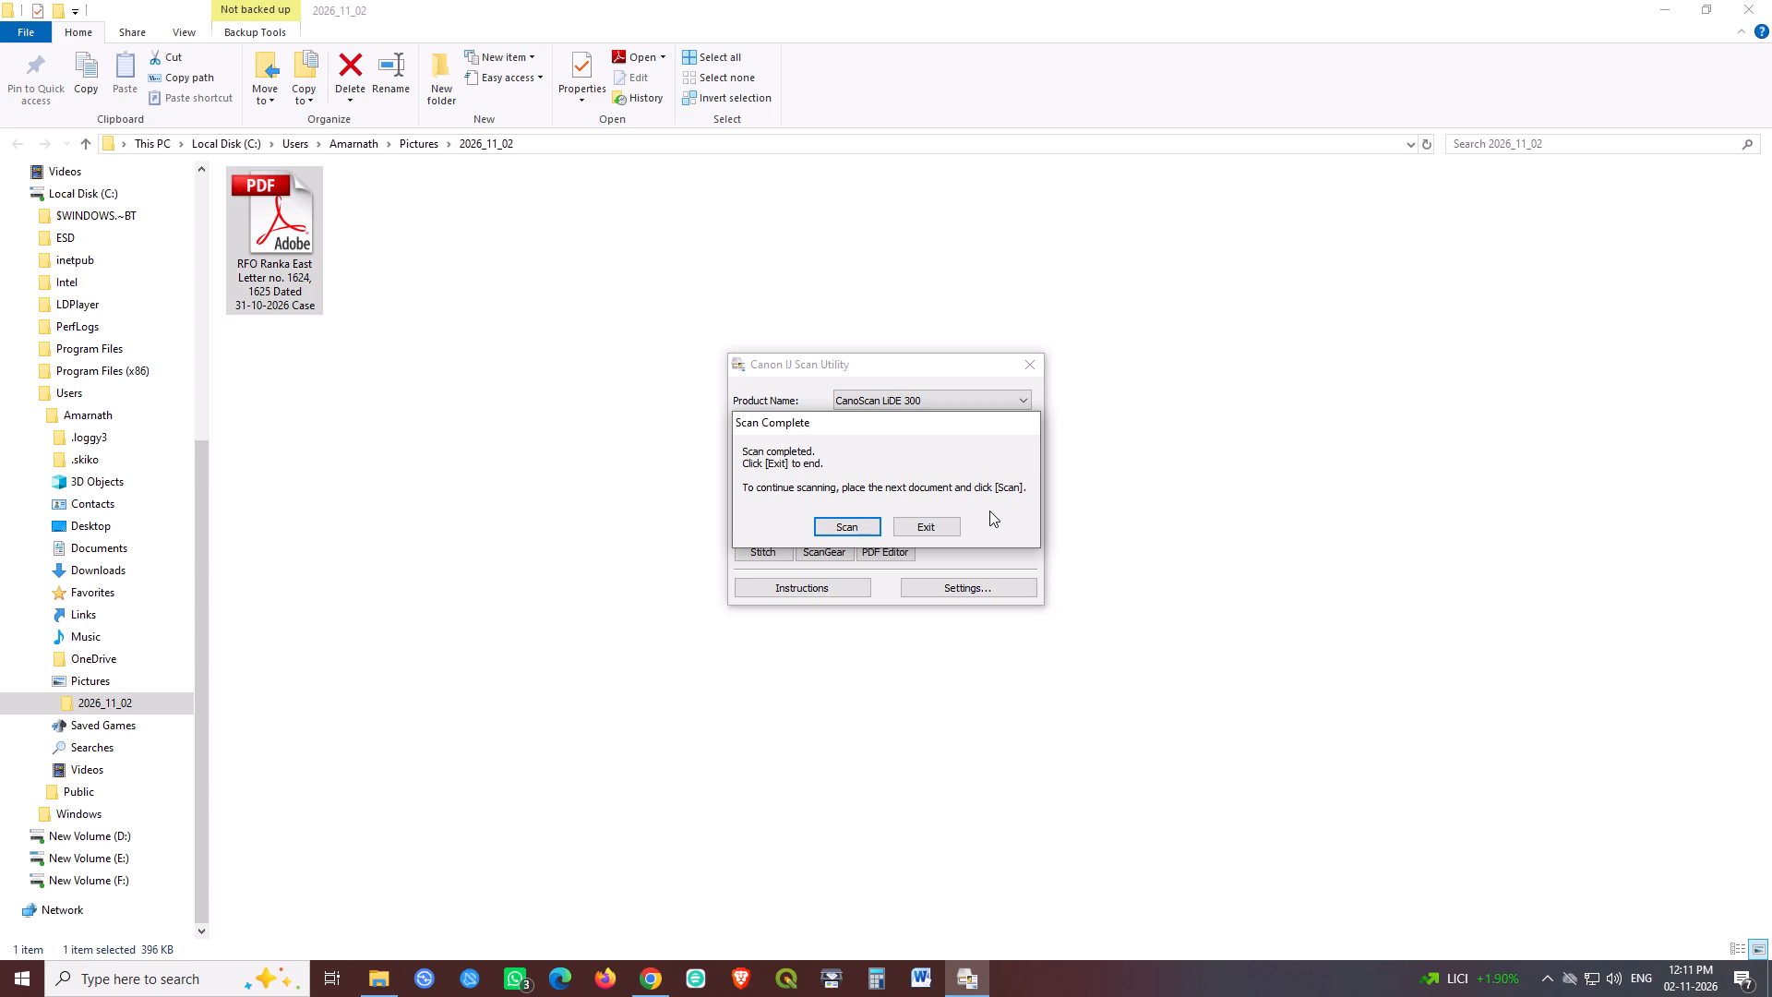
End the completed scan without scanning another document.
click(941, 535)
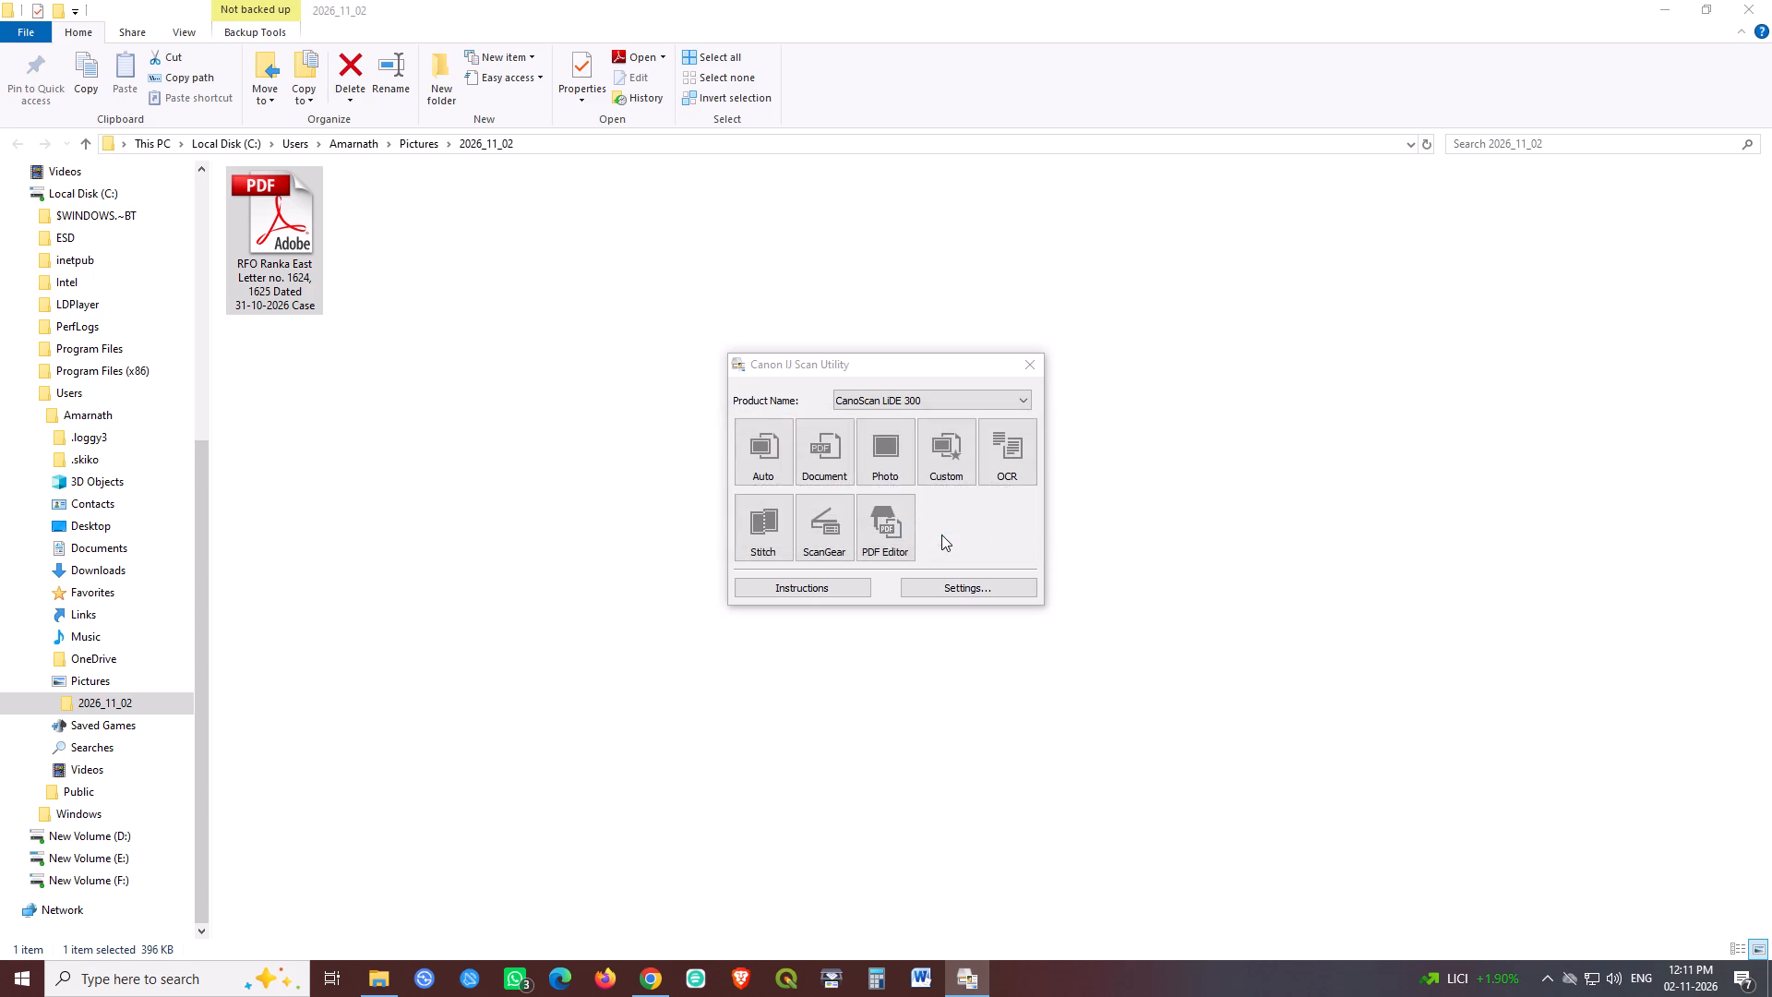
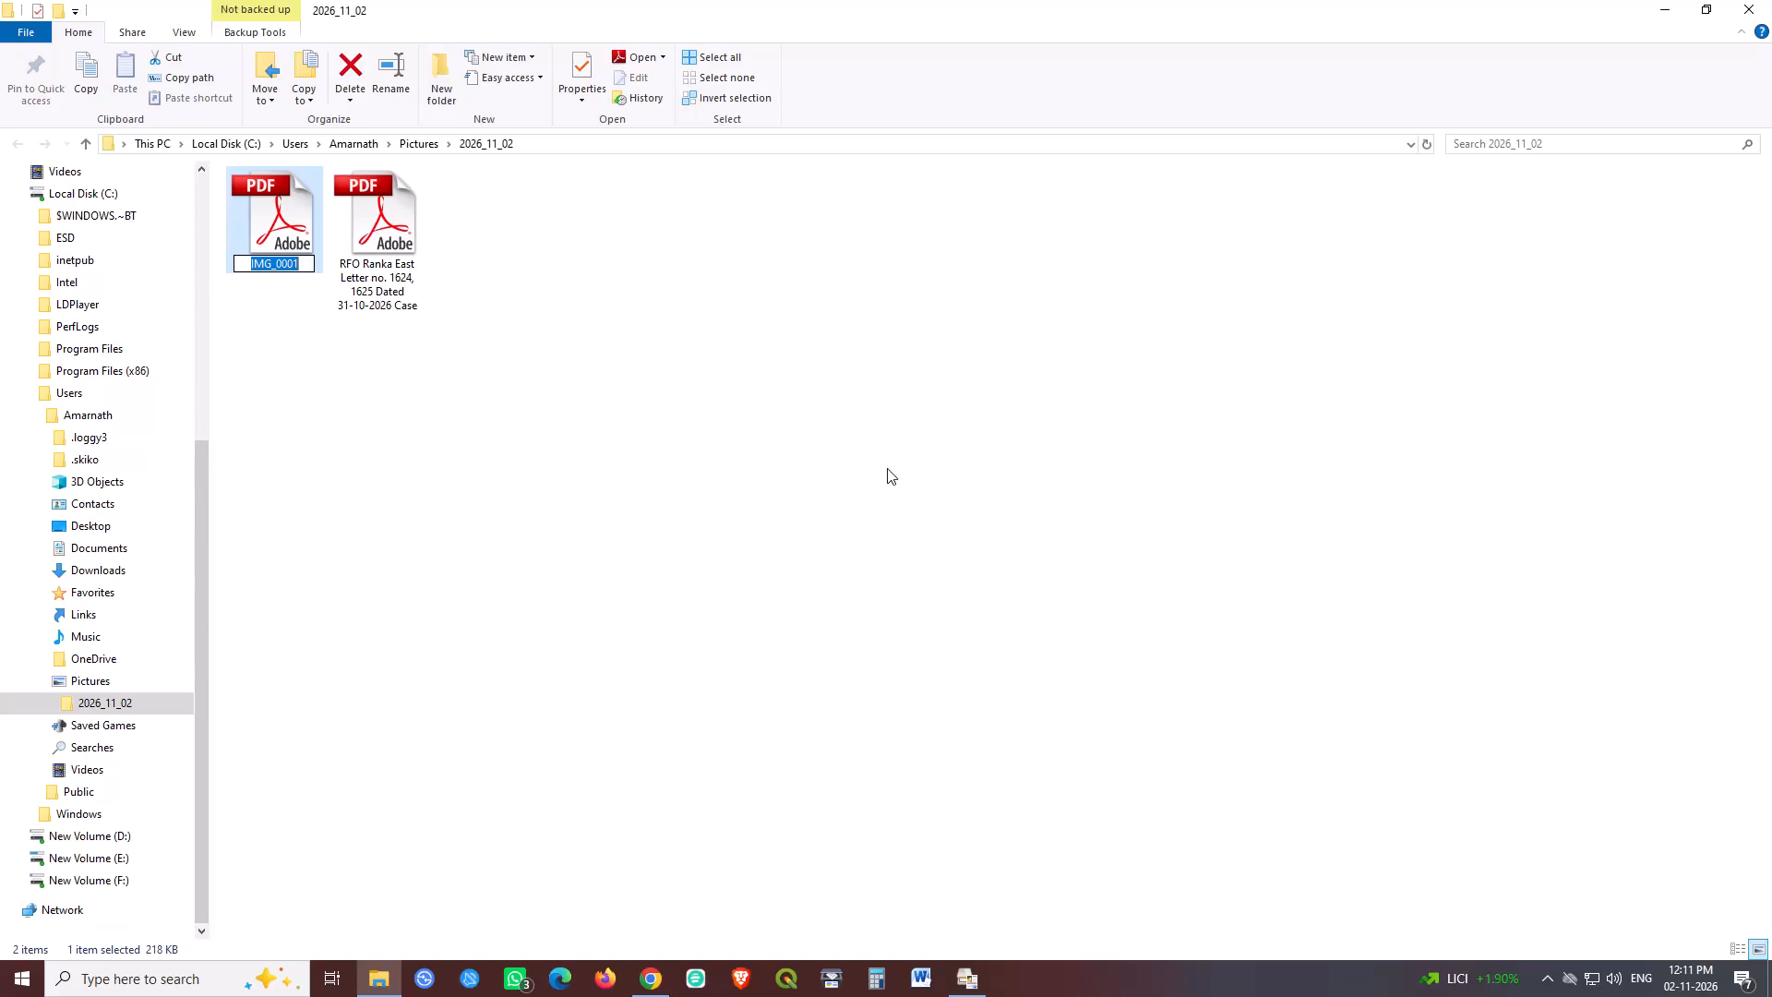
Rename the scanned PDF IMG_0001 as "RFO Raka West Letter no. 1626 Dated 31-10-2026 Case".
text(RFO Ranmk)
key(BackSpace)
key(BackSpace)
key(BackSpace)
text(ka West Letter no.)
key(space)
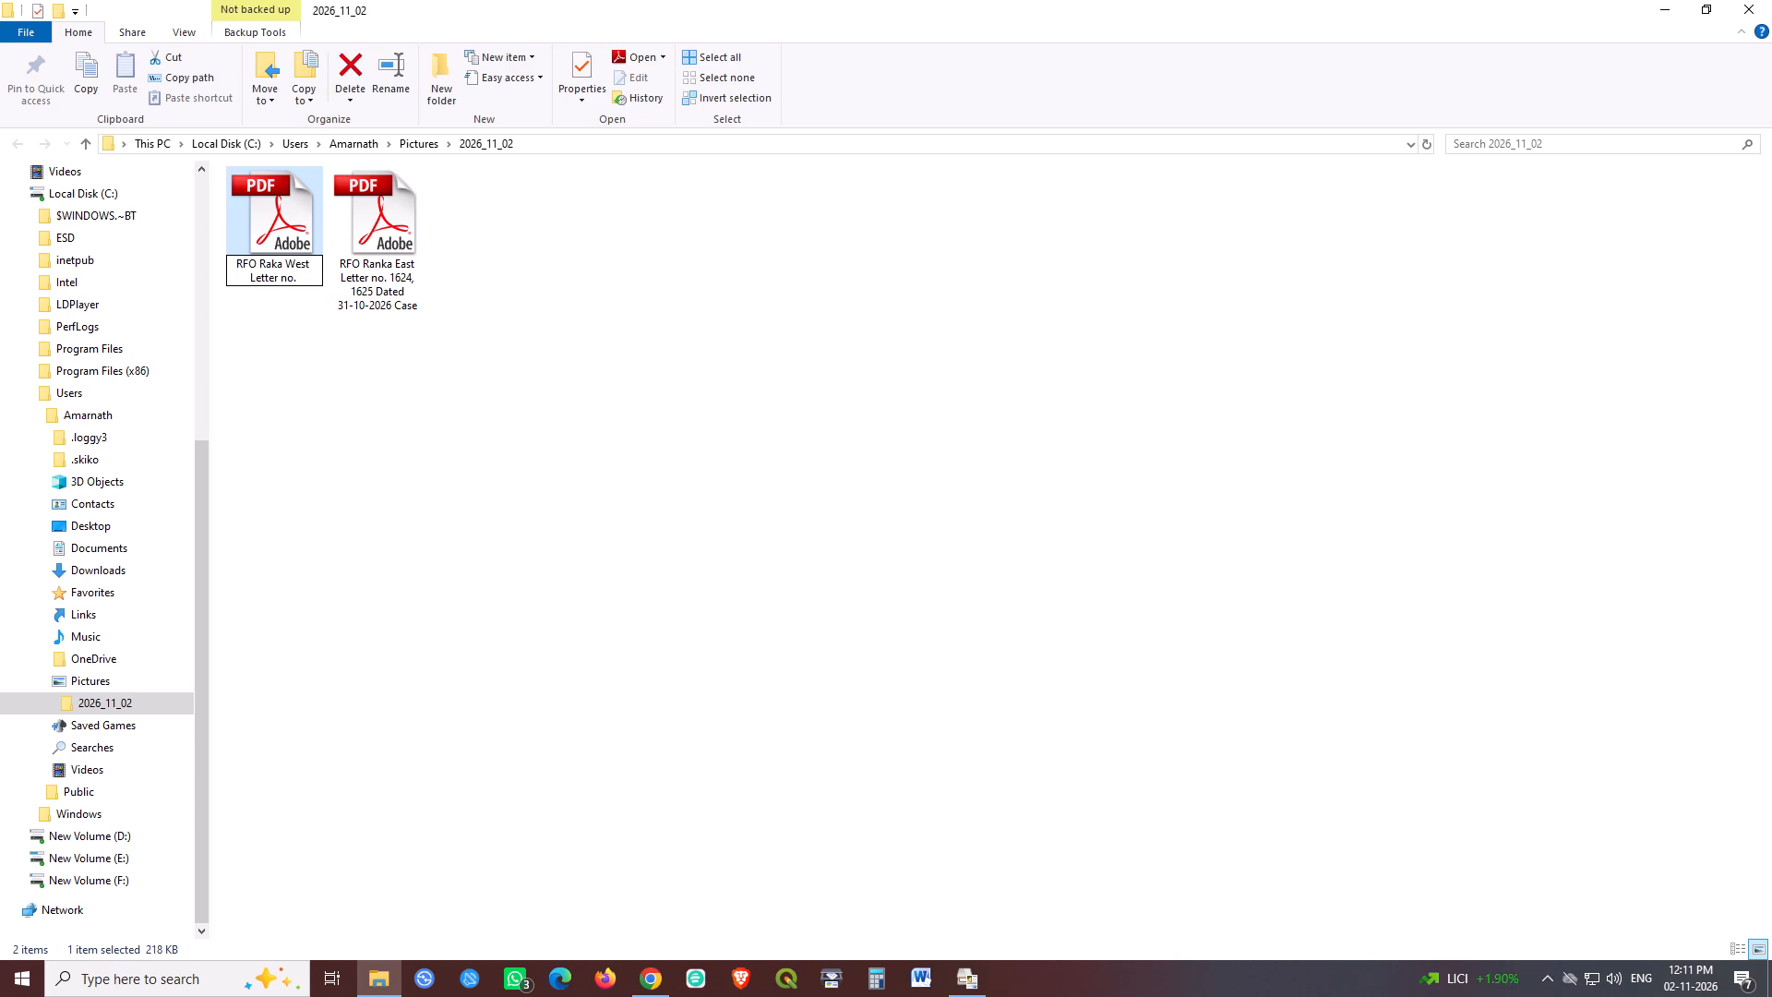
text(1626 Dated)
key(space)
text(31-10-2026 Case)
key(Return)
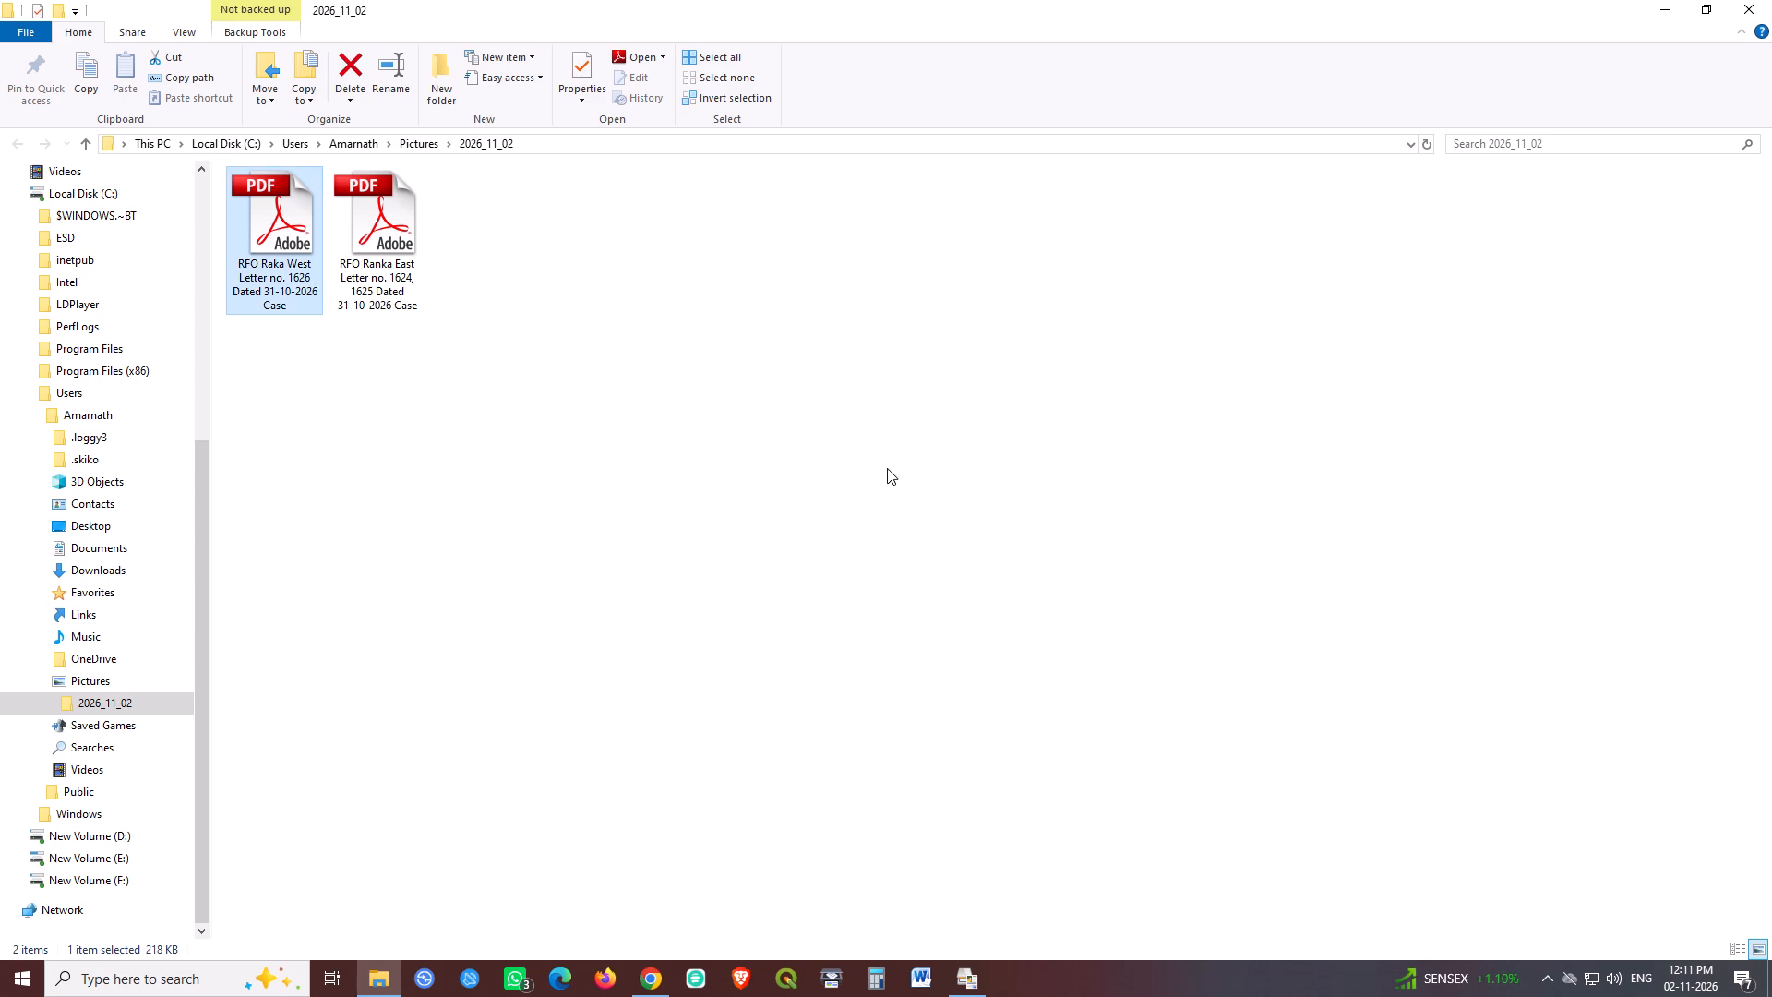
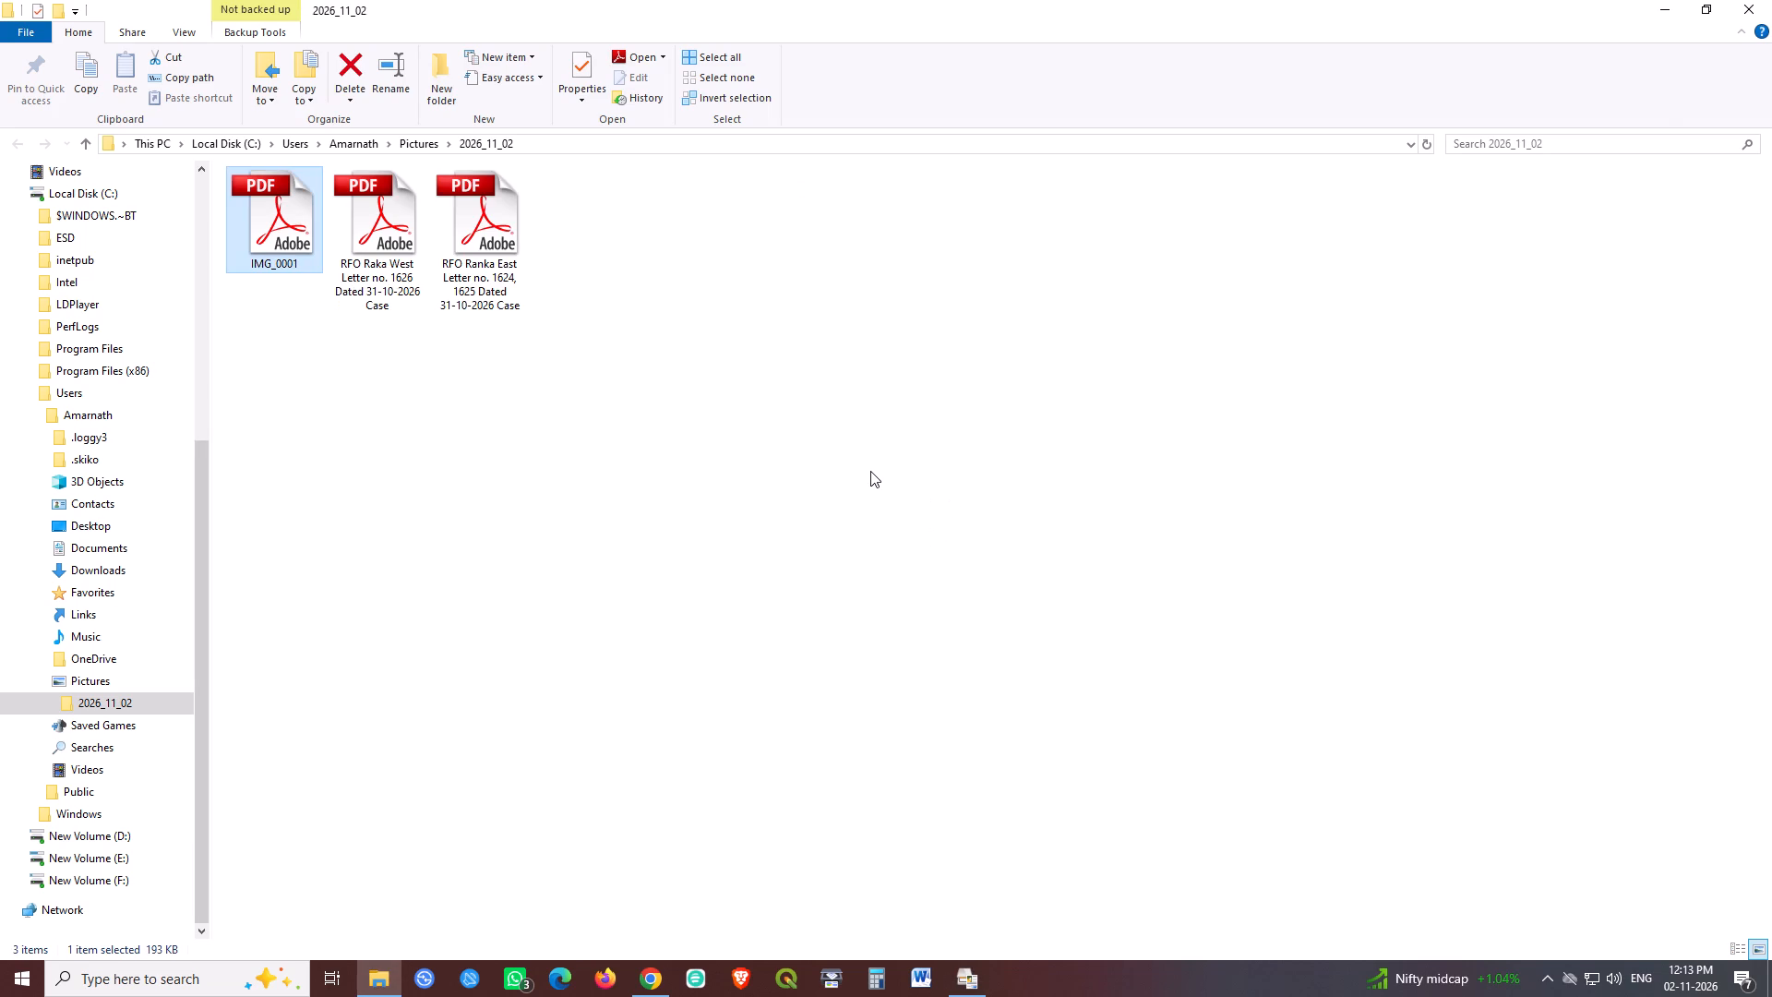
Rename the IMG_0001 PDF with a name beginning "RFO Bhandariya Letter no.".
key(F2)
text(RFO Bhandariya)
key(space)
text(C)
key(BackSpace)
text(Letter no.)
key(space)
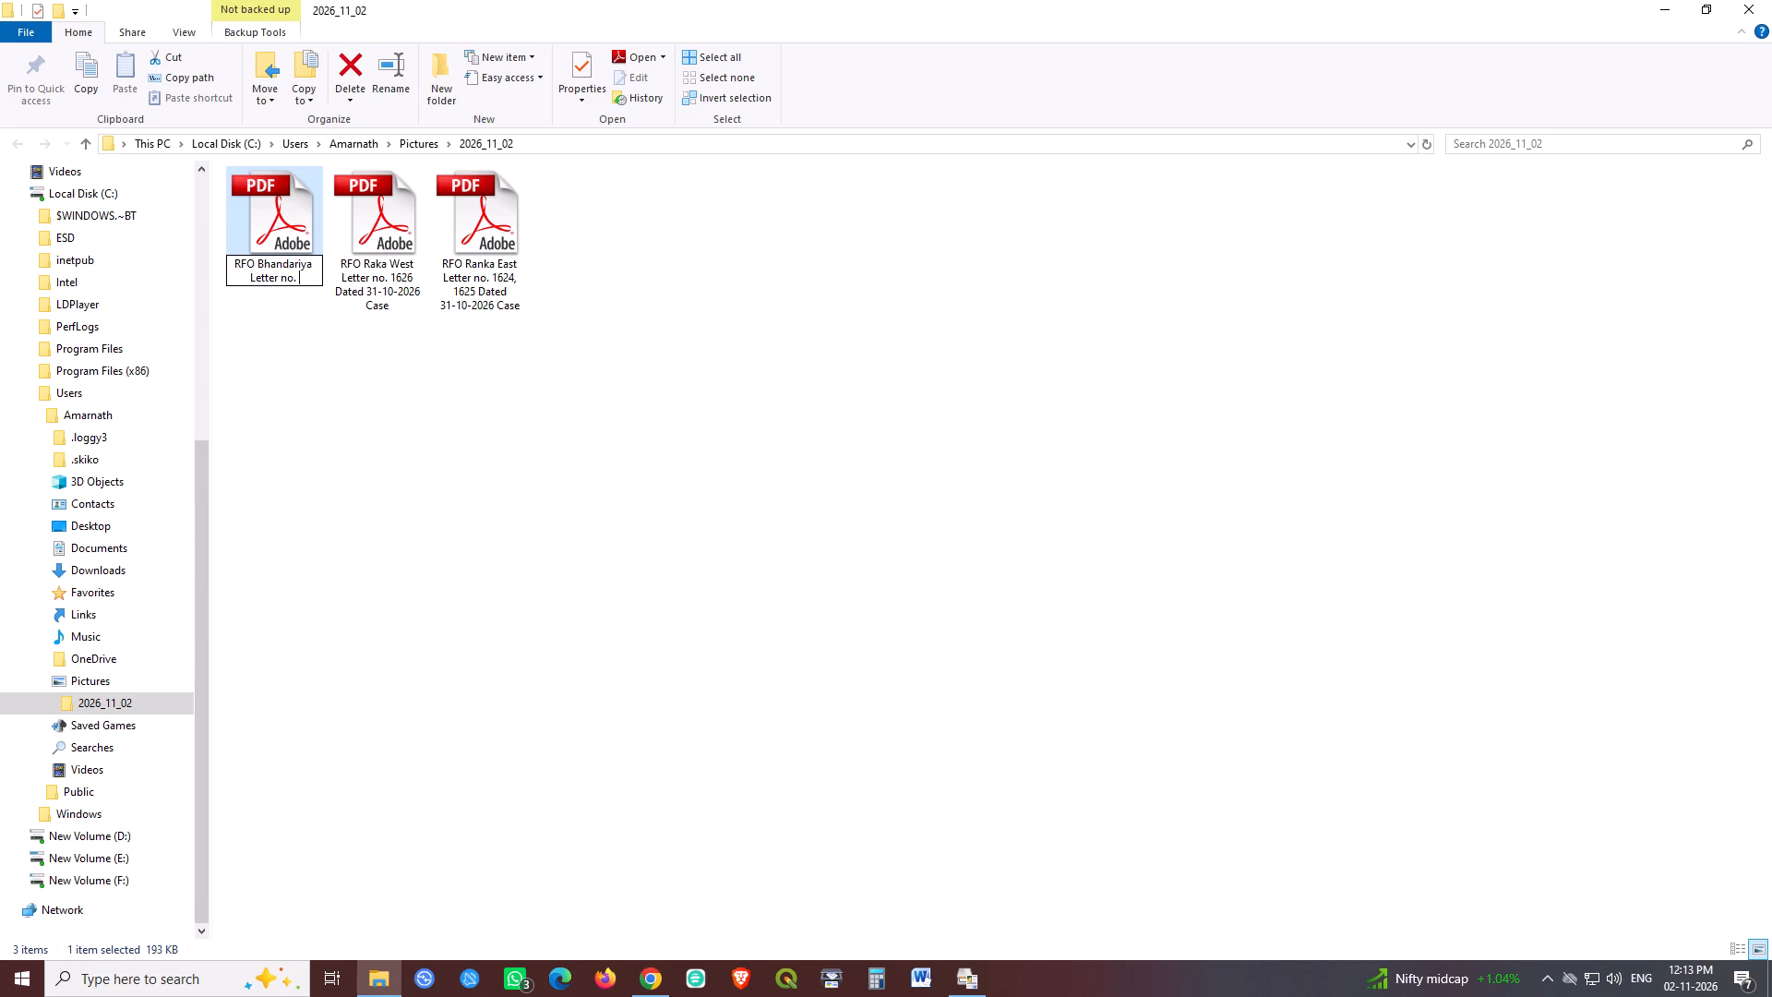
Complete the RFO Bhandariya PDF's name with "1627 Dated 31-10-2026 Case" after "Letter no.".
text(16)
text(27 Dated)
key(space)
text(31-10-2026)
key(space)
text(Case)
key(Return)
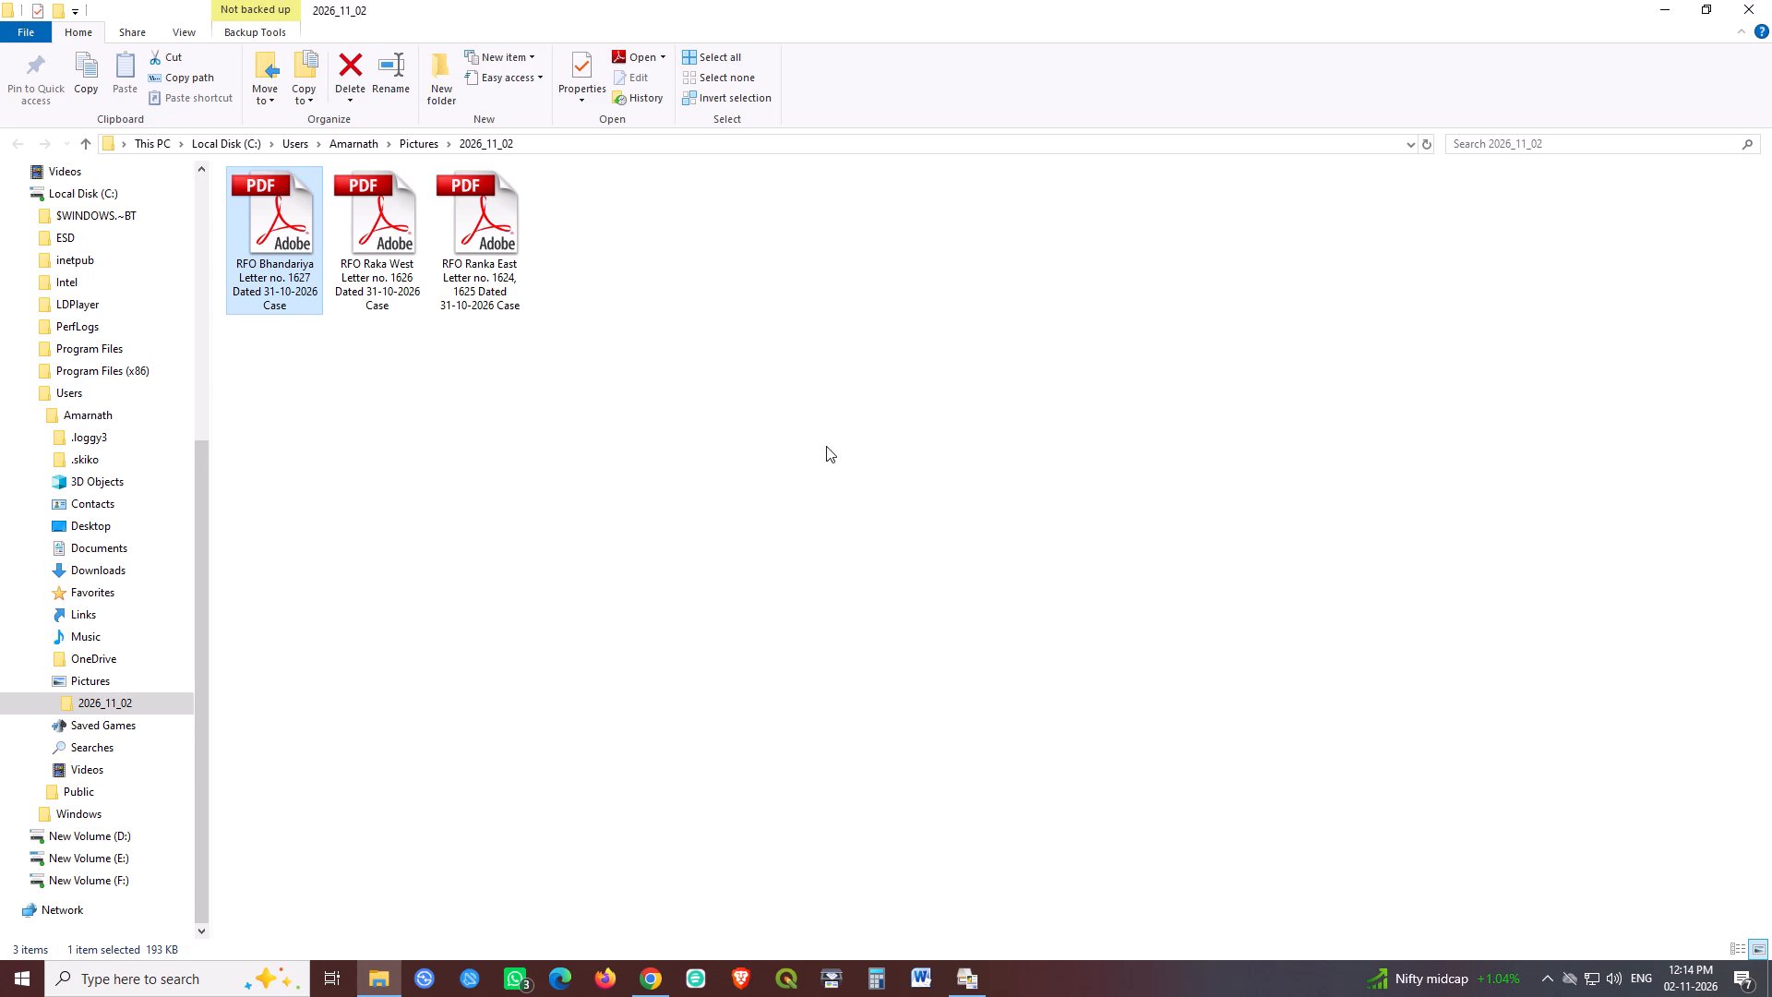
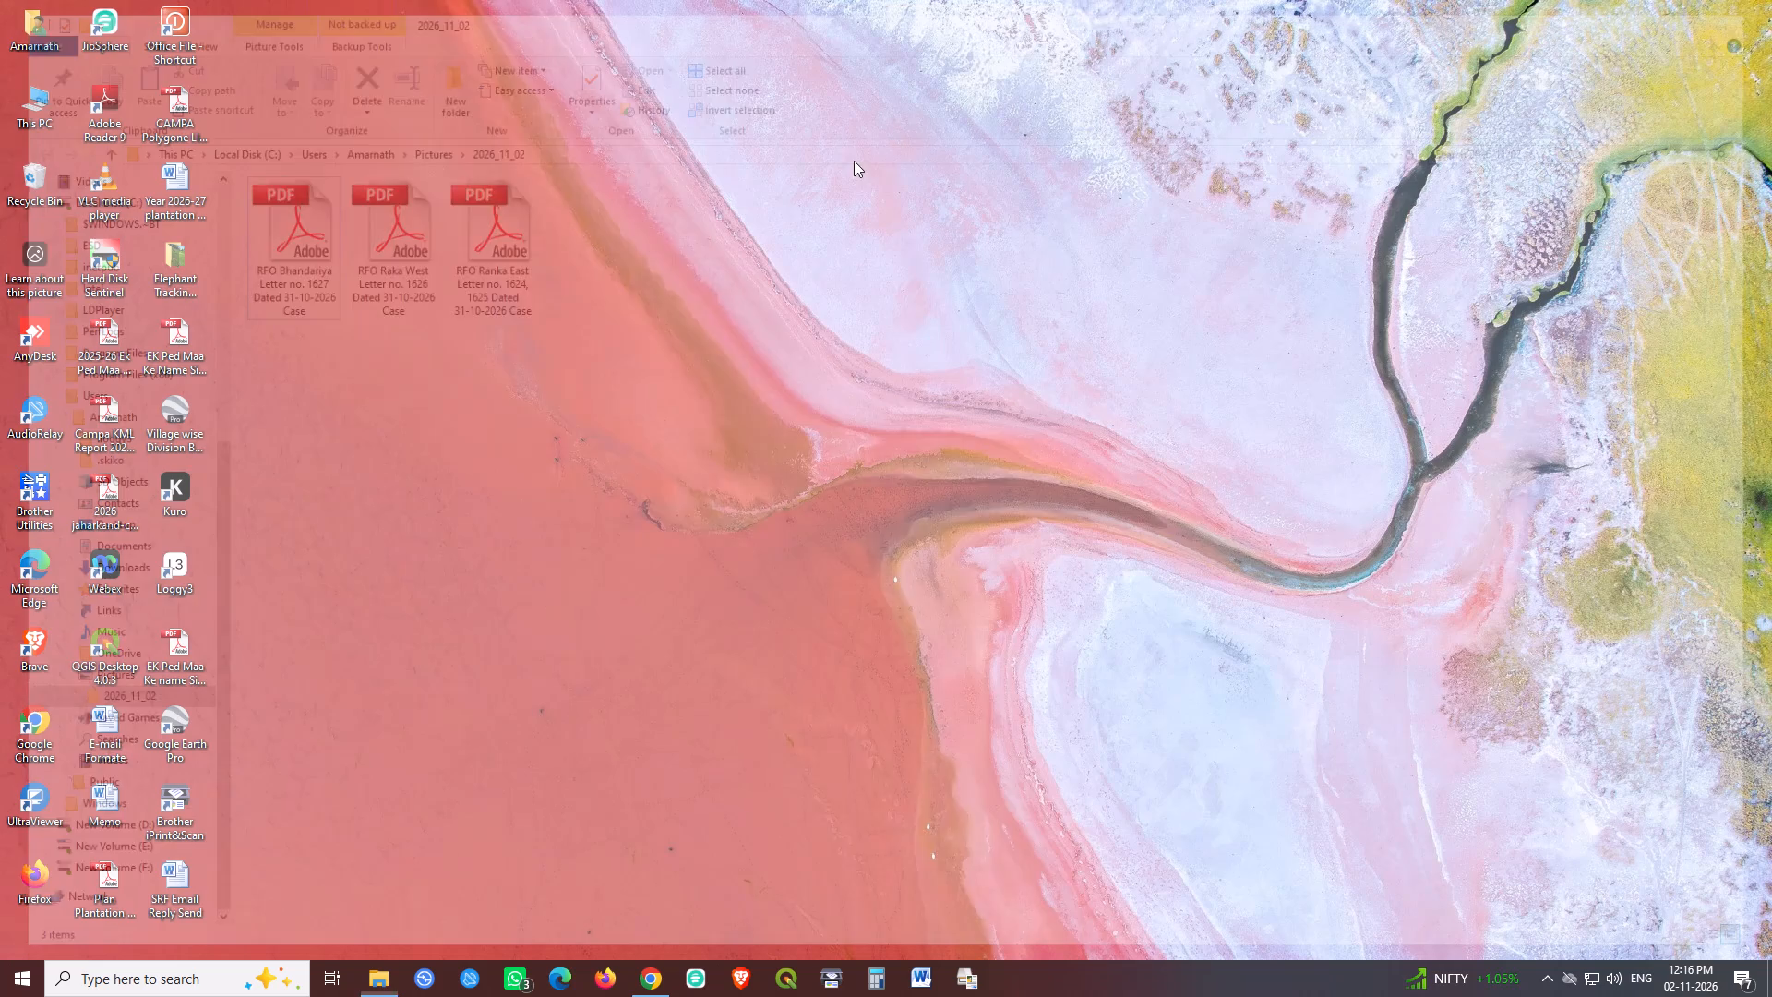
Bring up the available actions for the Recycle Bin on the desktop.
right_click(35, 178)
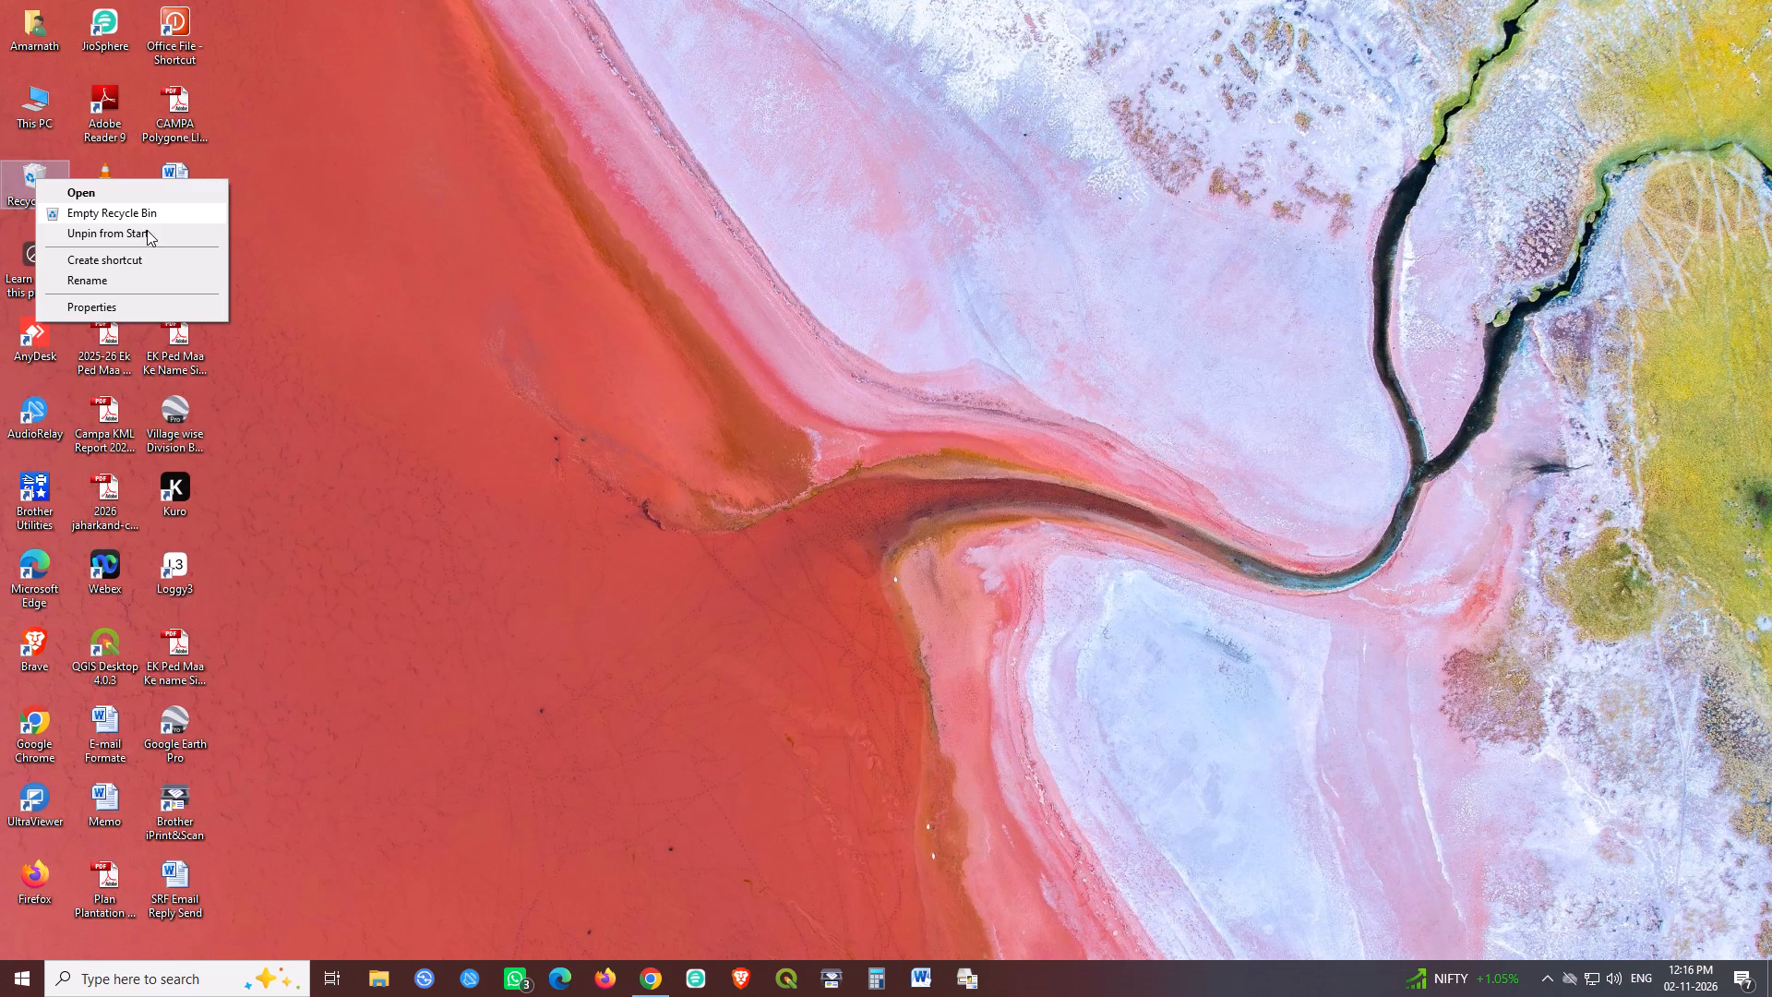
Empty the Recycle Bin.
click(162, 220)
key(space)
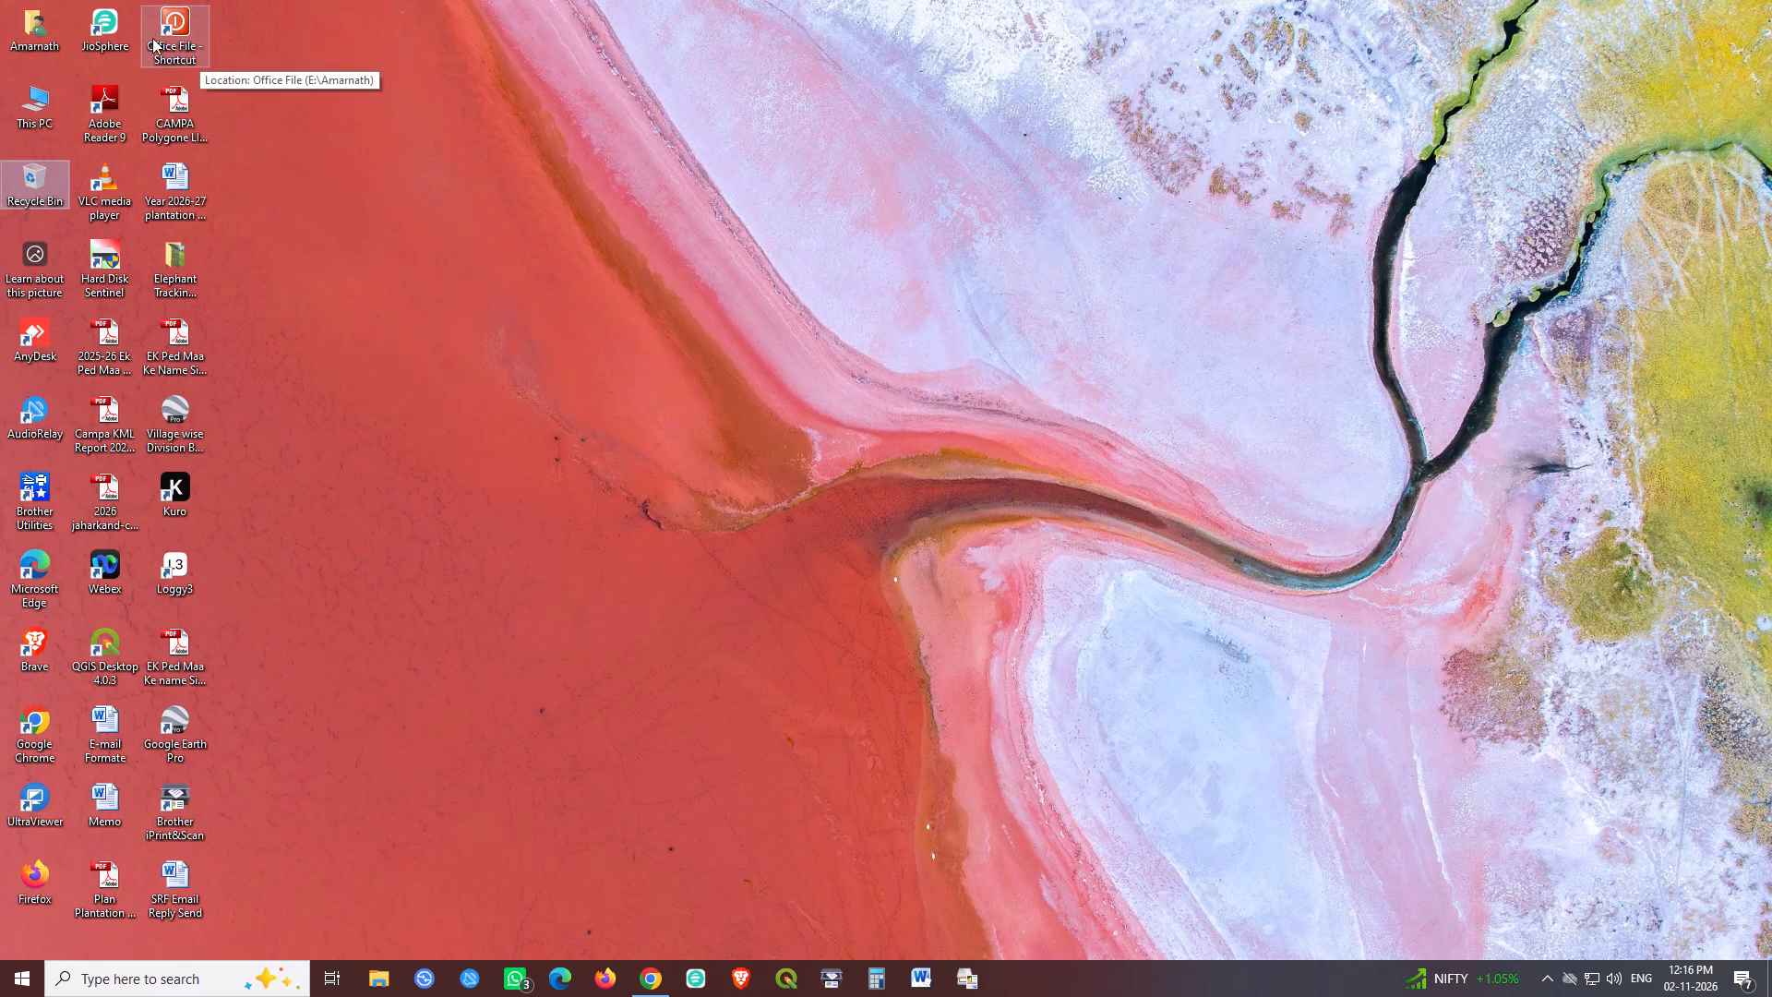
Open the Monthly Return 2026-27 folder inside Office Work 2026-27, starting from the desktop's Office File shortcut.
double_click(195, 22)
click(1278, 218)
key(Return)
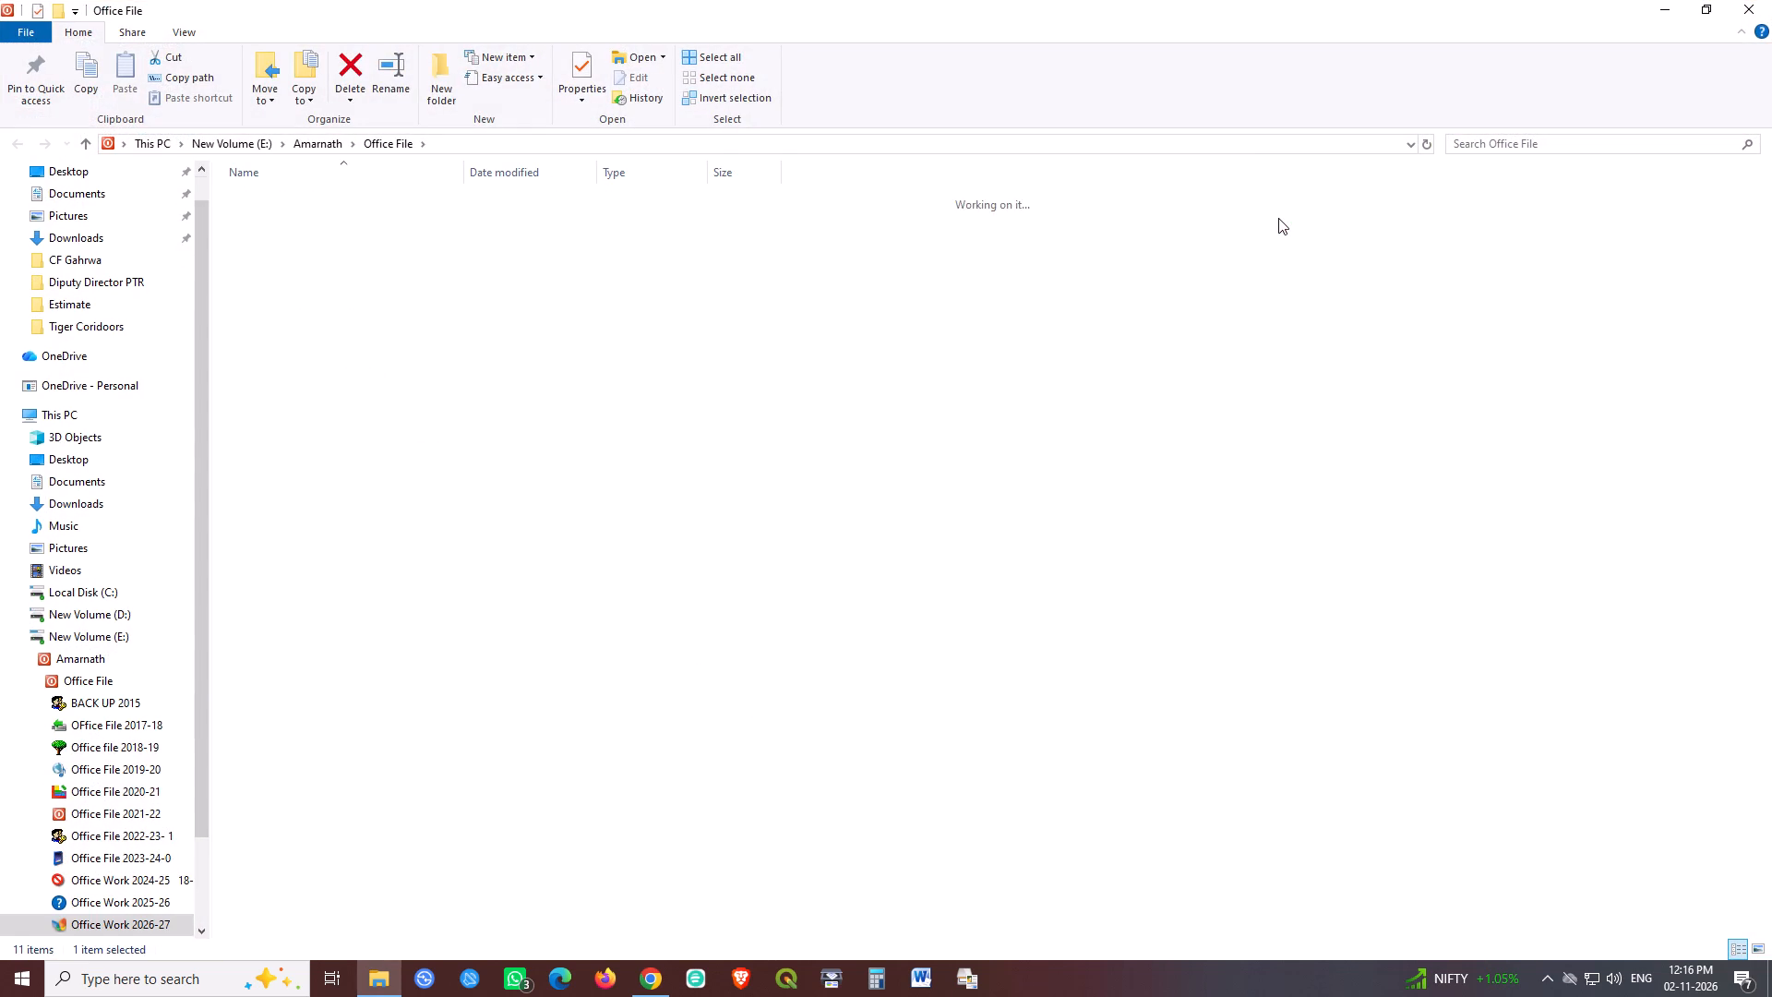
key(m)
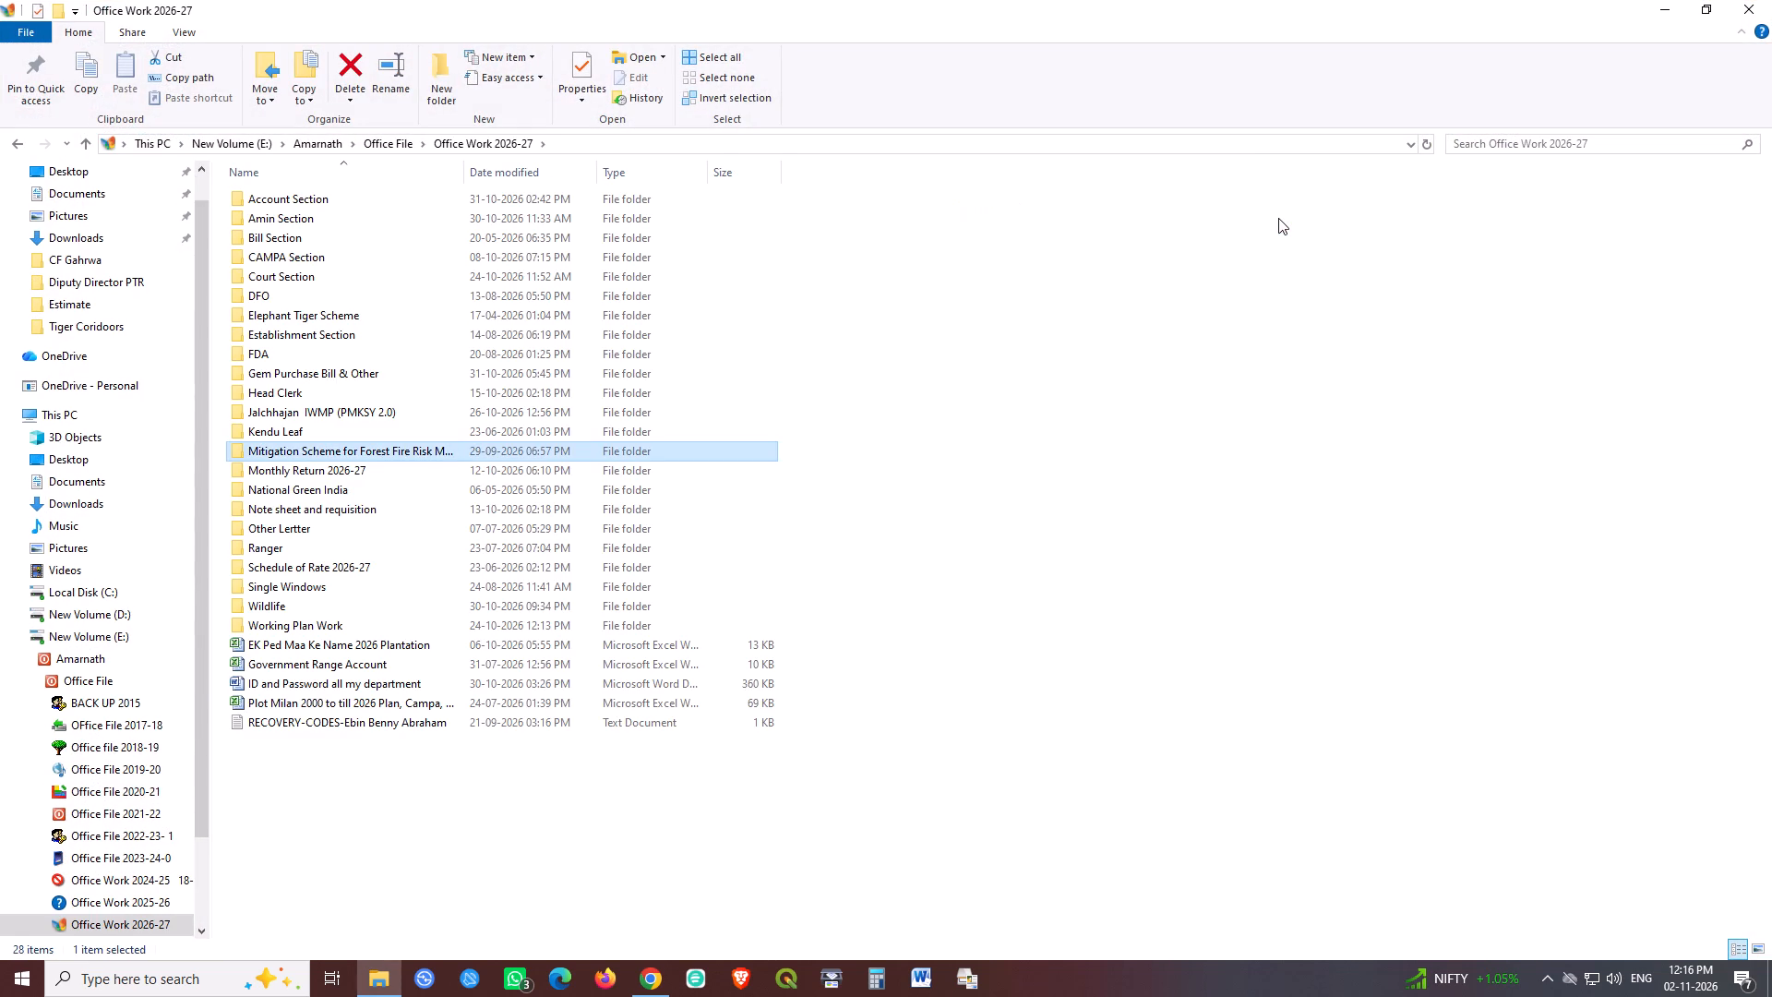
key(Down)
key(Return)
Duplicate the Monthly_Proformae_ September 2026 workbook within the Monthly Return 2026-27 folder.
key(Down)
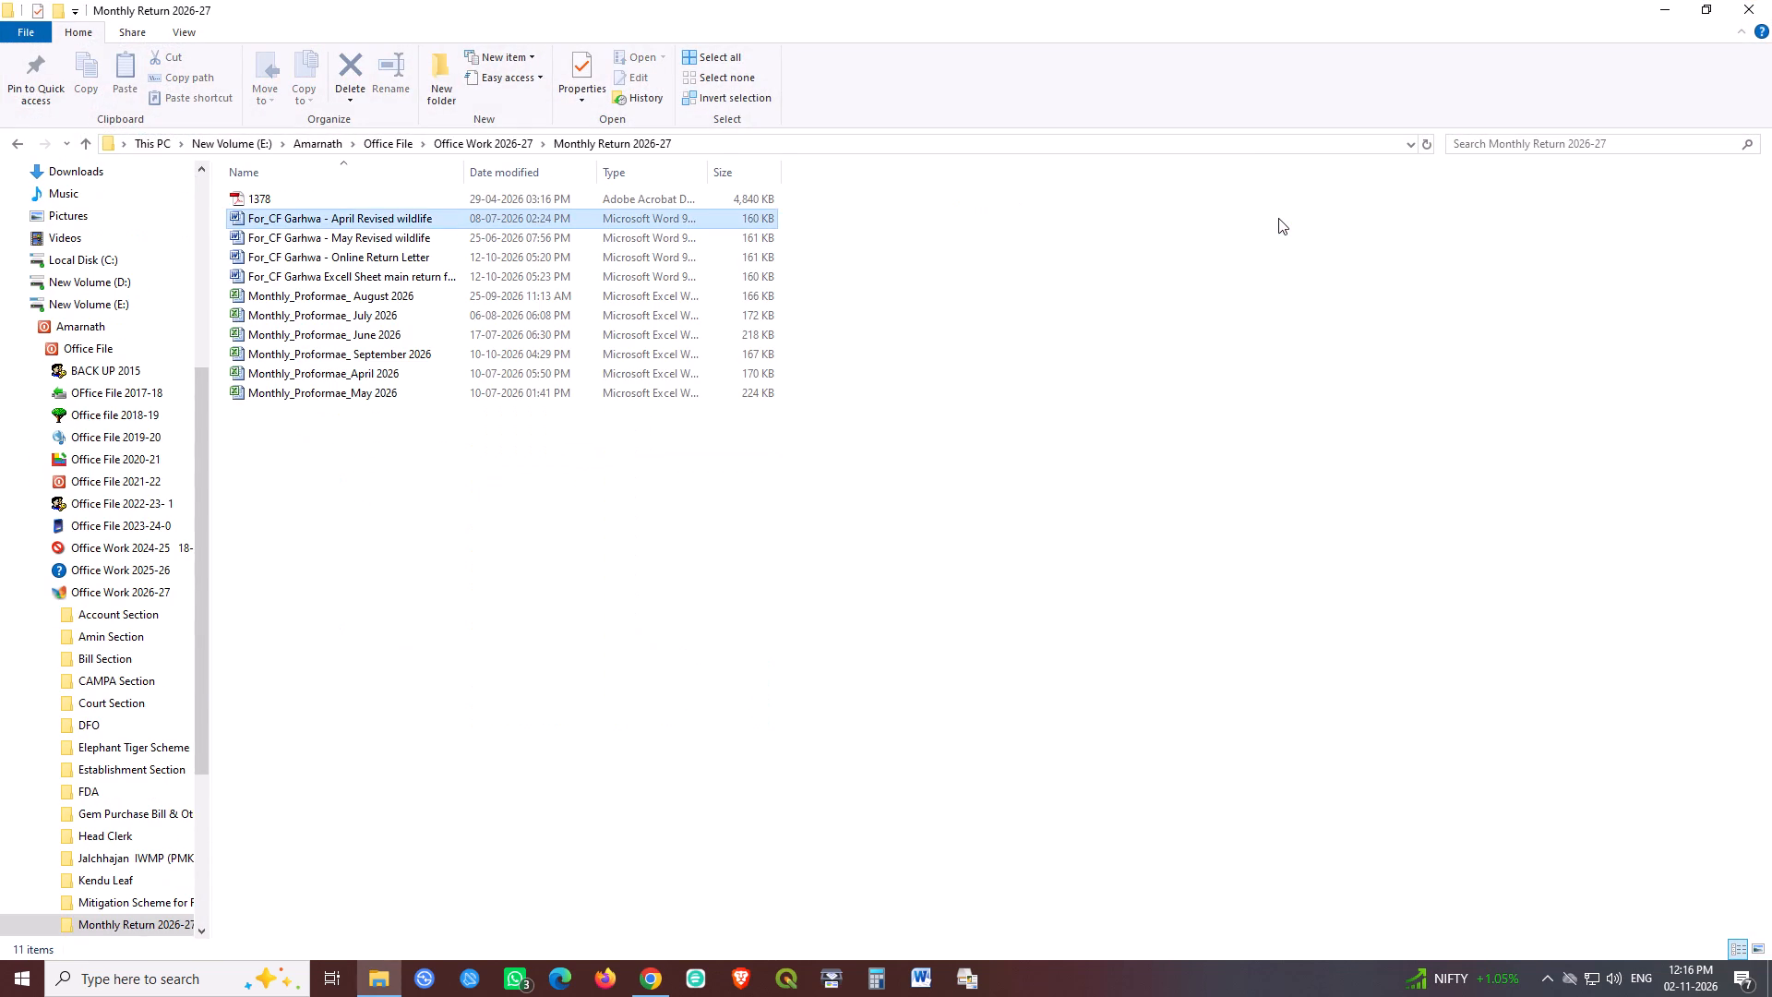
key(Up)
key(Down)
key(Down)
key(Down)
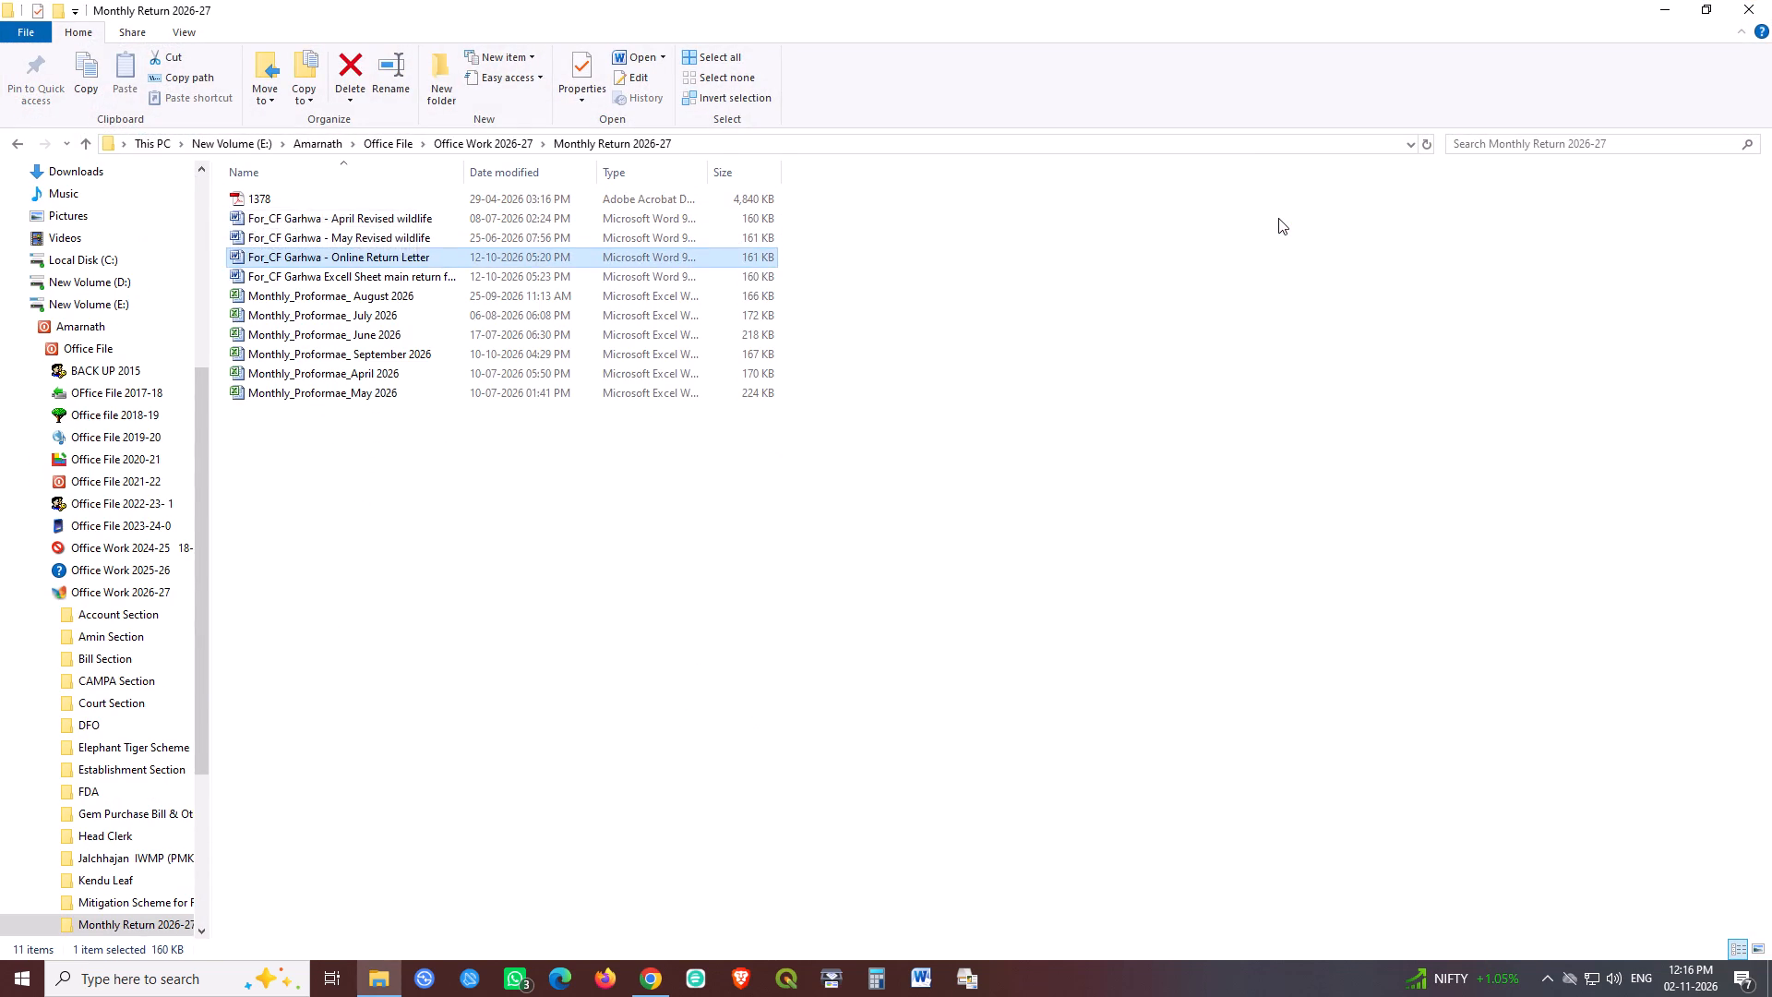
key(Down)
key(Down)
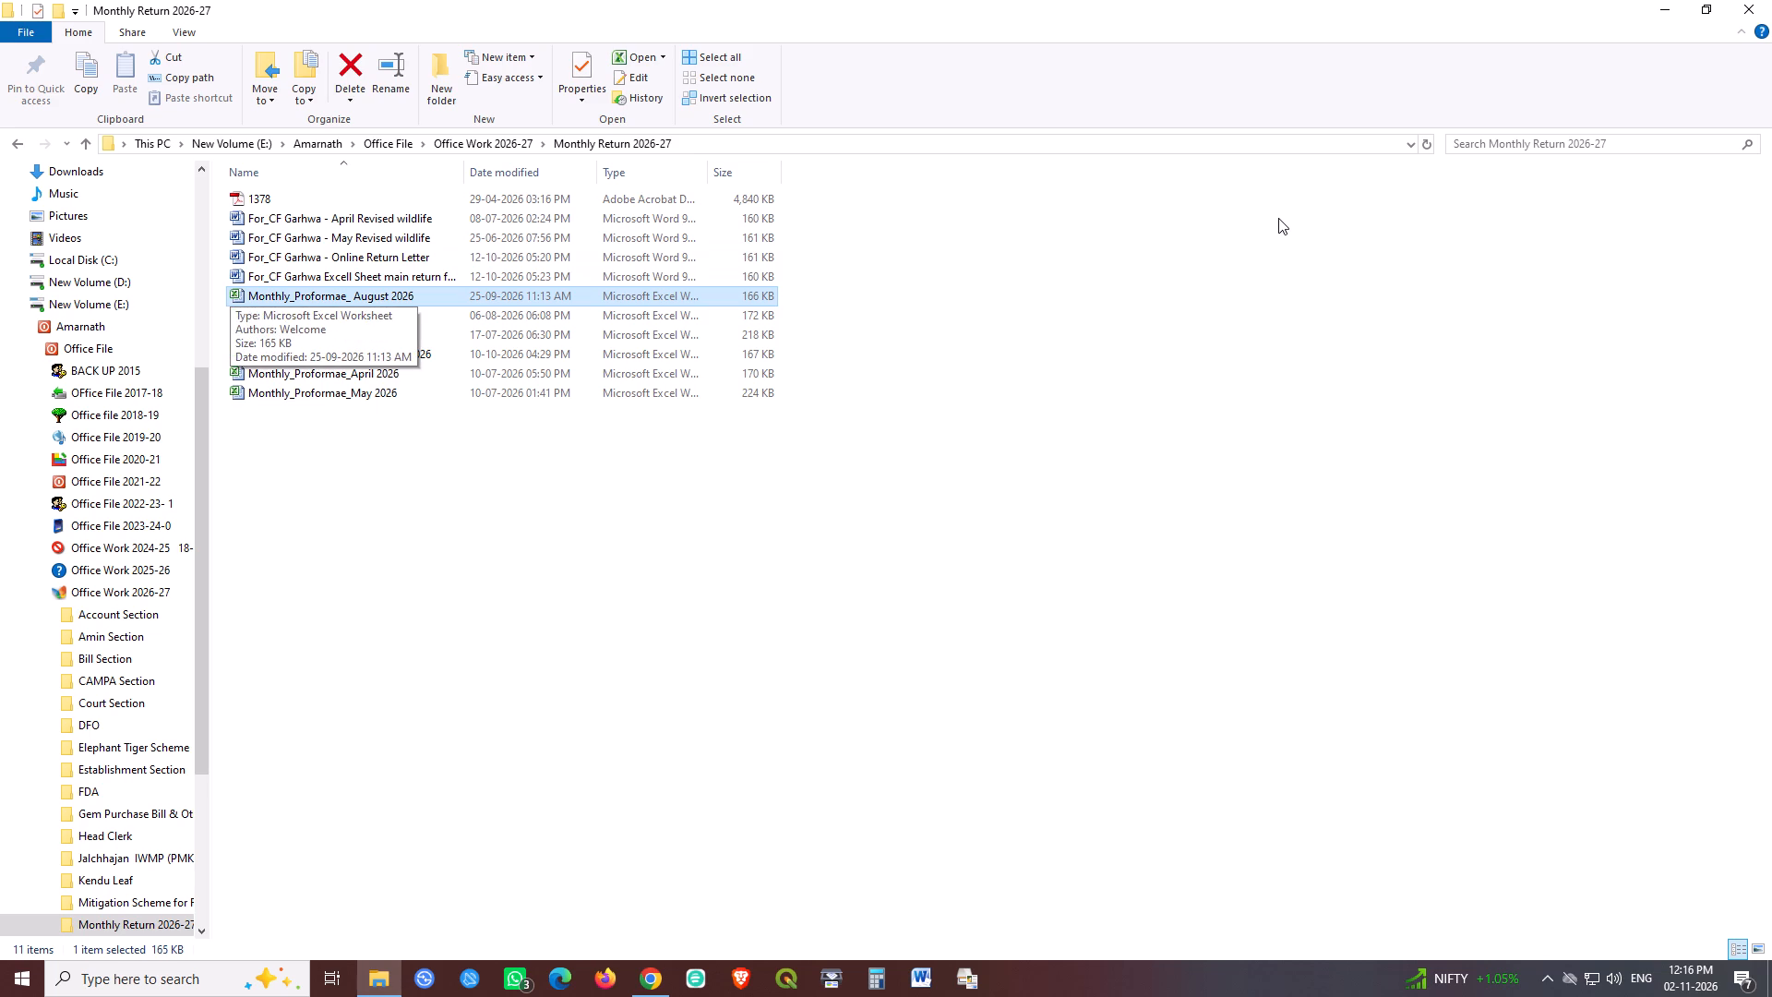
key(Down)
key(Down)
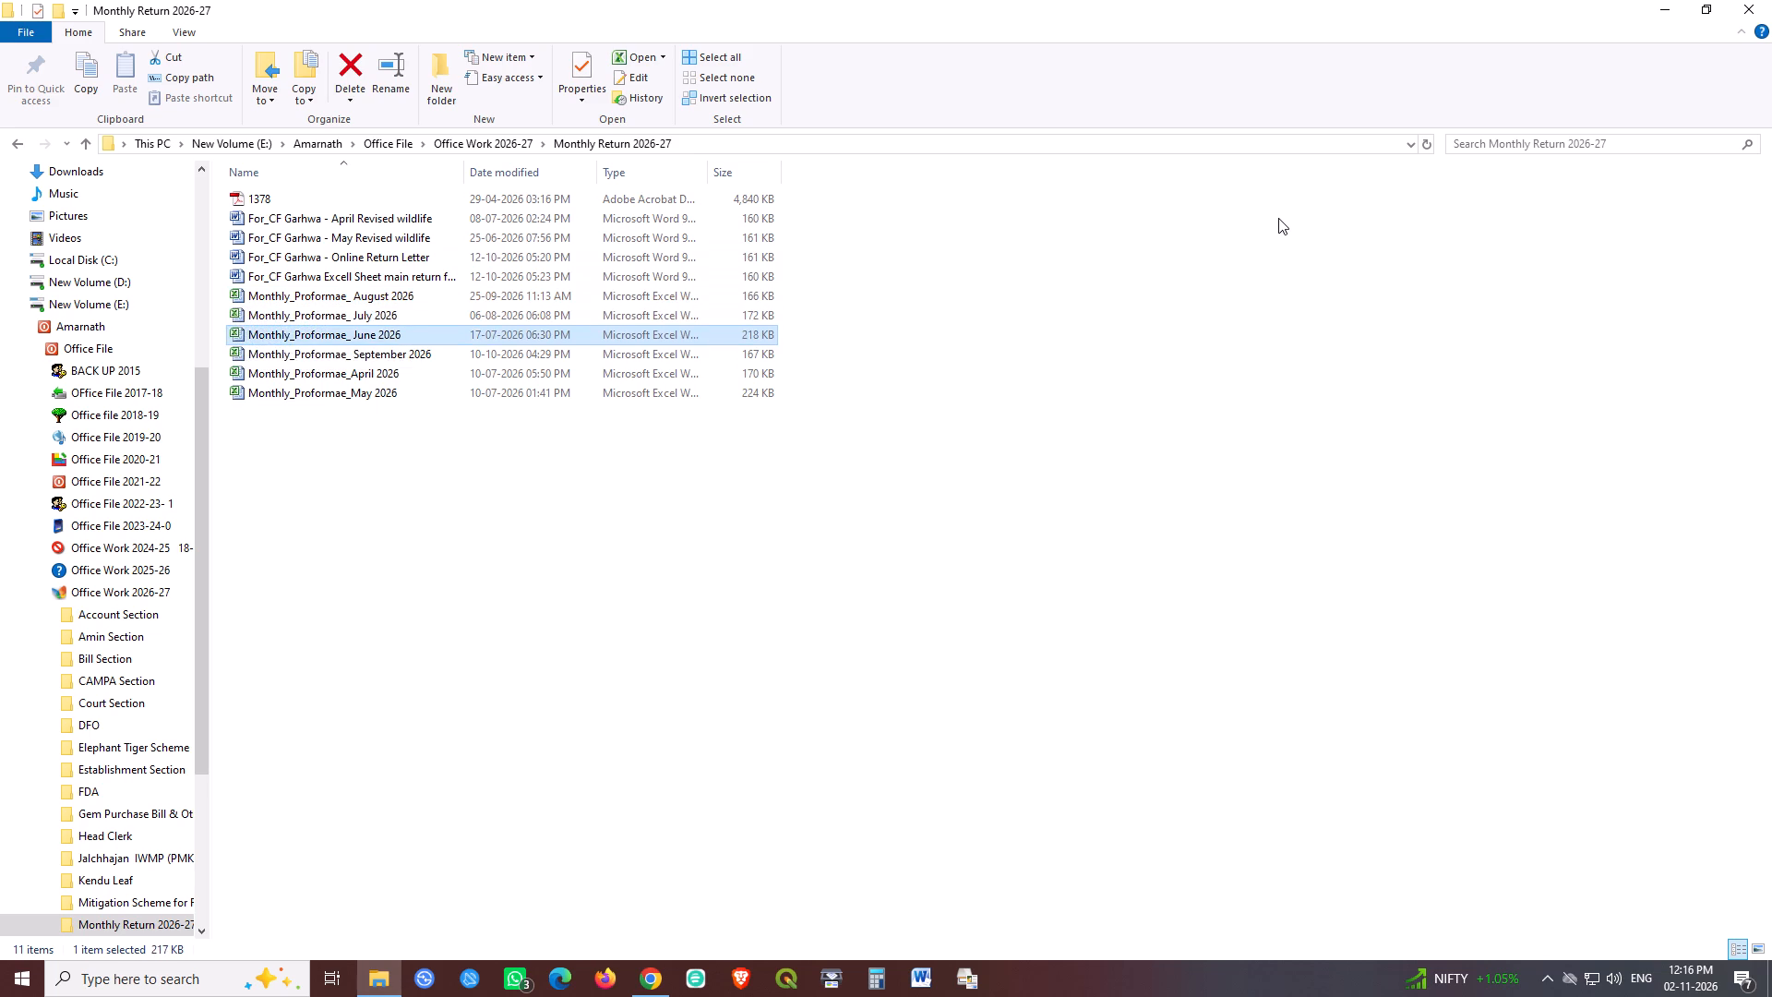
key(Down)
key(ctrl+c)
key(ctrl+v)
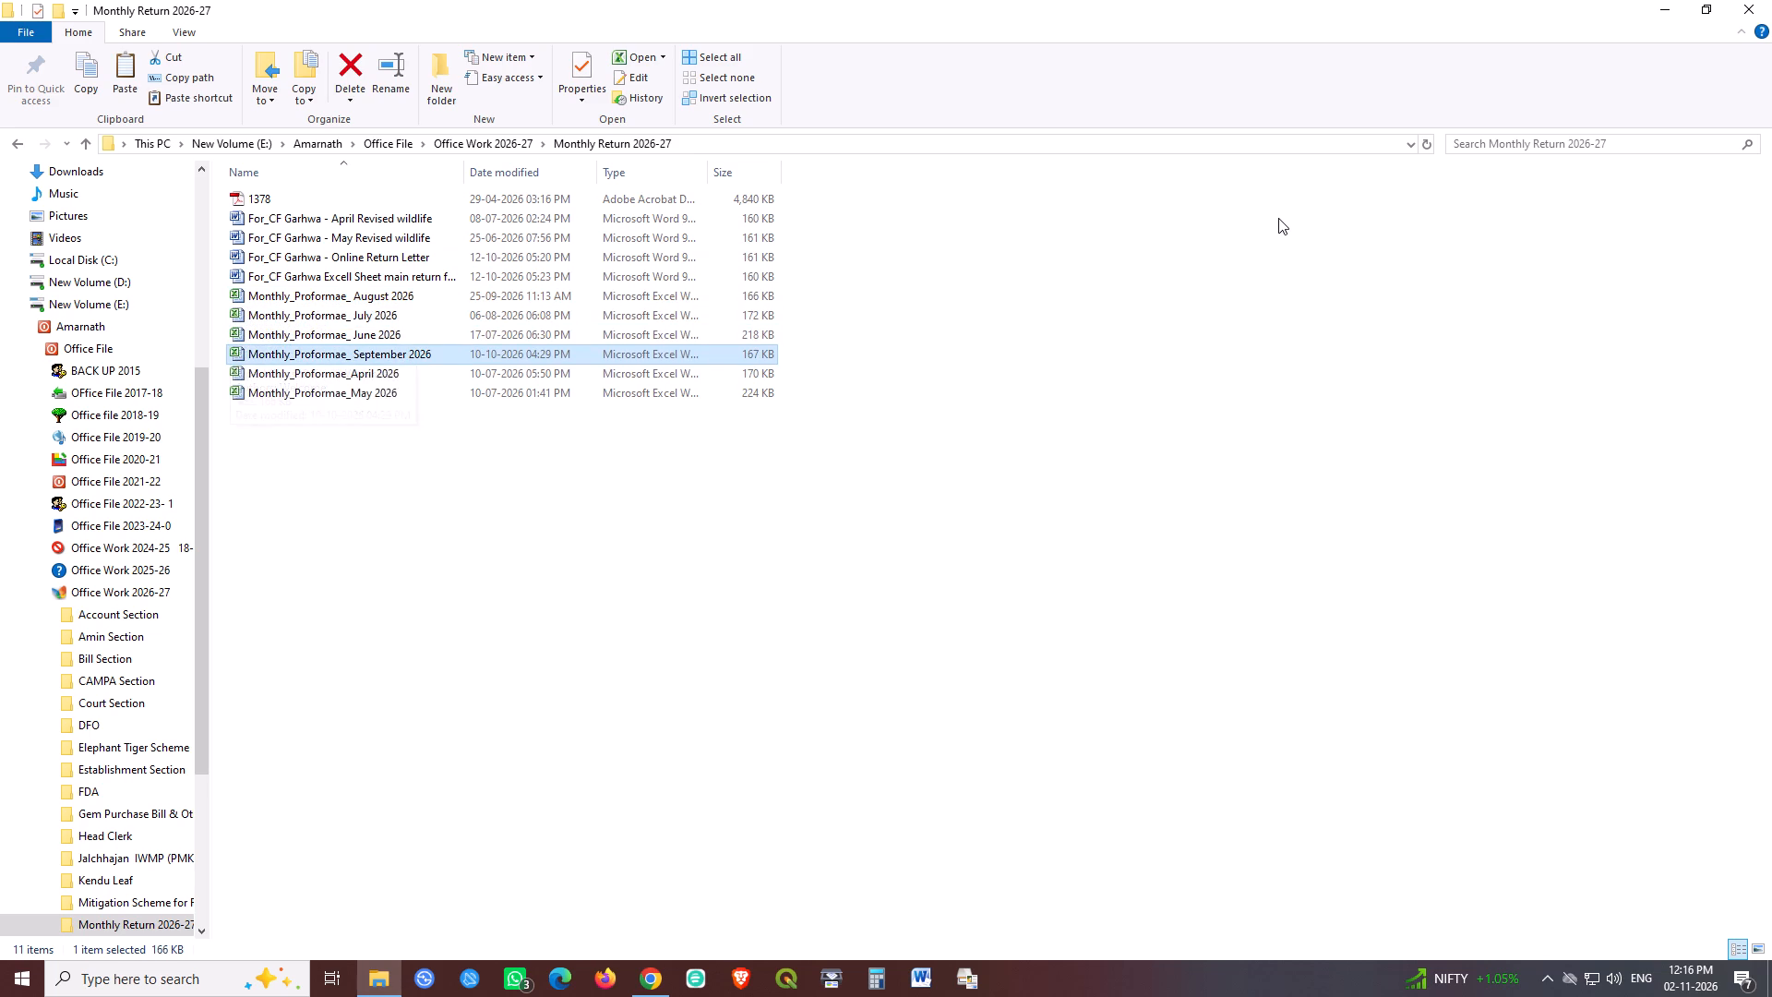
Rename the copied September workbook as Monthly_Proformae_ October 2026.
key(F2)
key(Right)
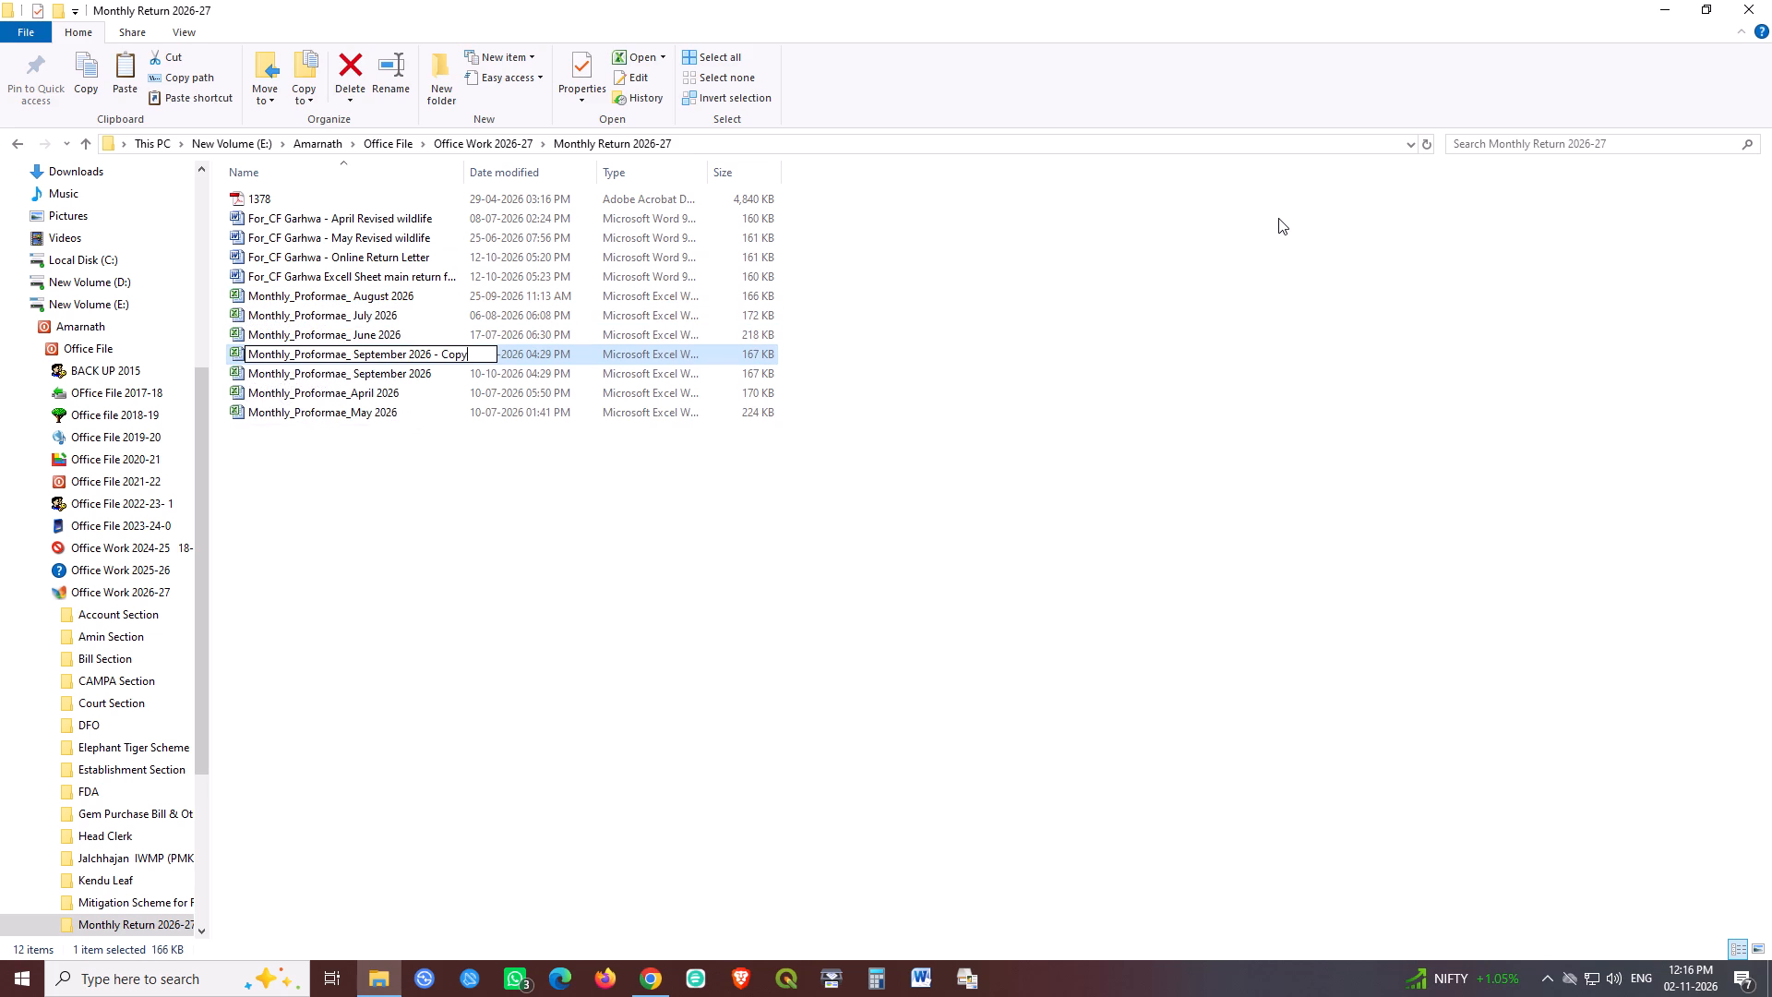
key(ctrl+shift+Left)
key(ctrl+shift+Left)
key(ctrl+shift+Left)
key(ctrl+shift+Left)
text(October)
key(space)
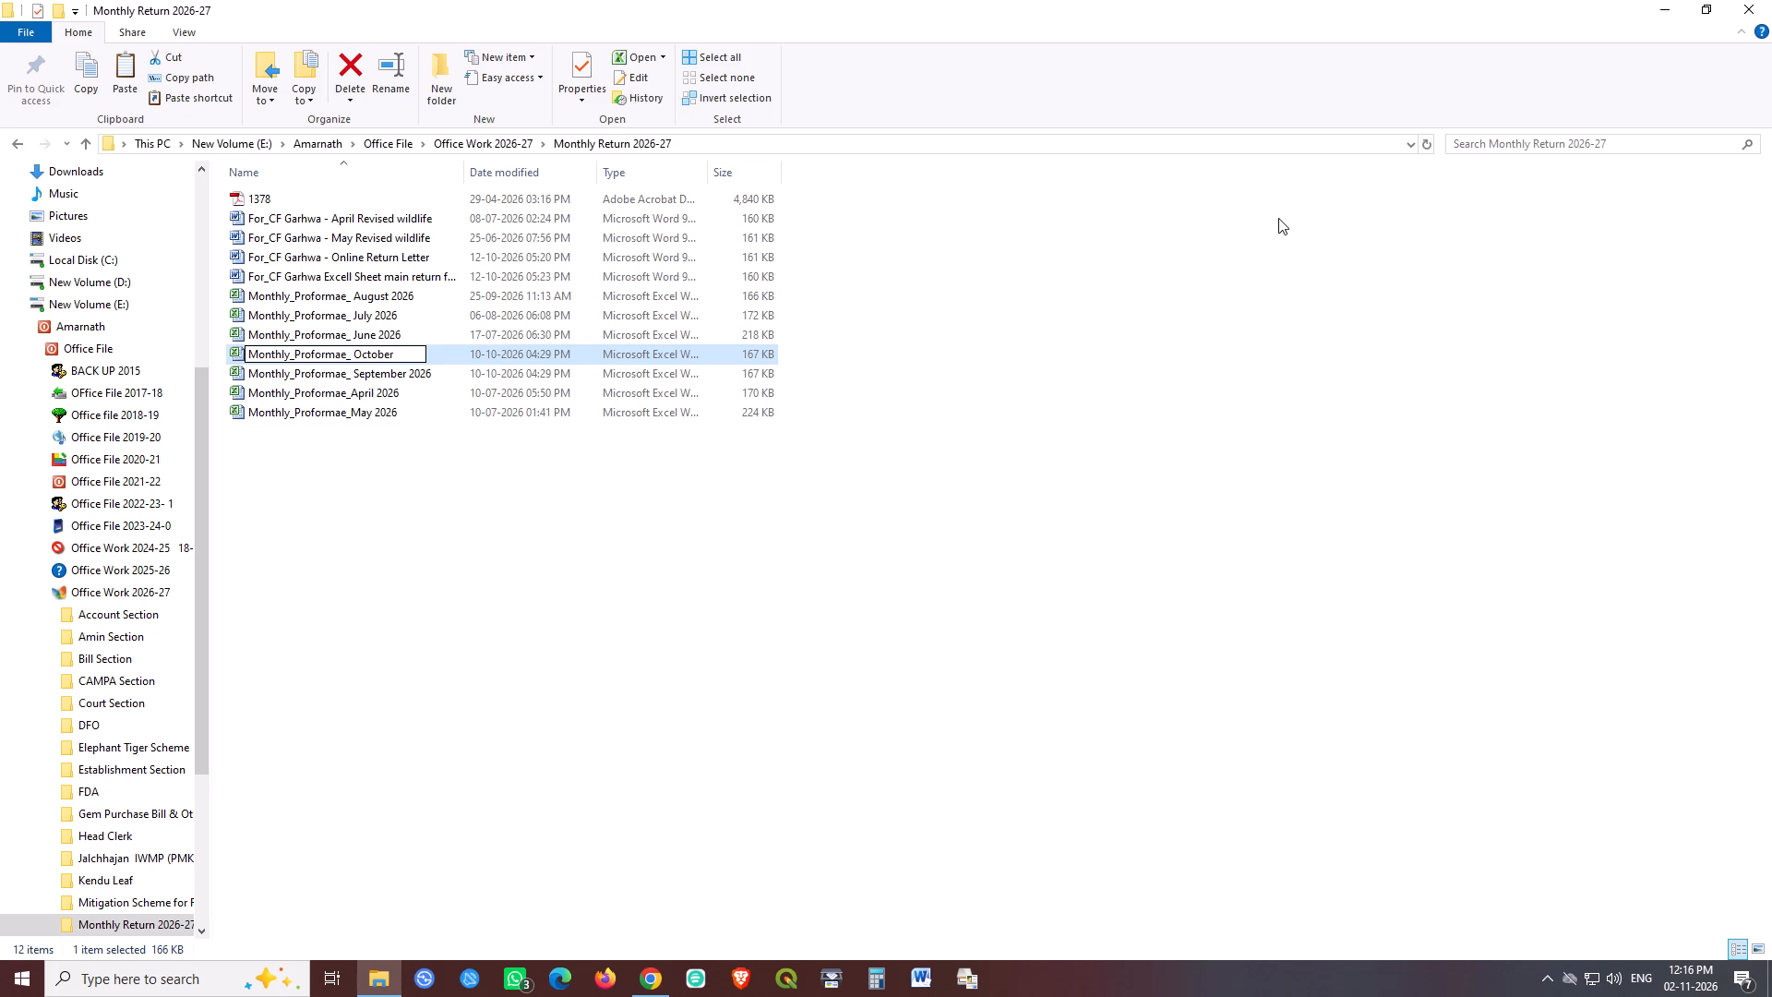
text(2026)
key(Return)
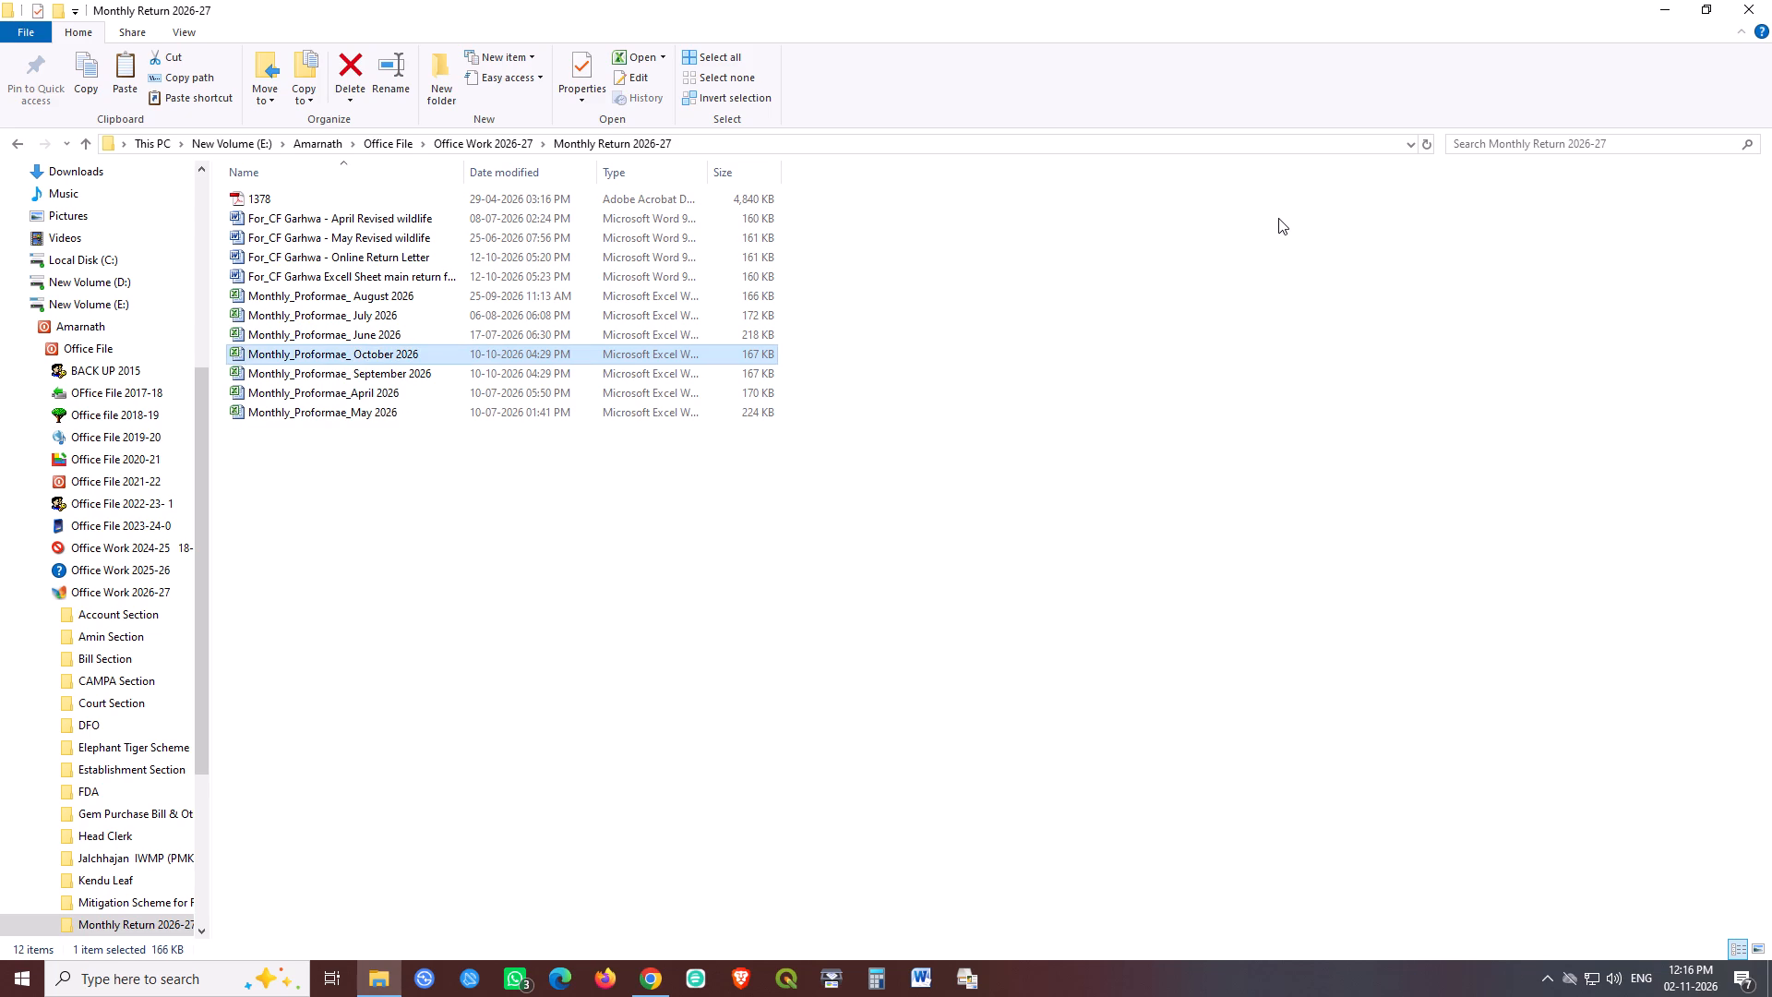
Open the October 2026 workbook in Excel, dismiss the activation wizard, enable editing and save the file.
key(Return)
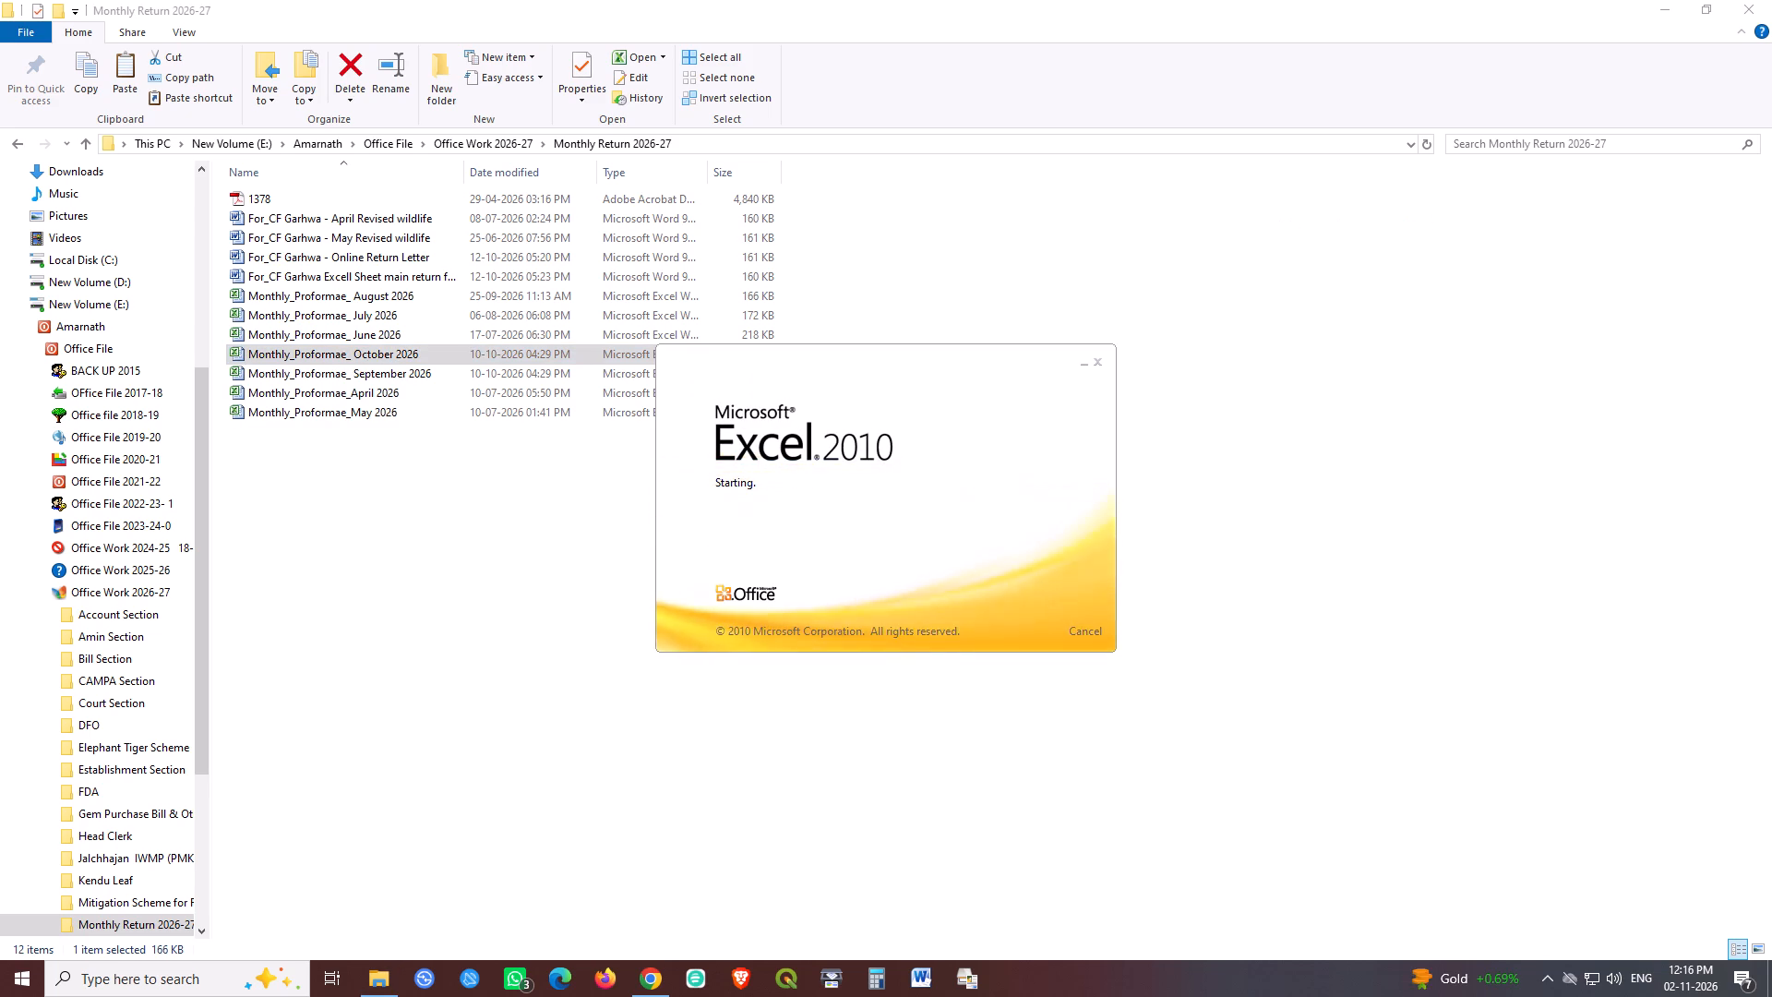
click(1083, 670)
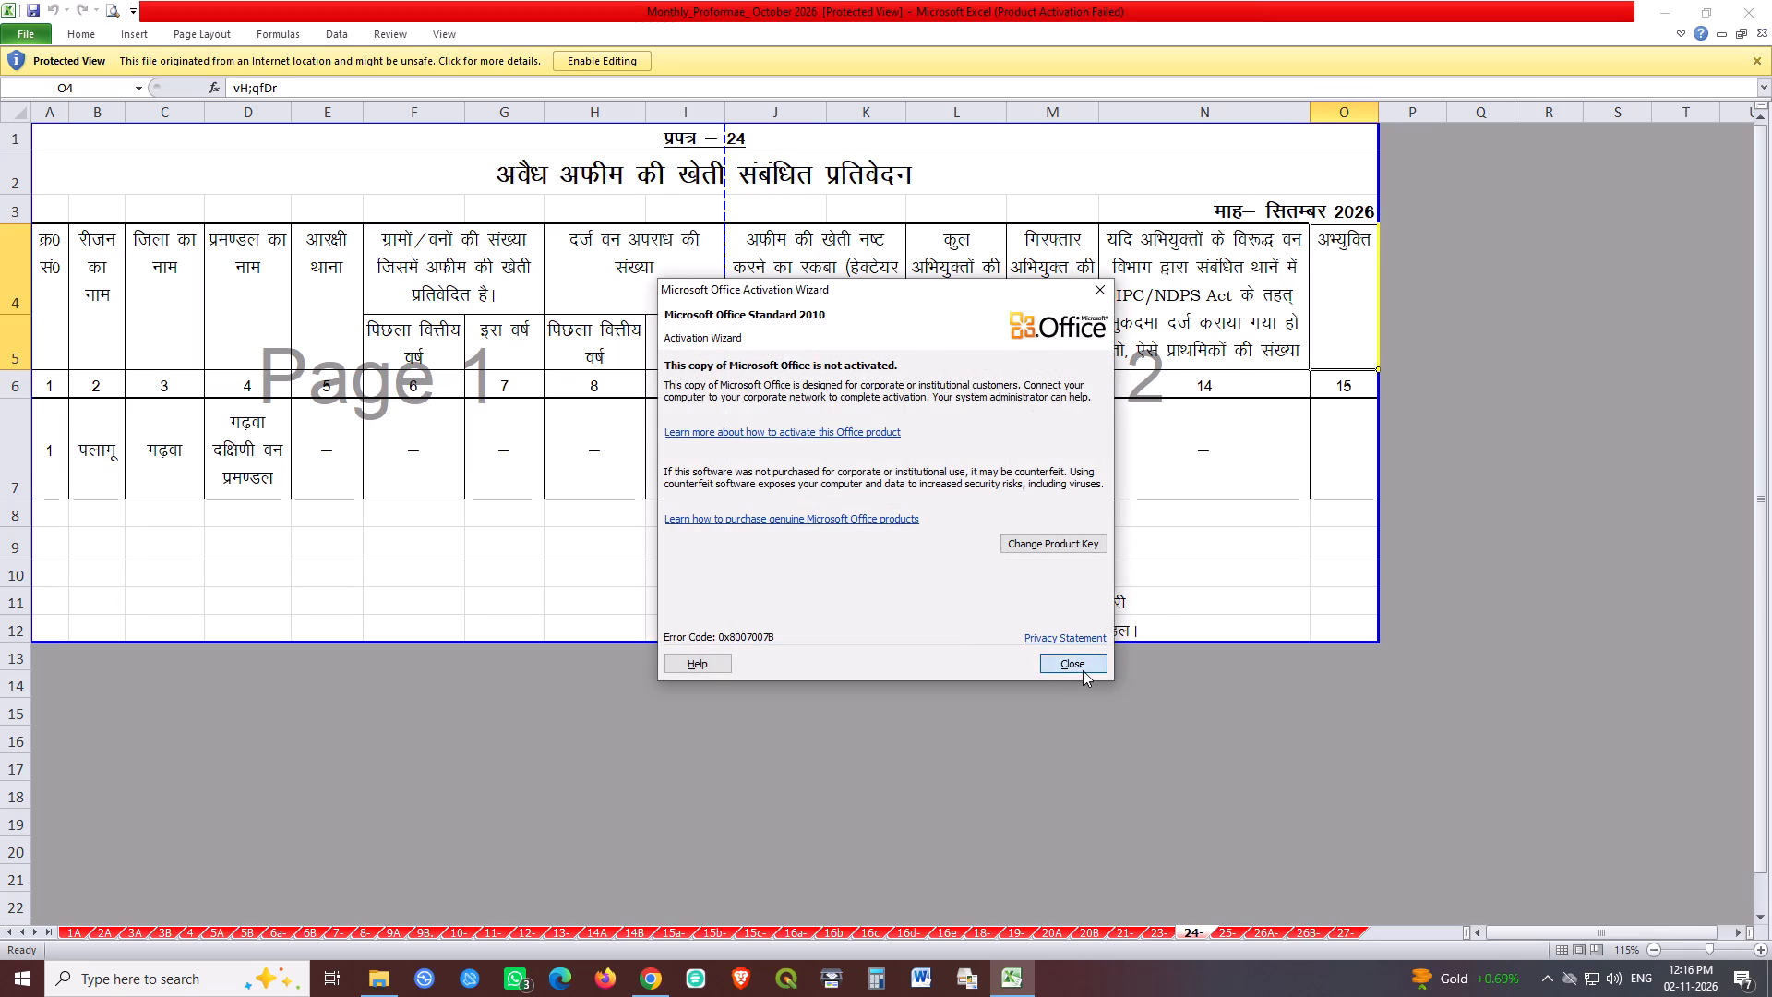
click(580, 60)
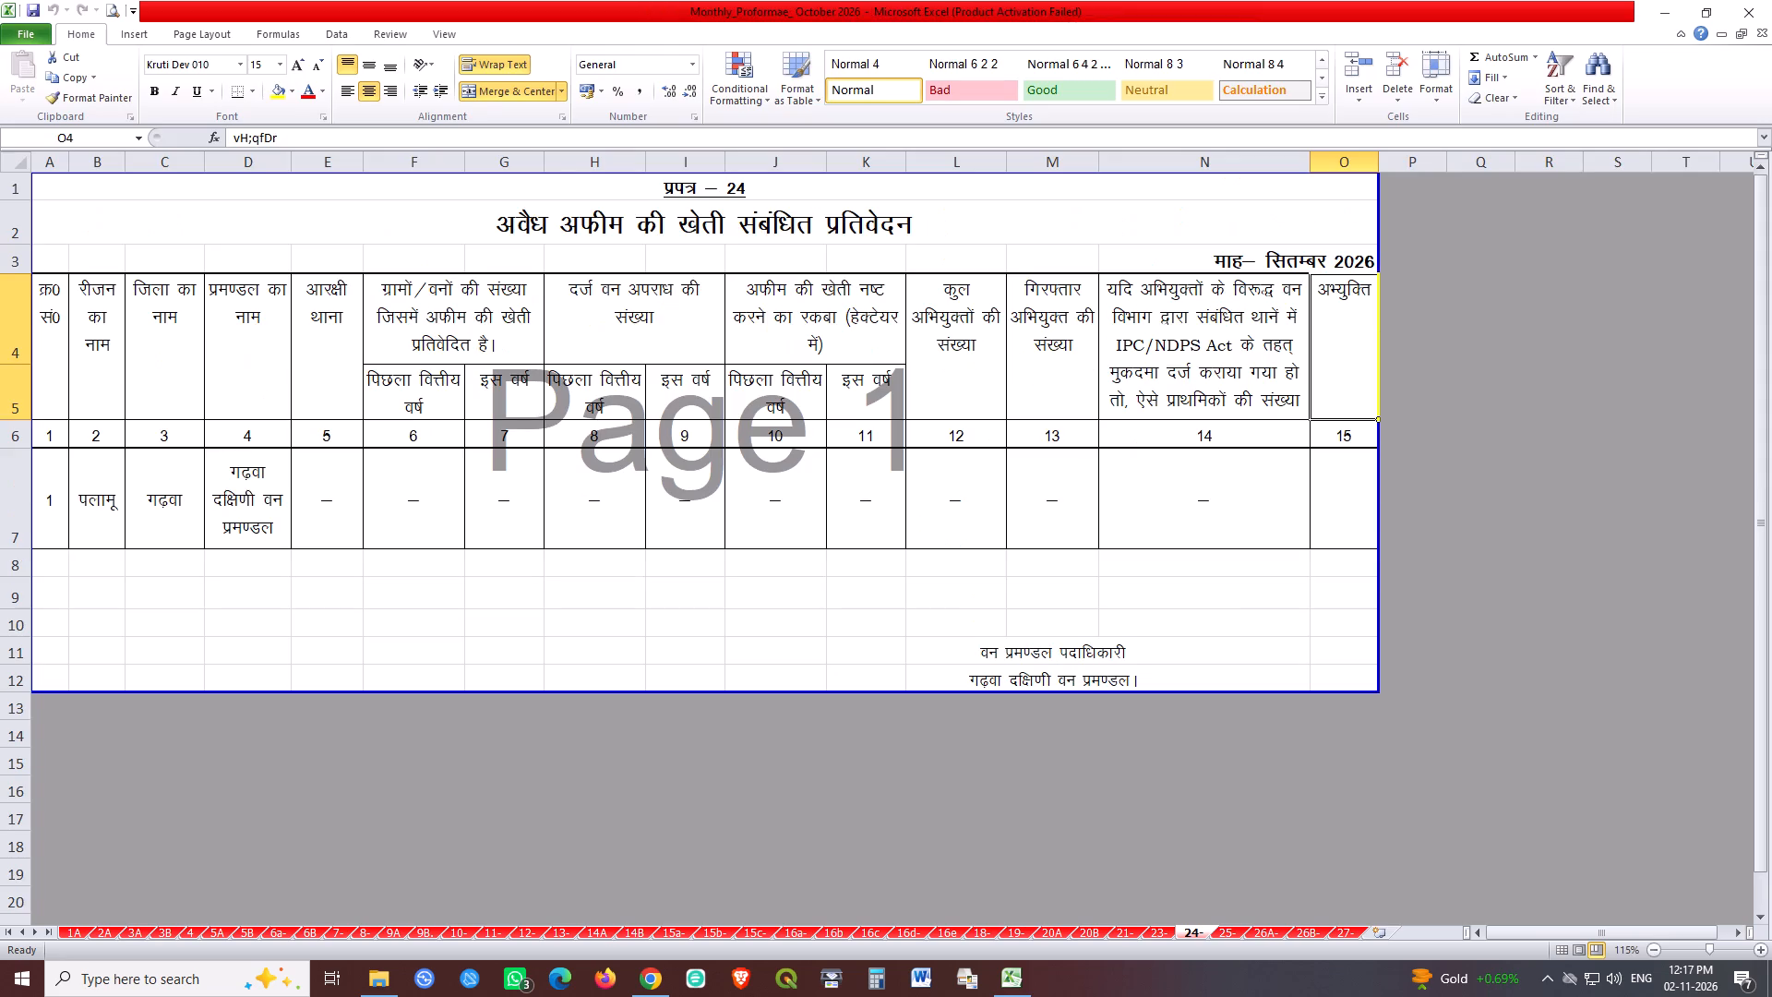
key(ctrl+s)
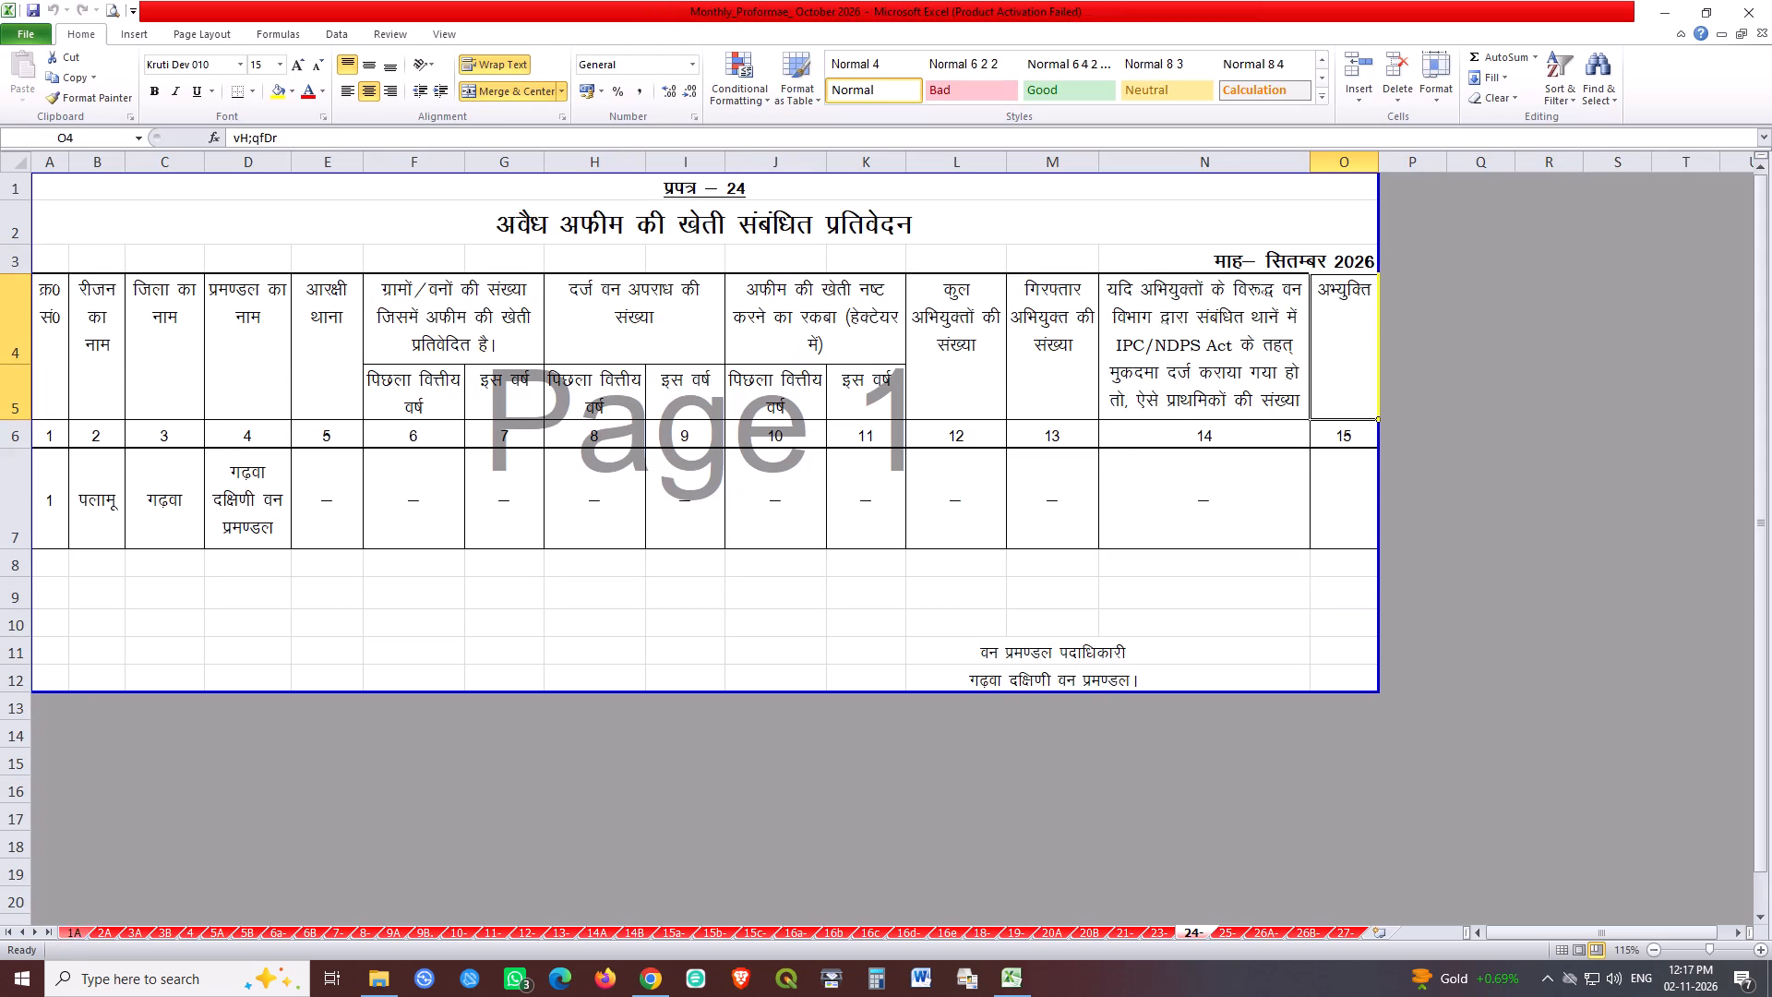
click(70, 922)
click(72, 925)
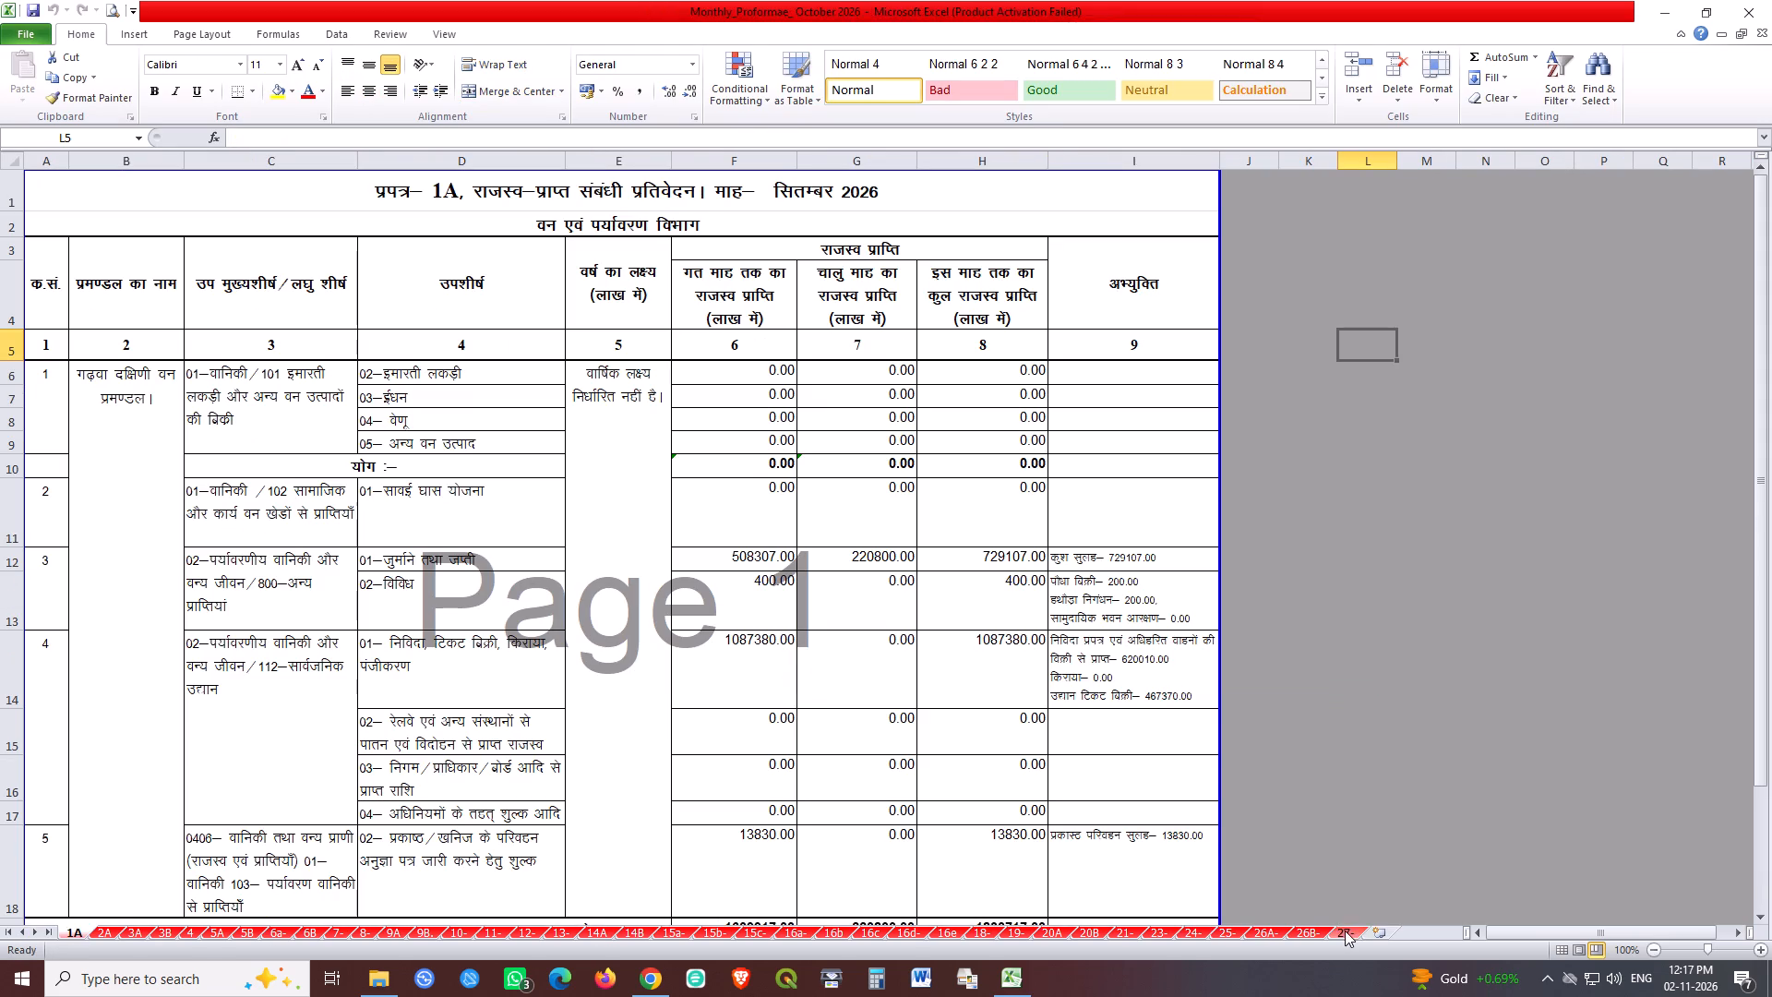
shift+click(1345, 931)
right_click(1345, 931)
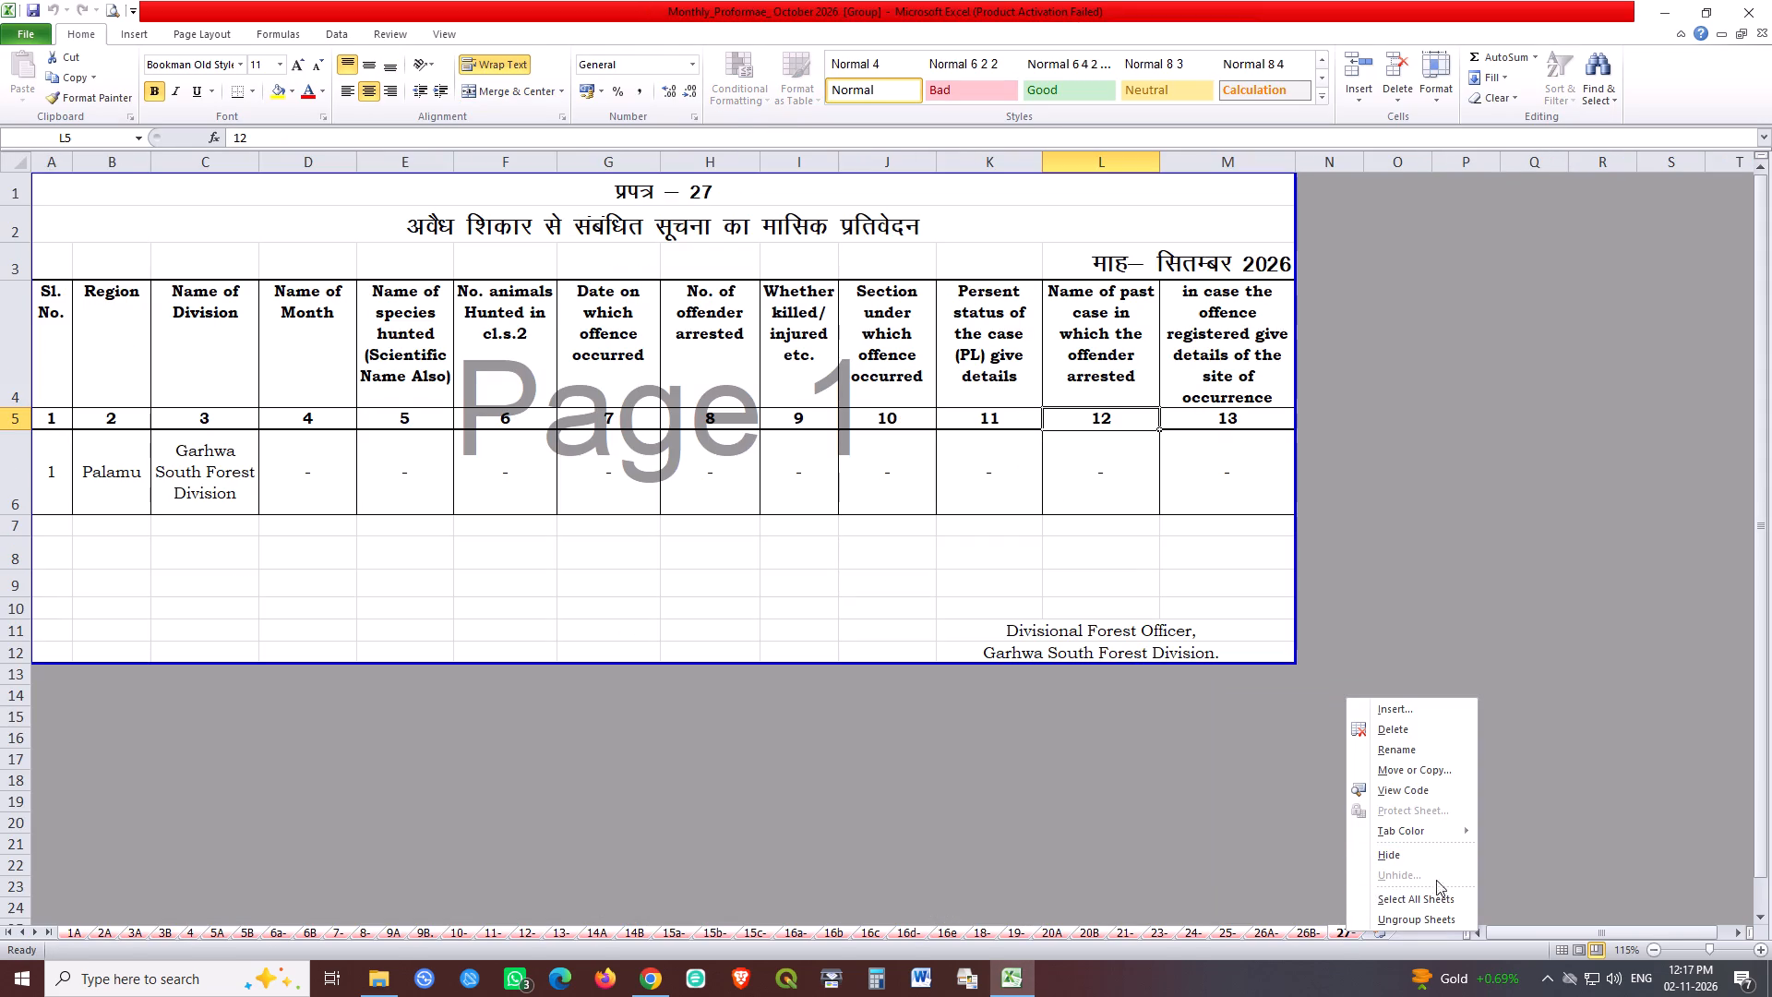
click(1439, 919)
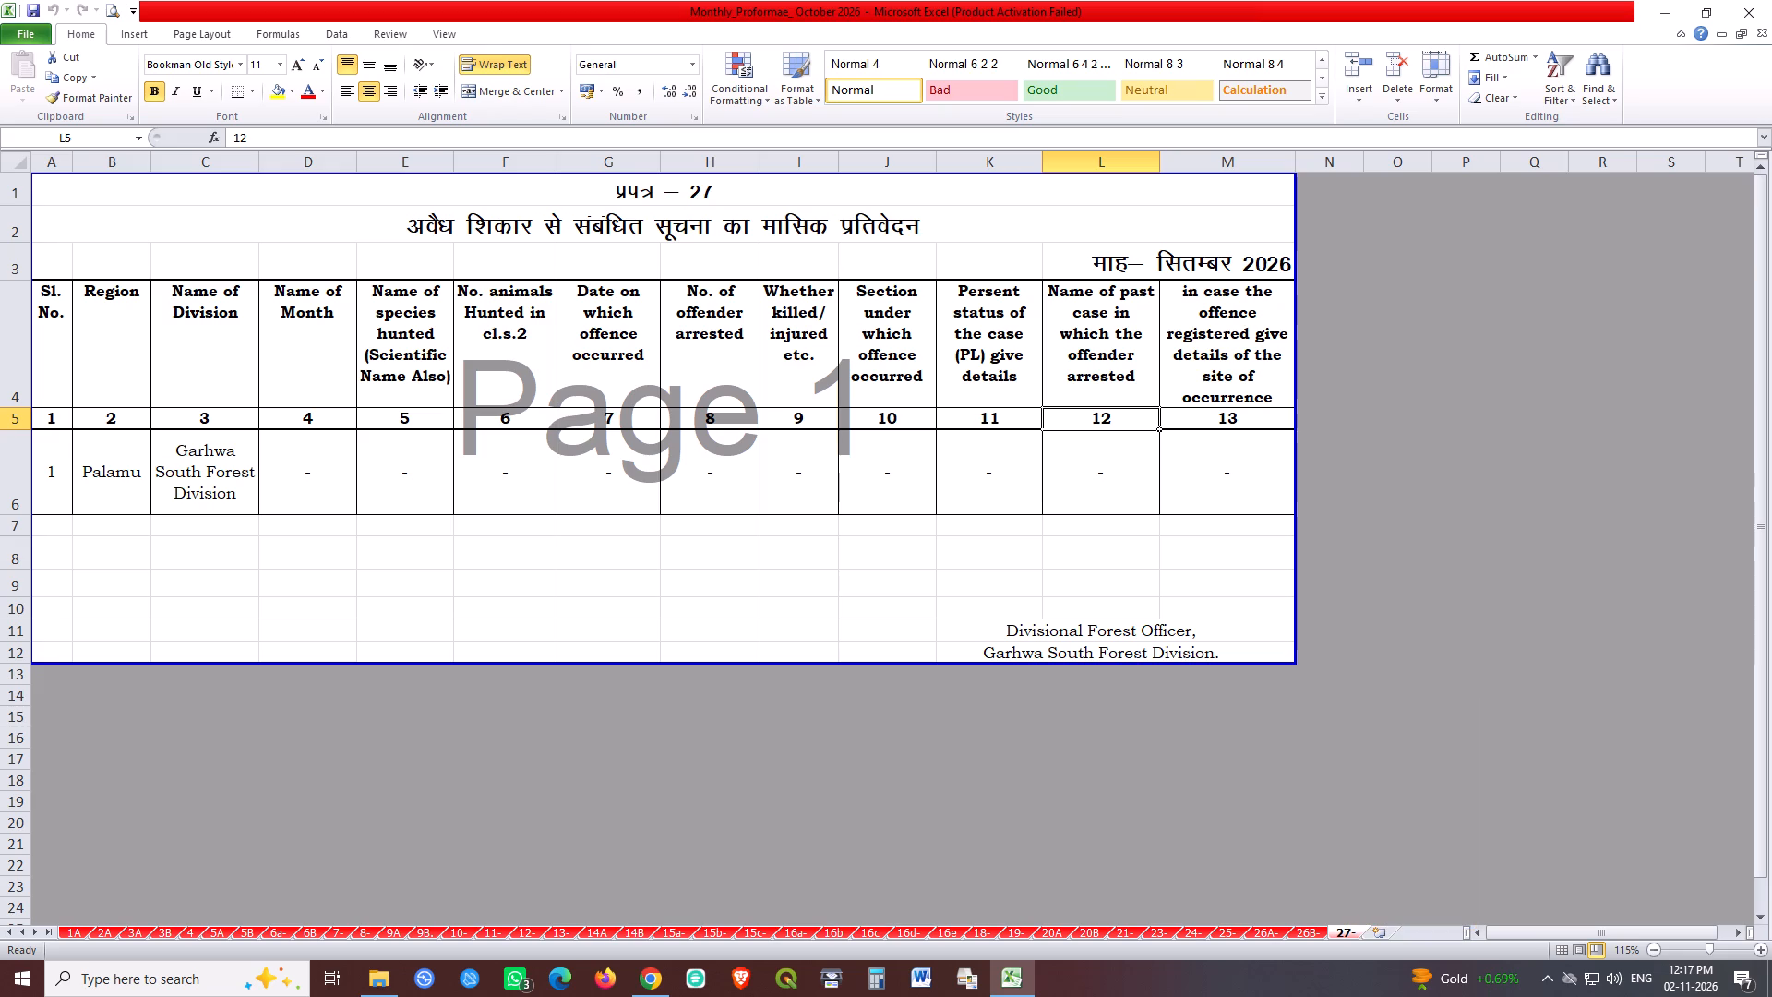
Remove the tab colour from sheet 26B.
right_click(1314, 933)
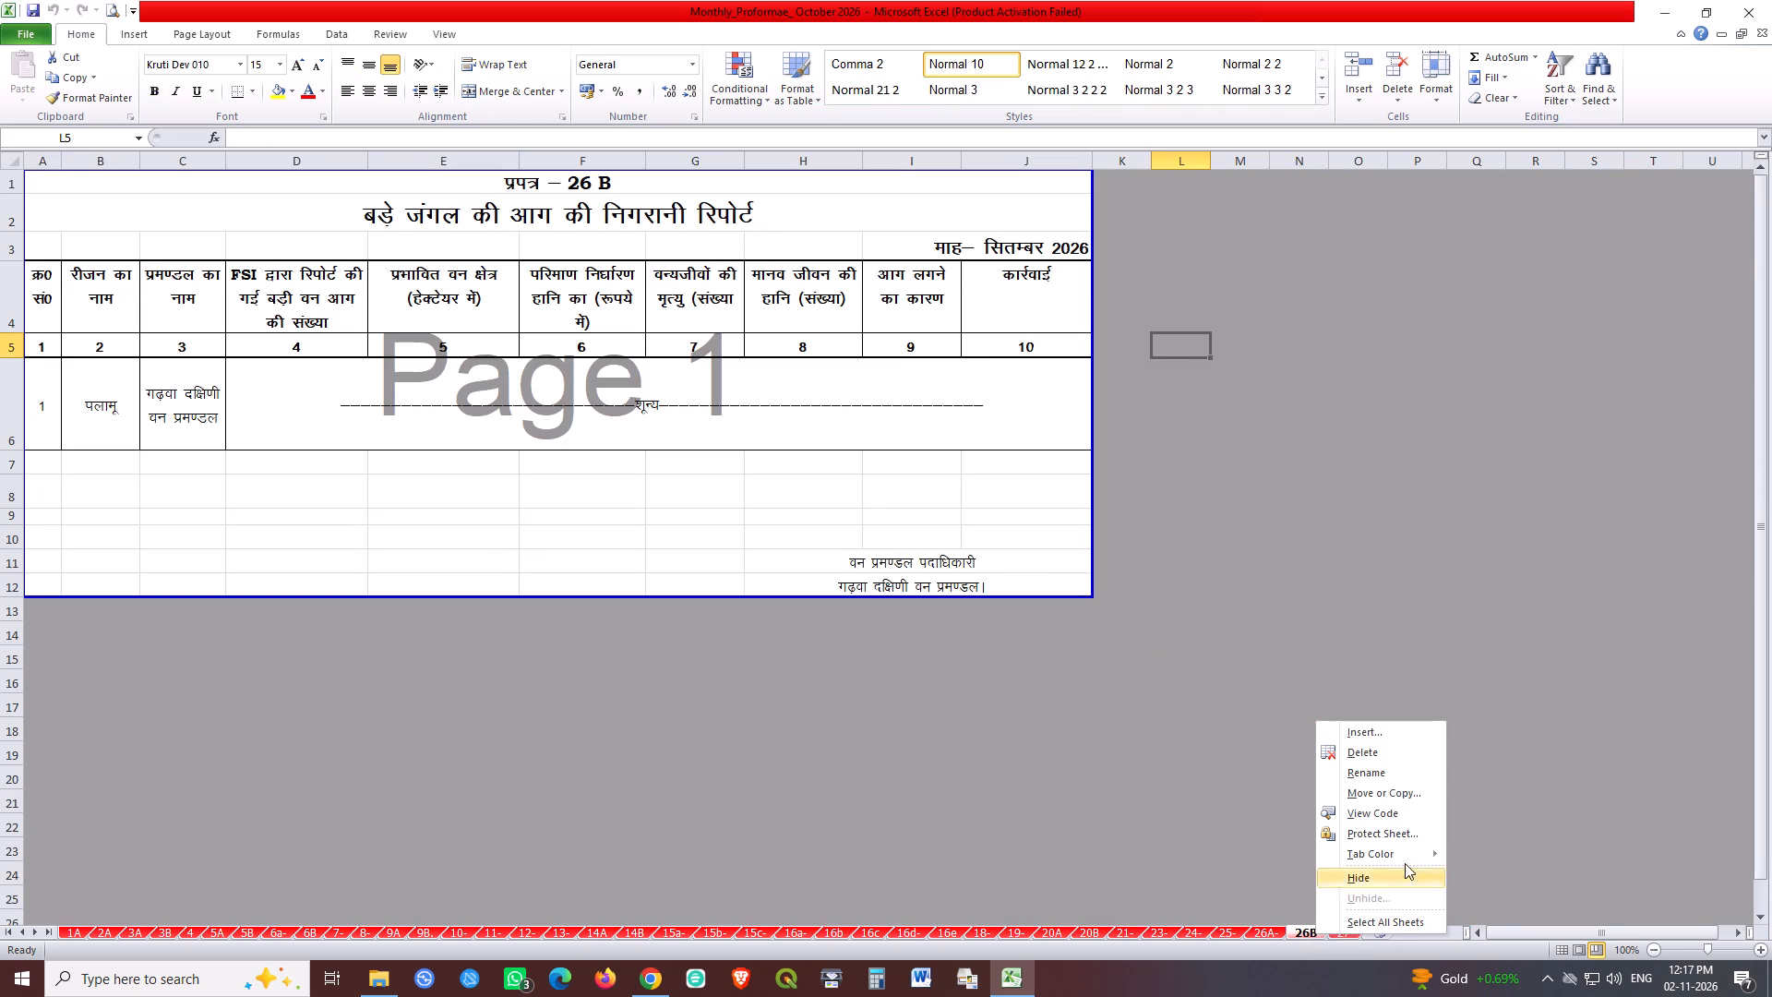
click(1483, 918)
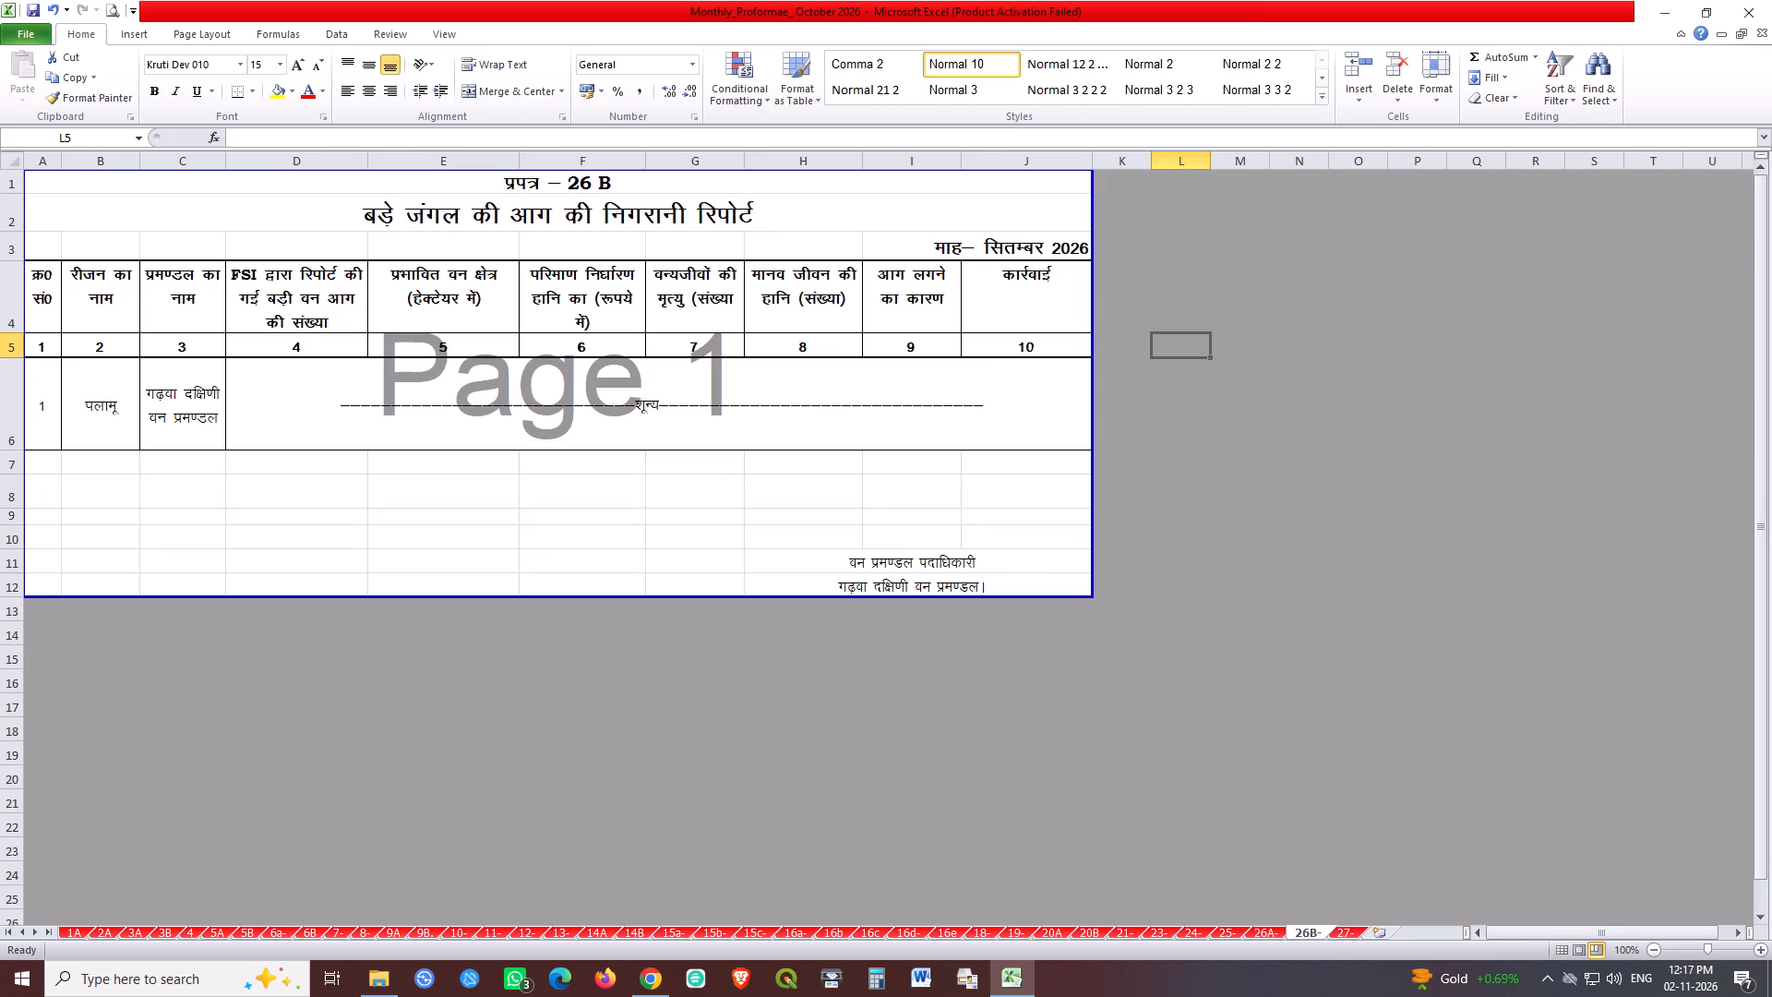
Remove the red tab colour from all sheets, grouped from 1A through 27, and save the workbook.
click(69, 927)
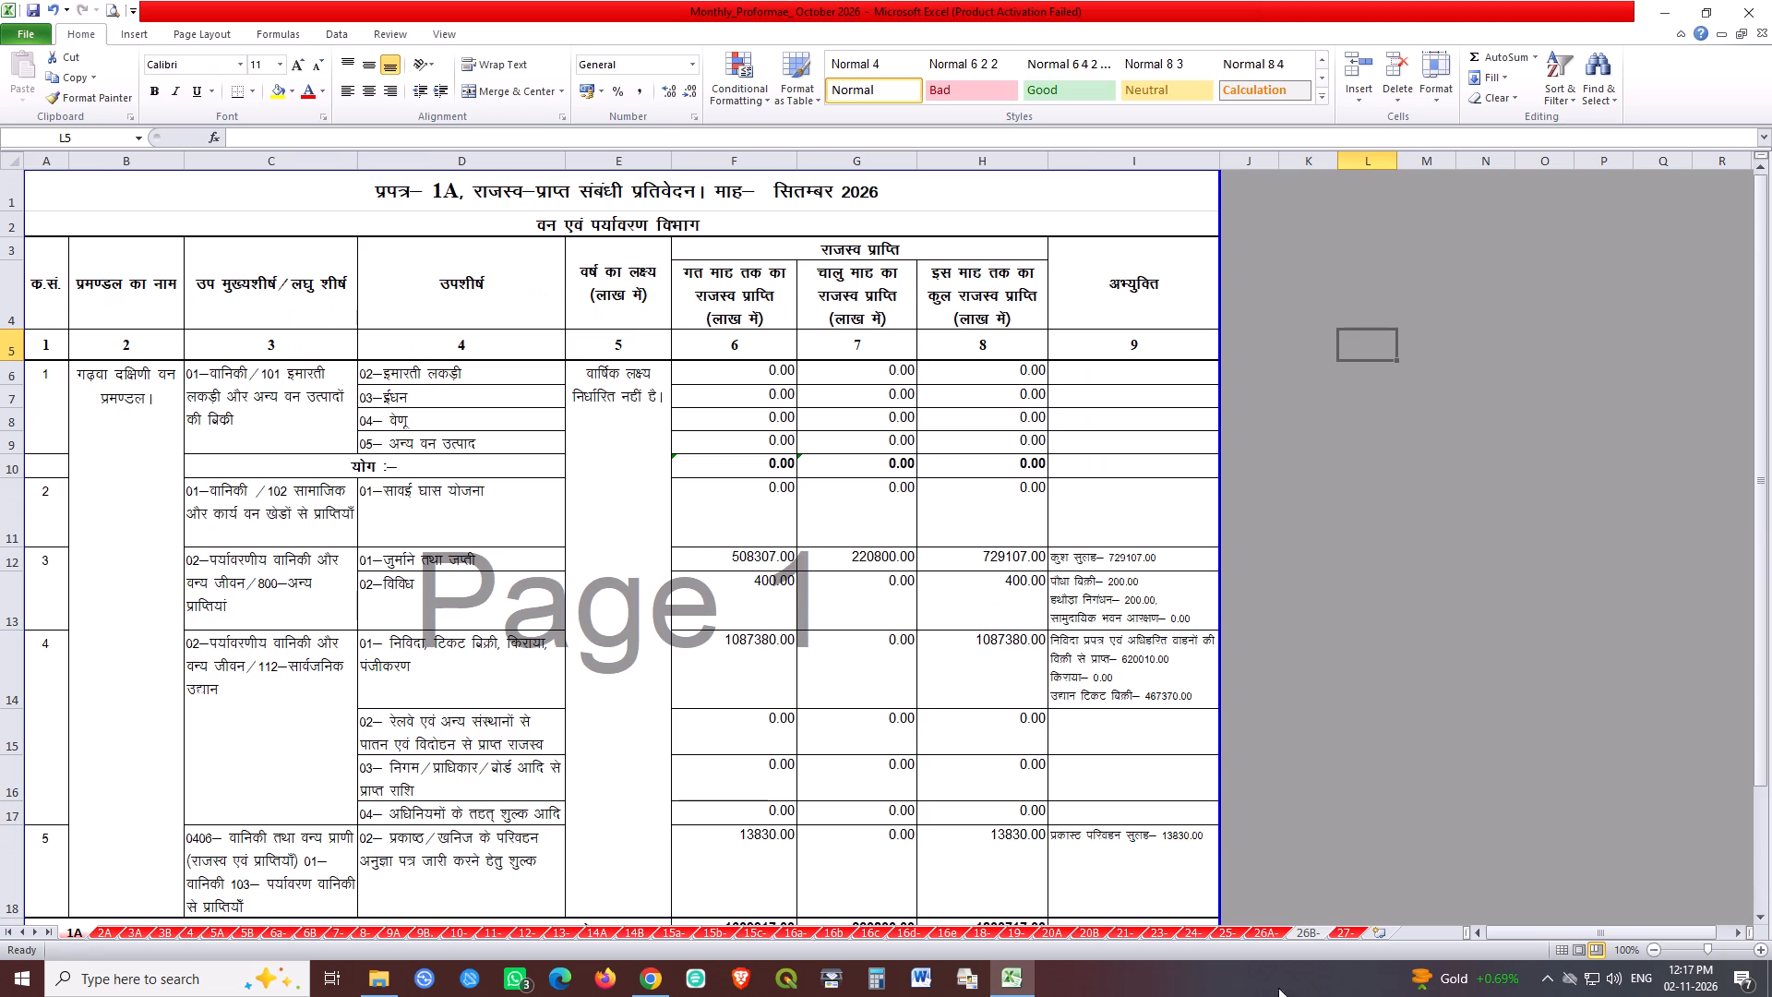
shift+click(1342, 929)
shift+right_click(1342, 929)
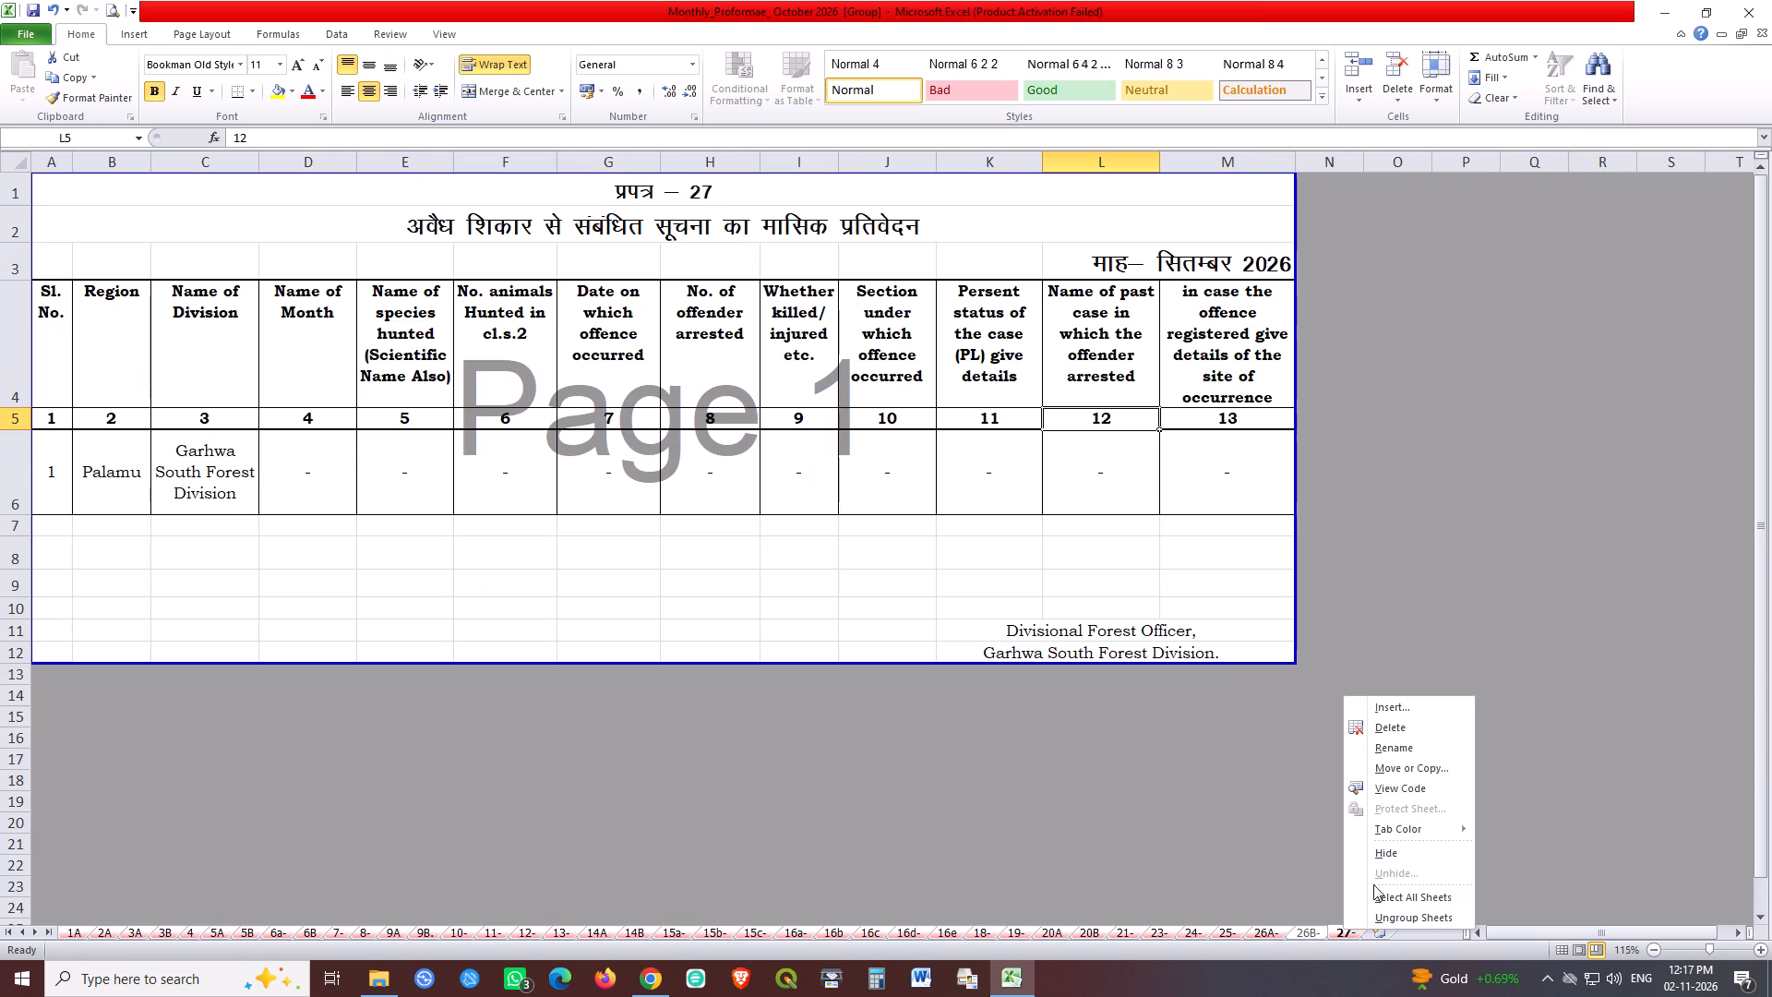
click(1496, 917)
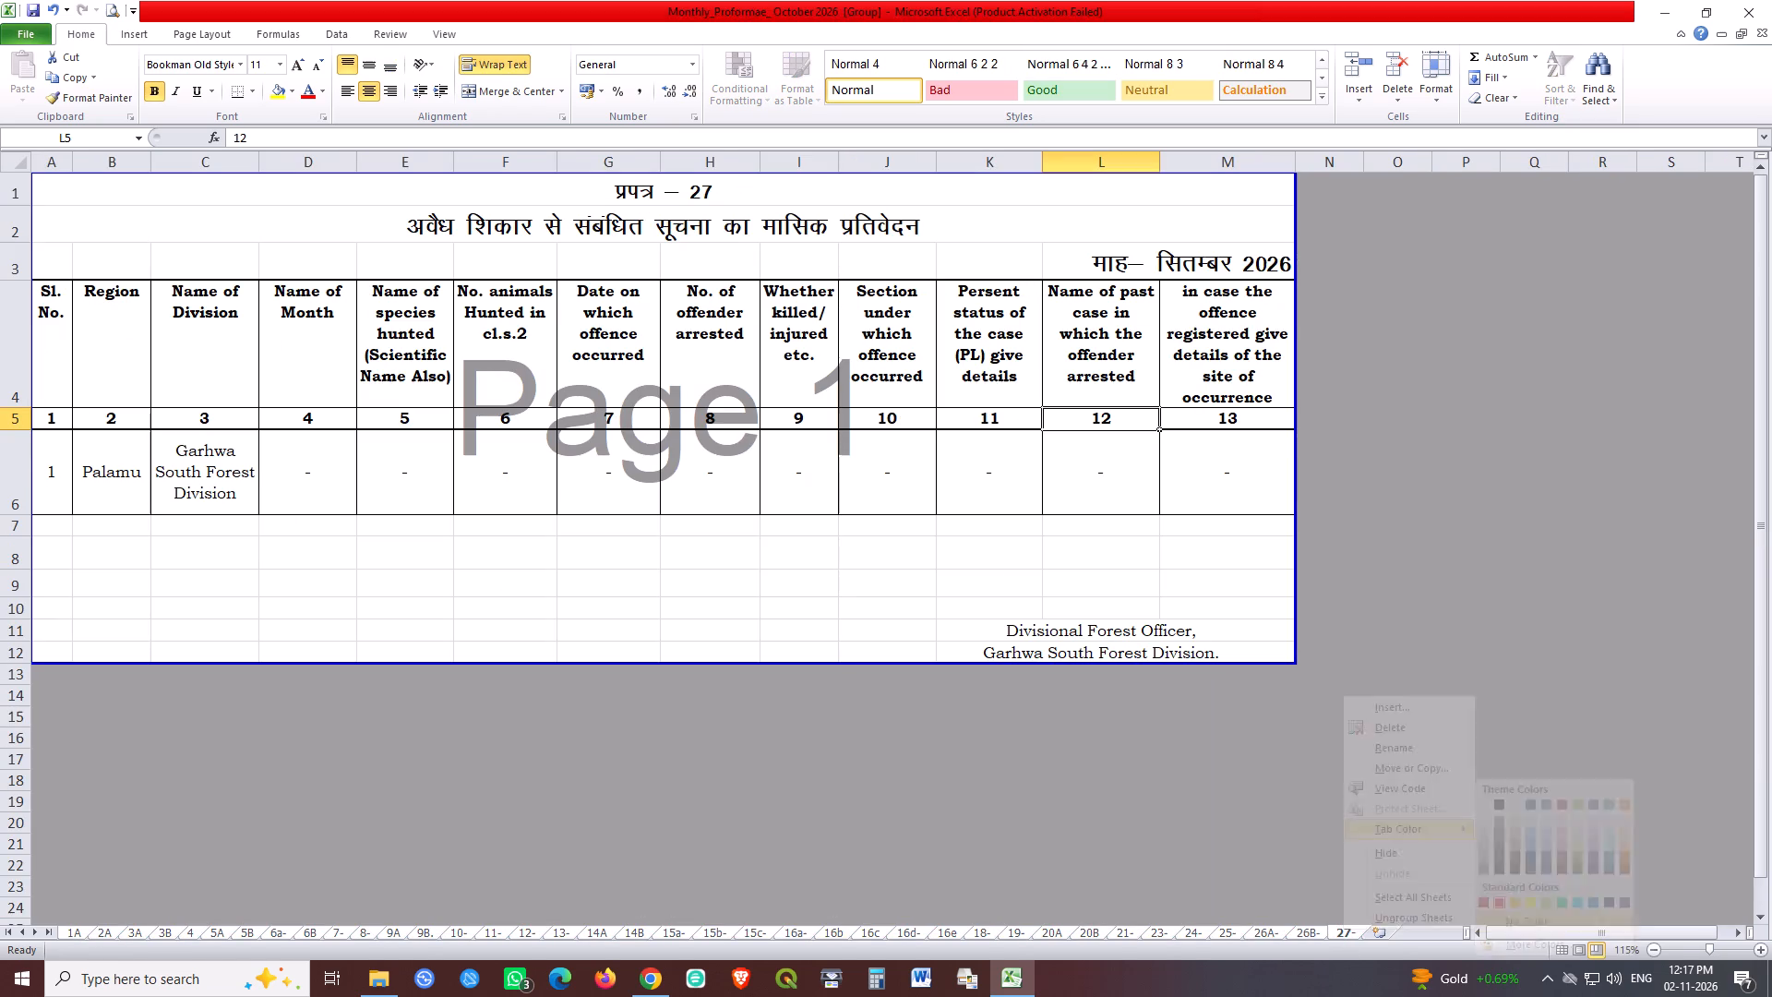
click(806, 659)
key(ctrl+s)
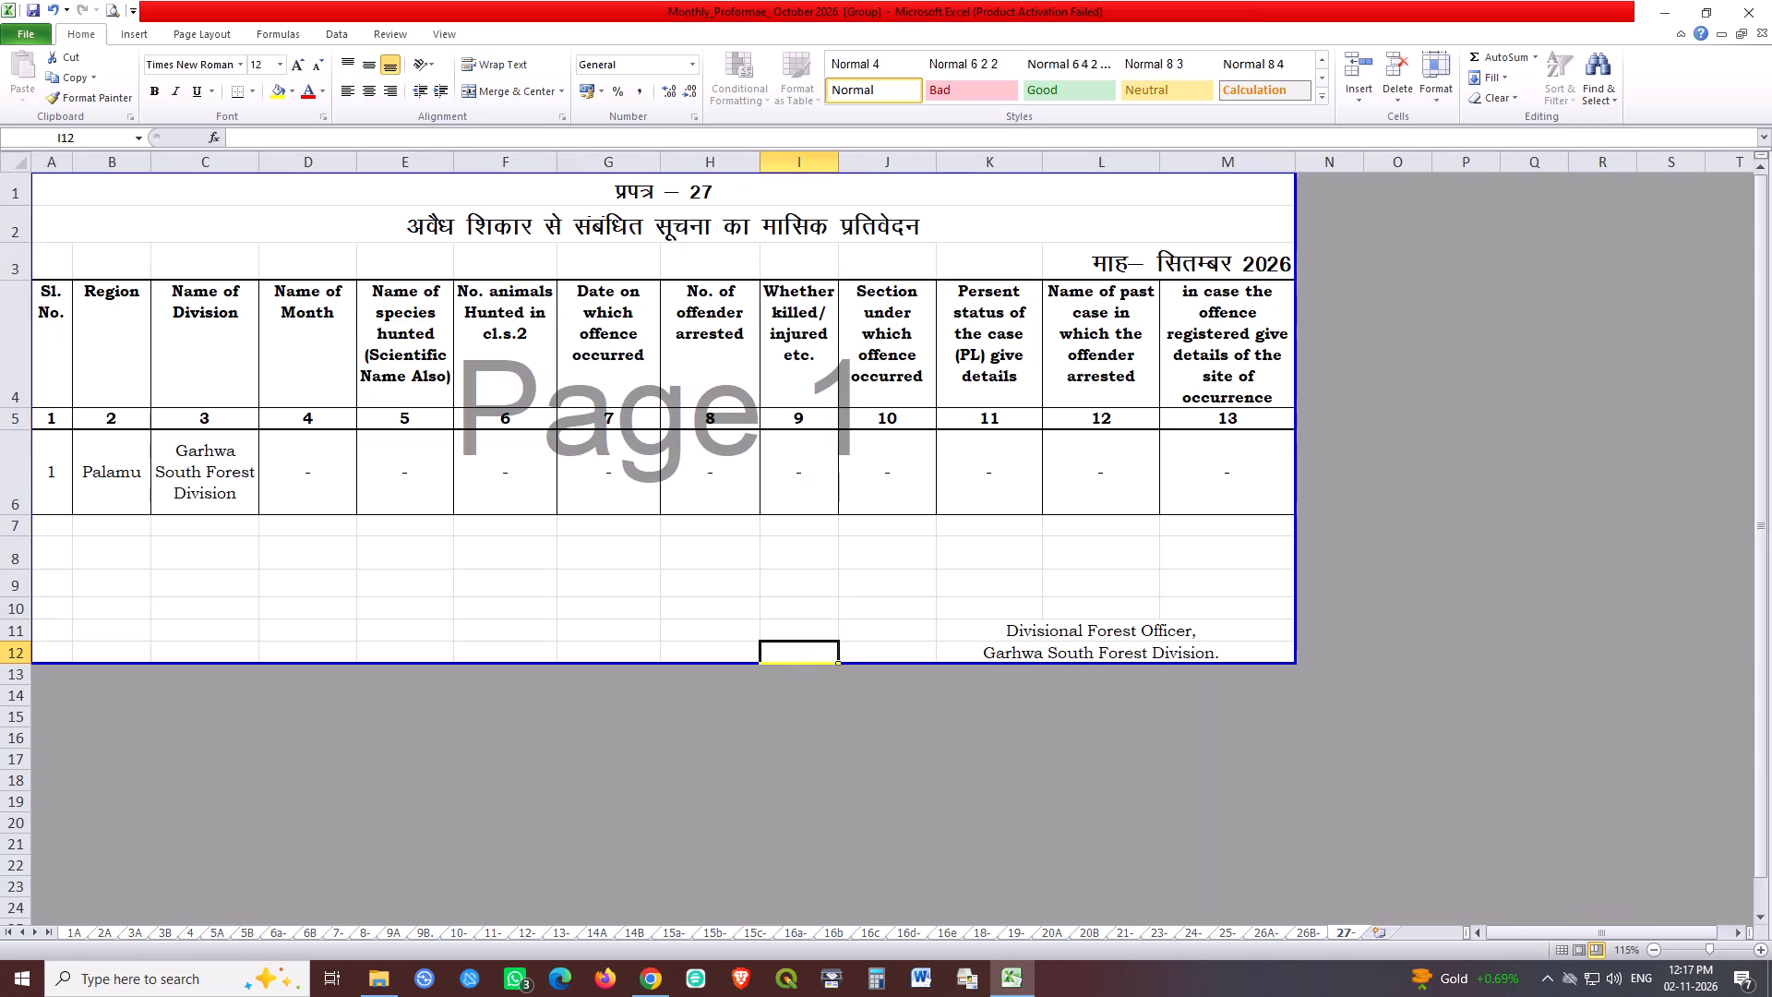
Ungroup the sheets, change the month in sheet 15a's title to अक्टूबर (vDVwcj in Kruti Dev), and save the workbook.
click(547, 942)
click(557, 931)
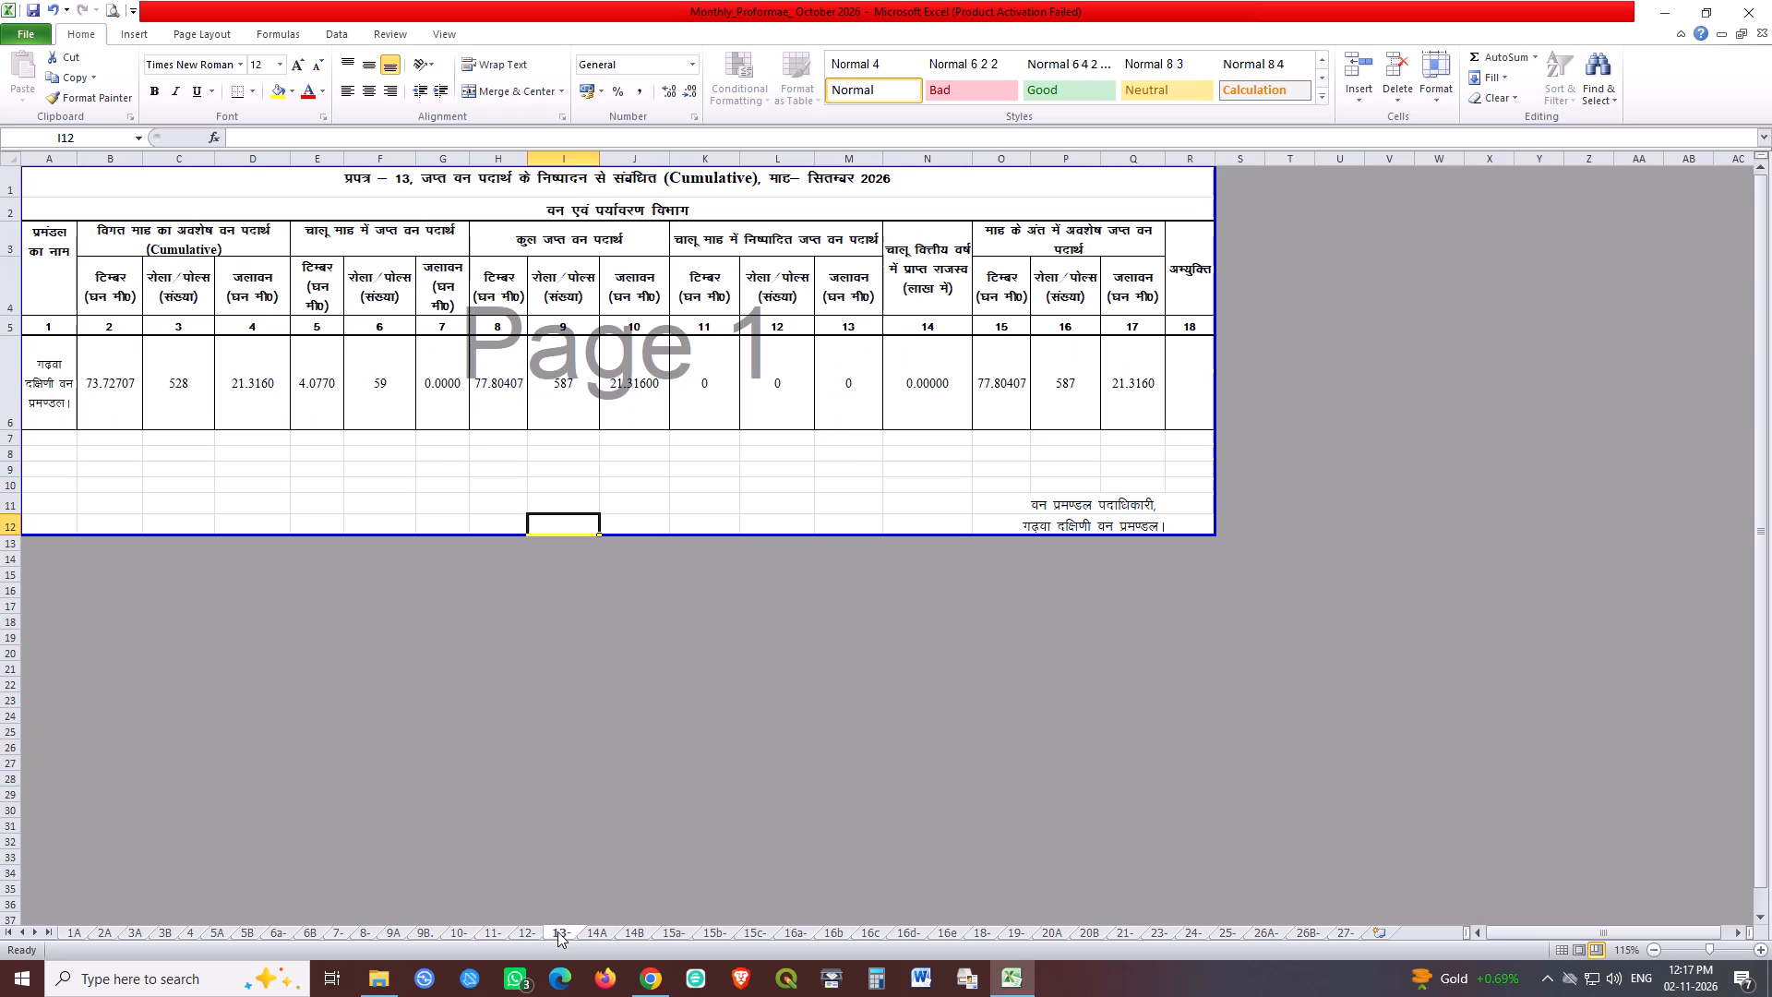
click(666, 929)
click(718, 736)
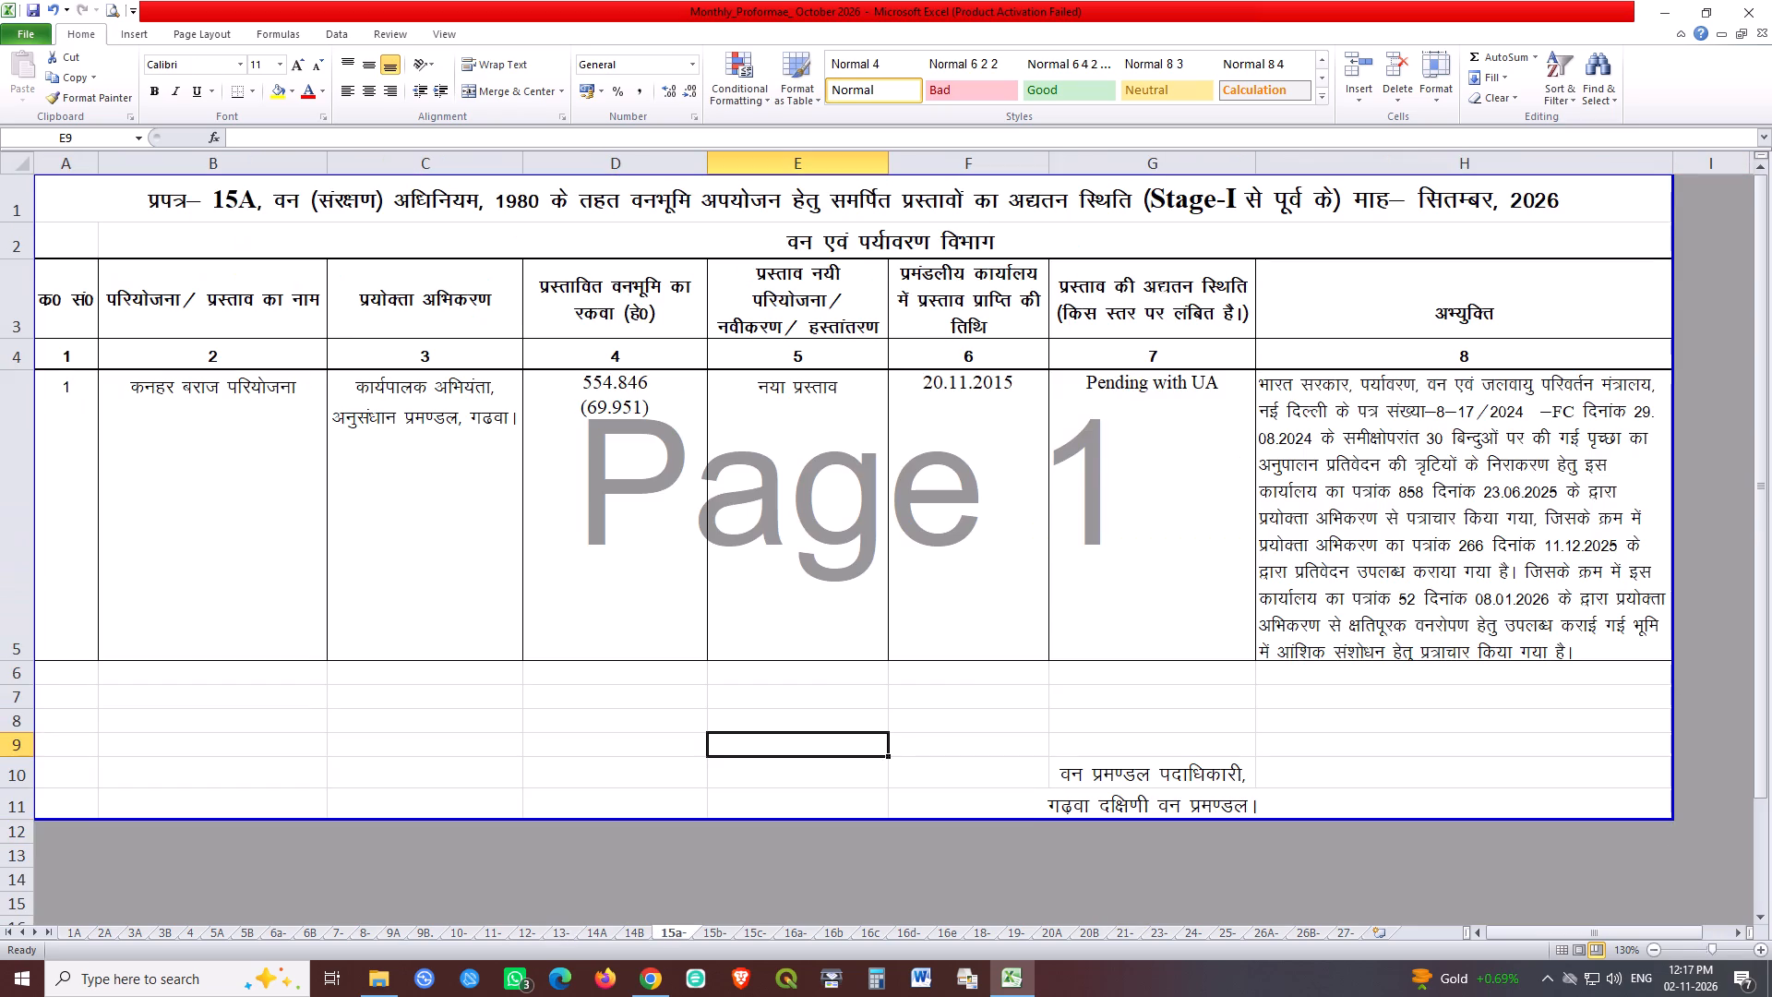
double_click(1419, 192)
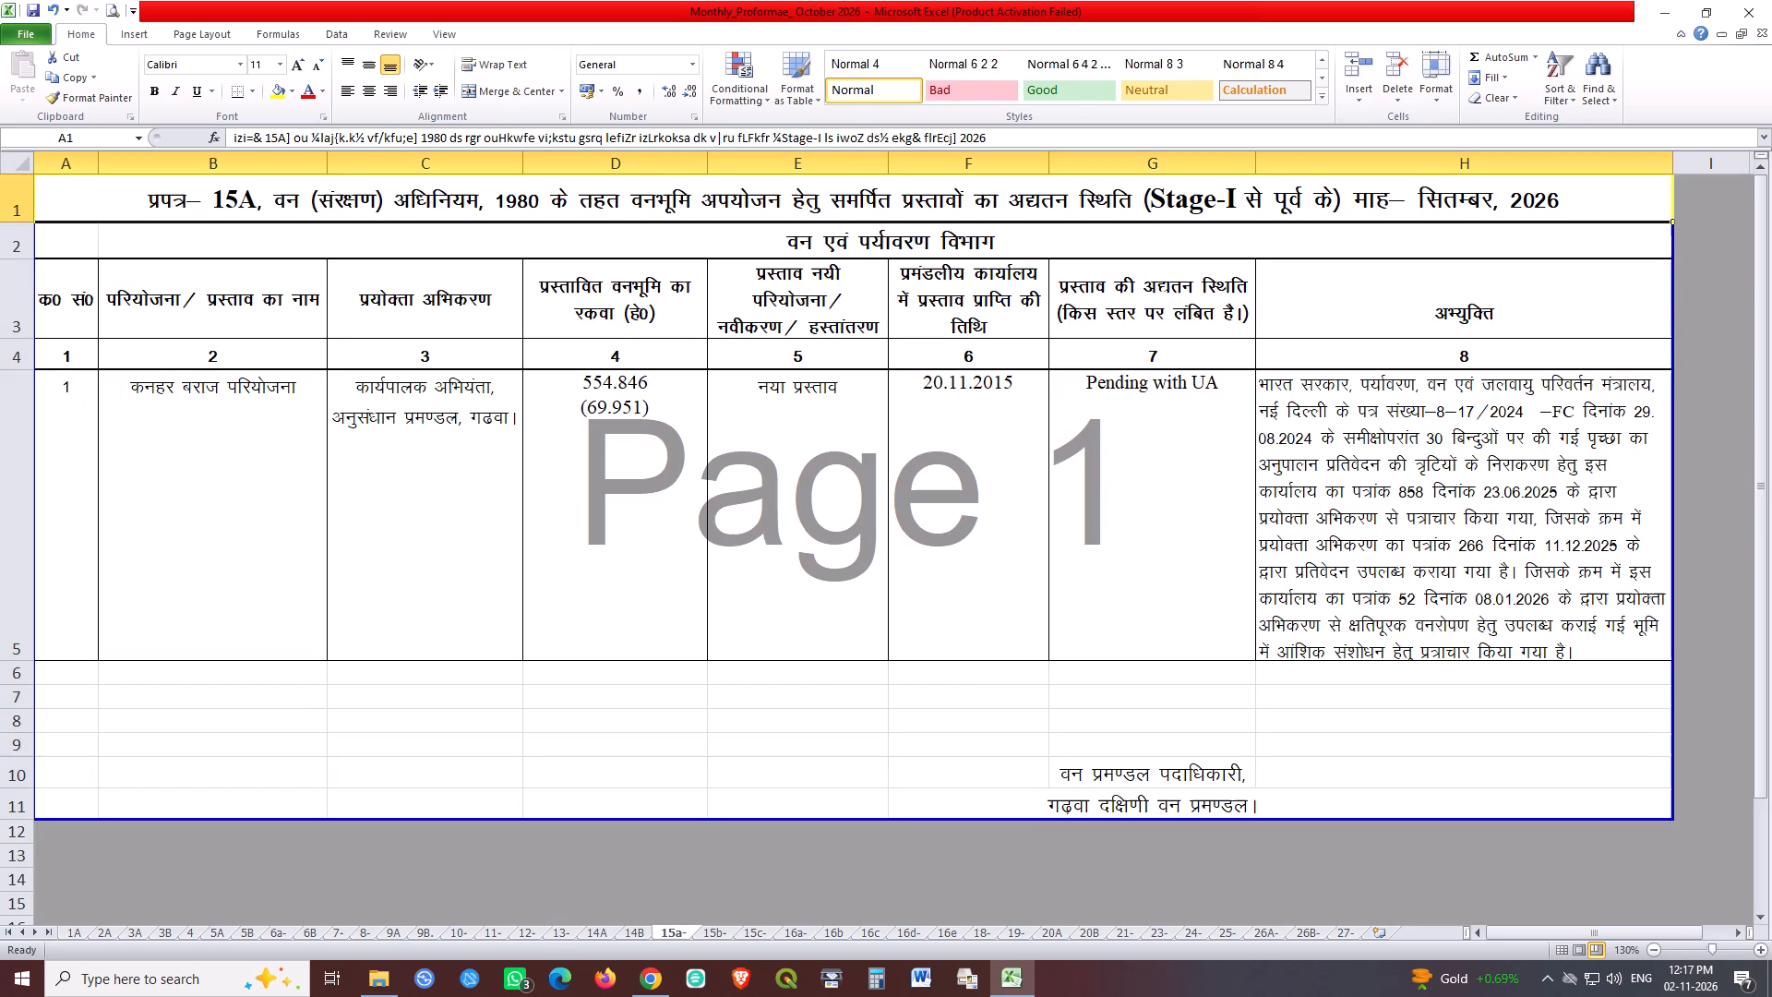
key(ctrl+shift+Right)
key(shift+Left)
key(shift+Left)
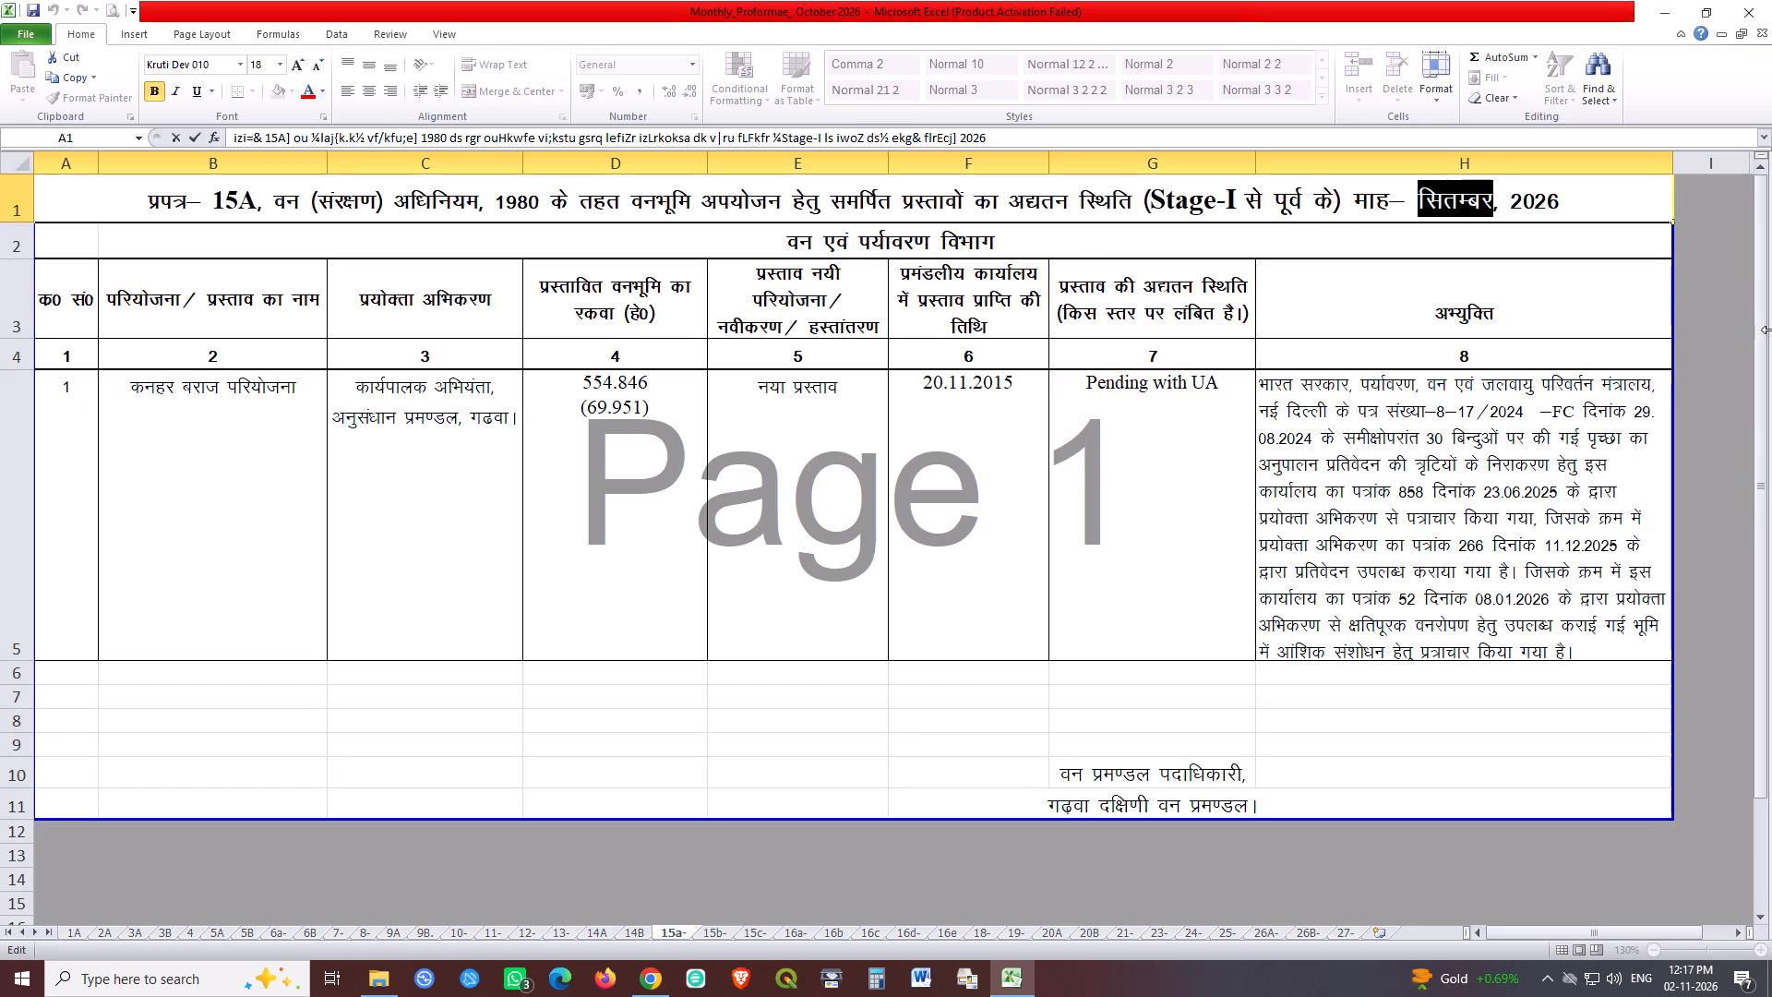
text(vDVwcj)
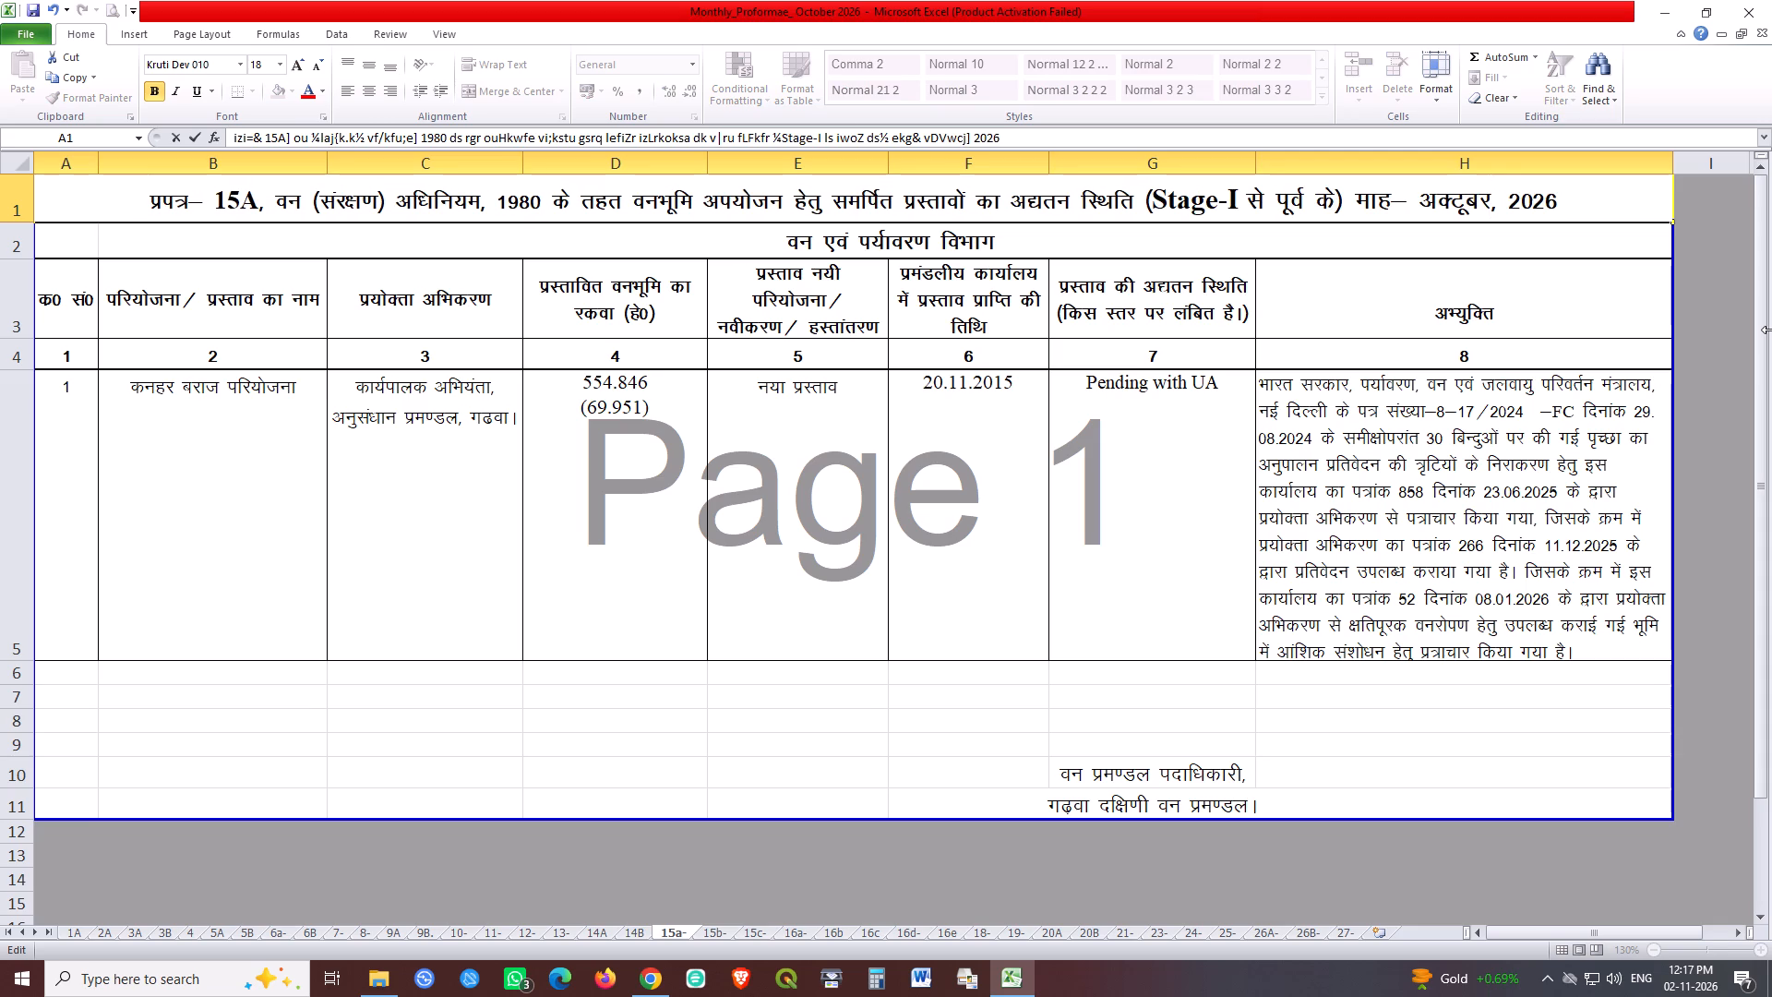
key(Return)
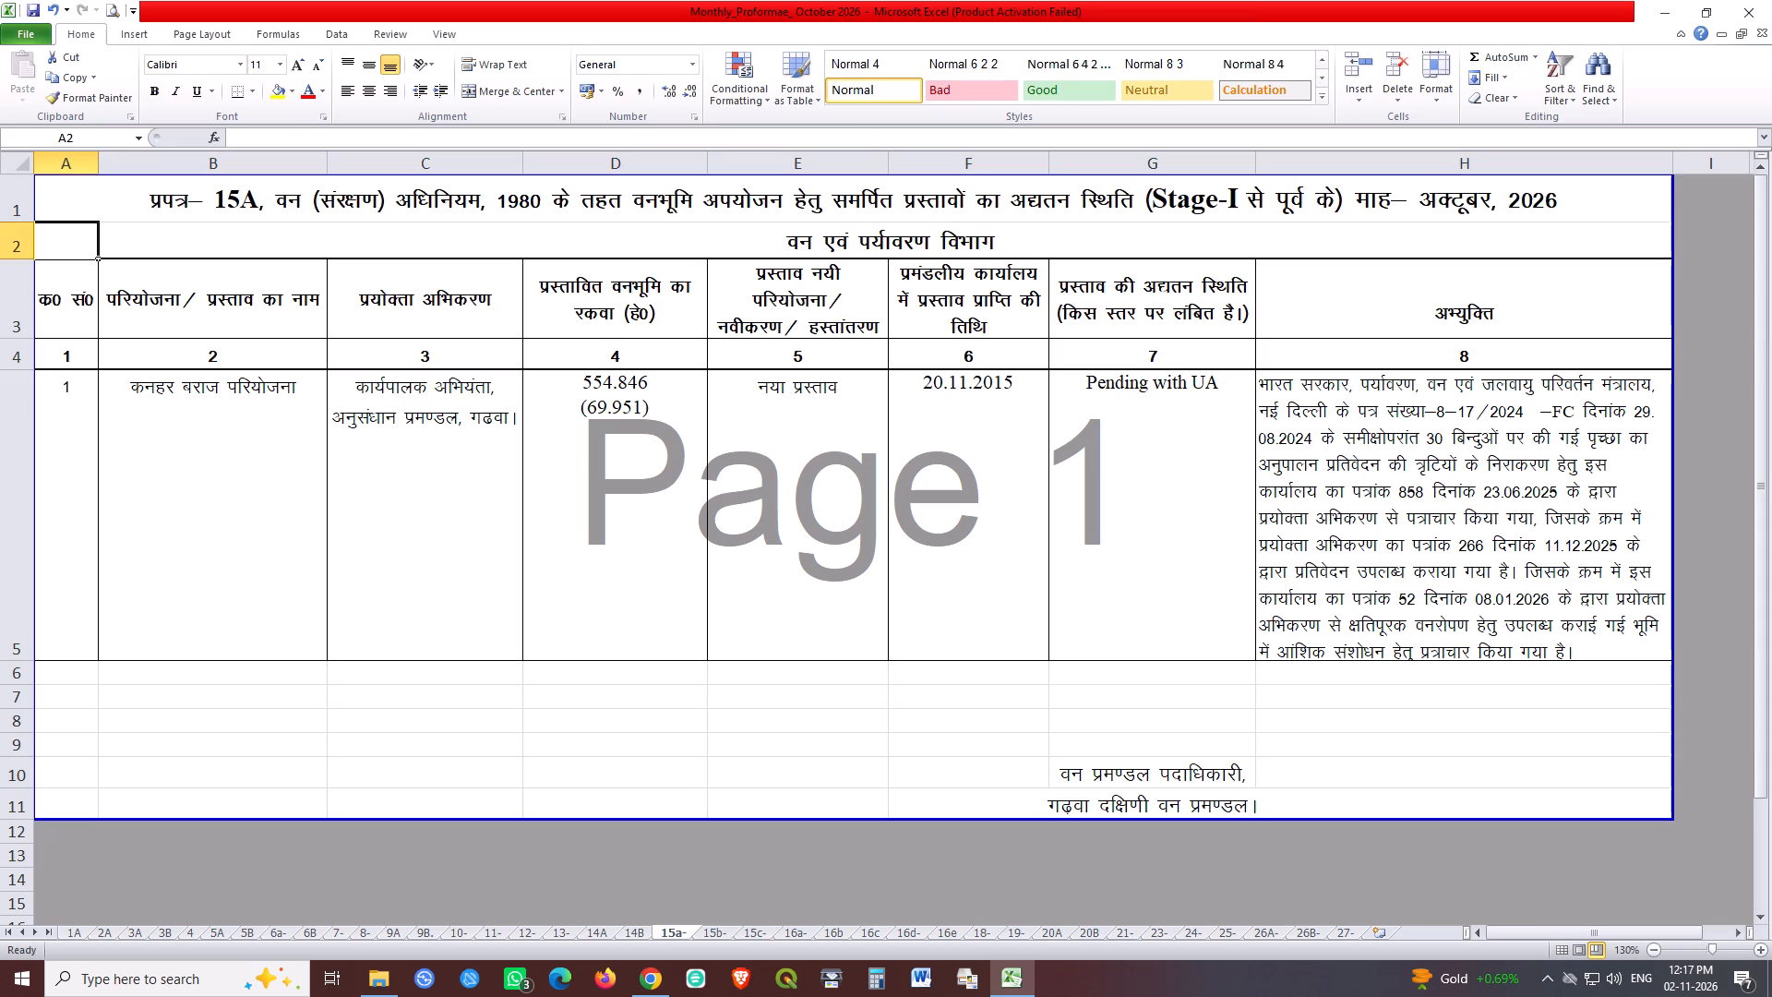
key(ctrl+s)
key(ctrl+s)
key(ctrl+s)
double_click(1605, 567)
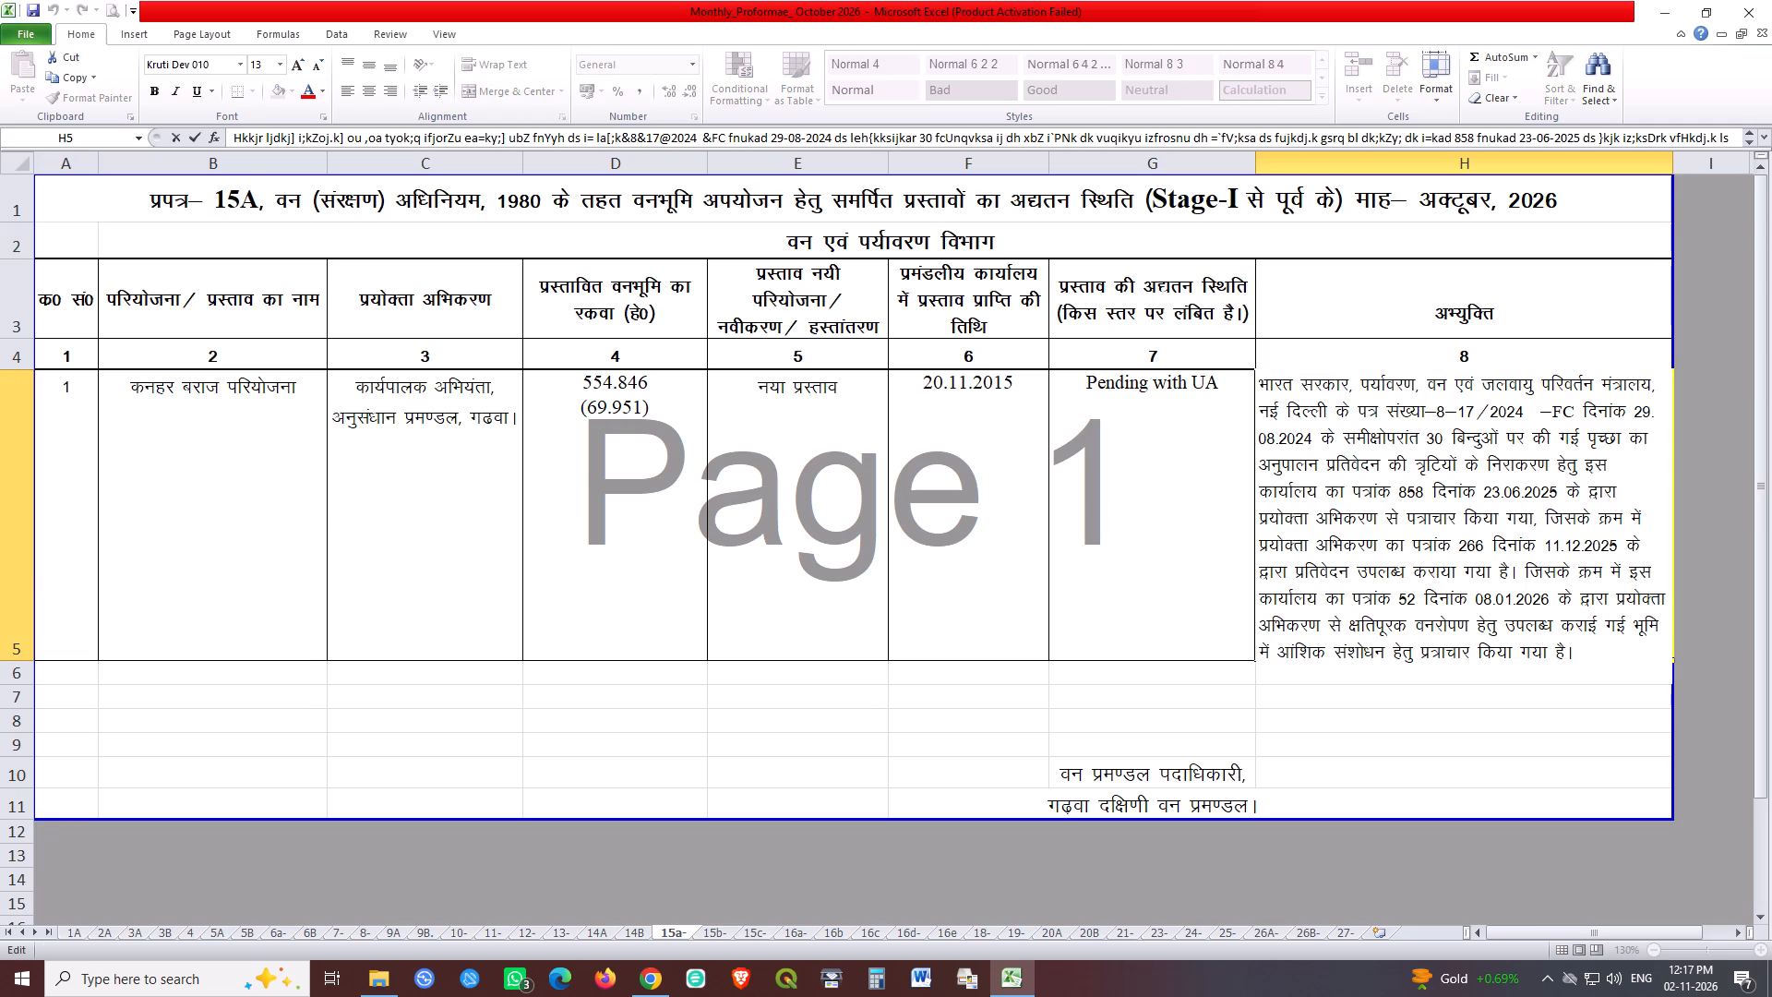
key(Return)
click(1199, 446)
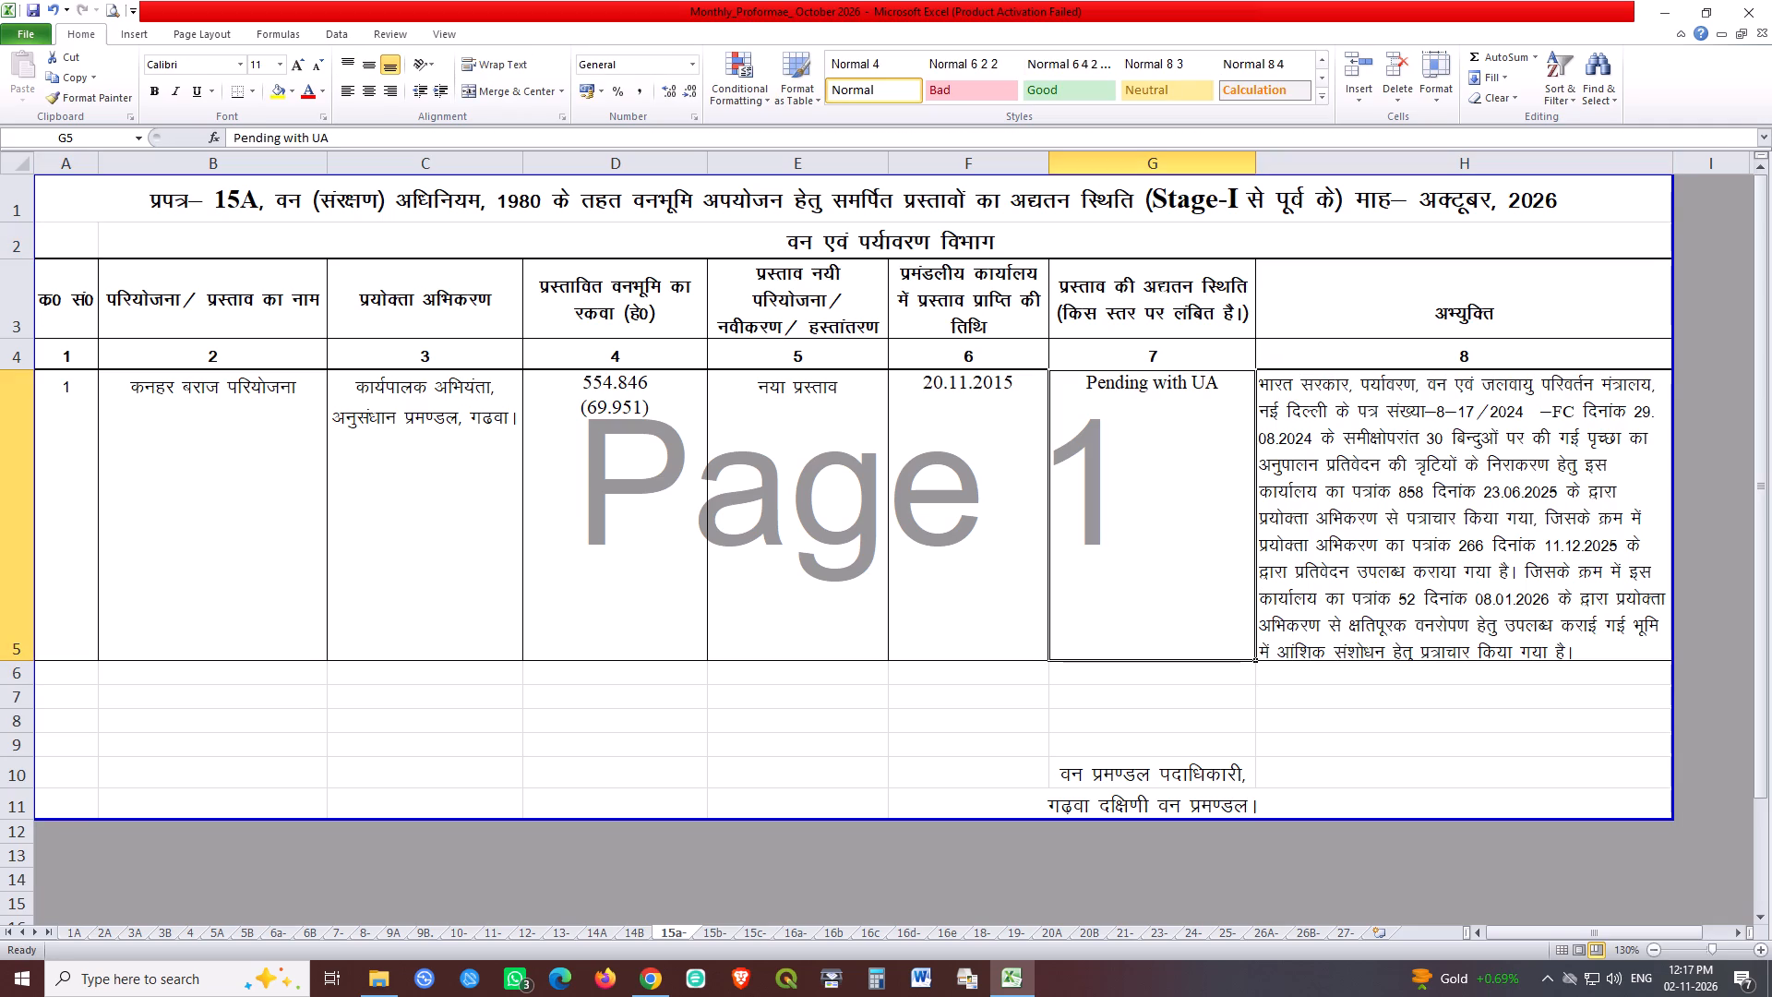
Save the workbook and print two copies of sheet 15a.
key(ctrl+s)
key(ctrl+s)
key(ctrl+s)
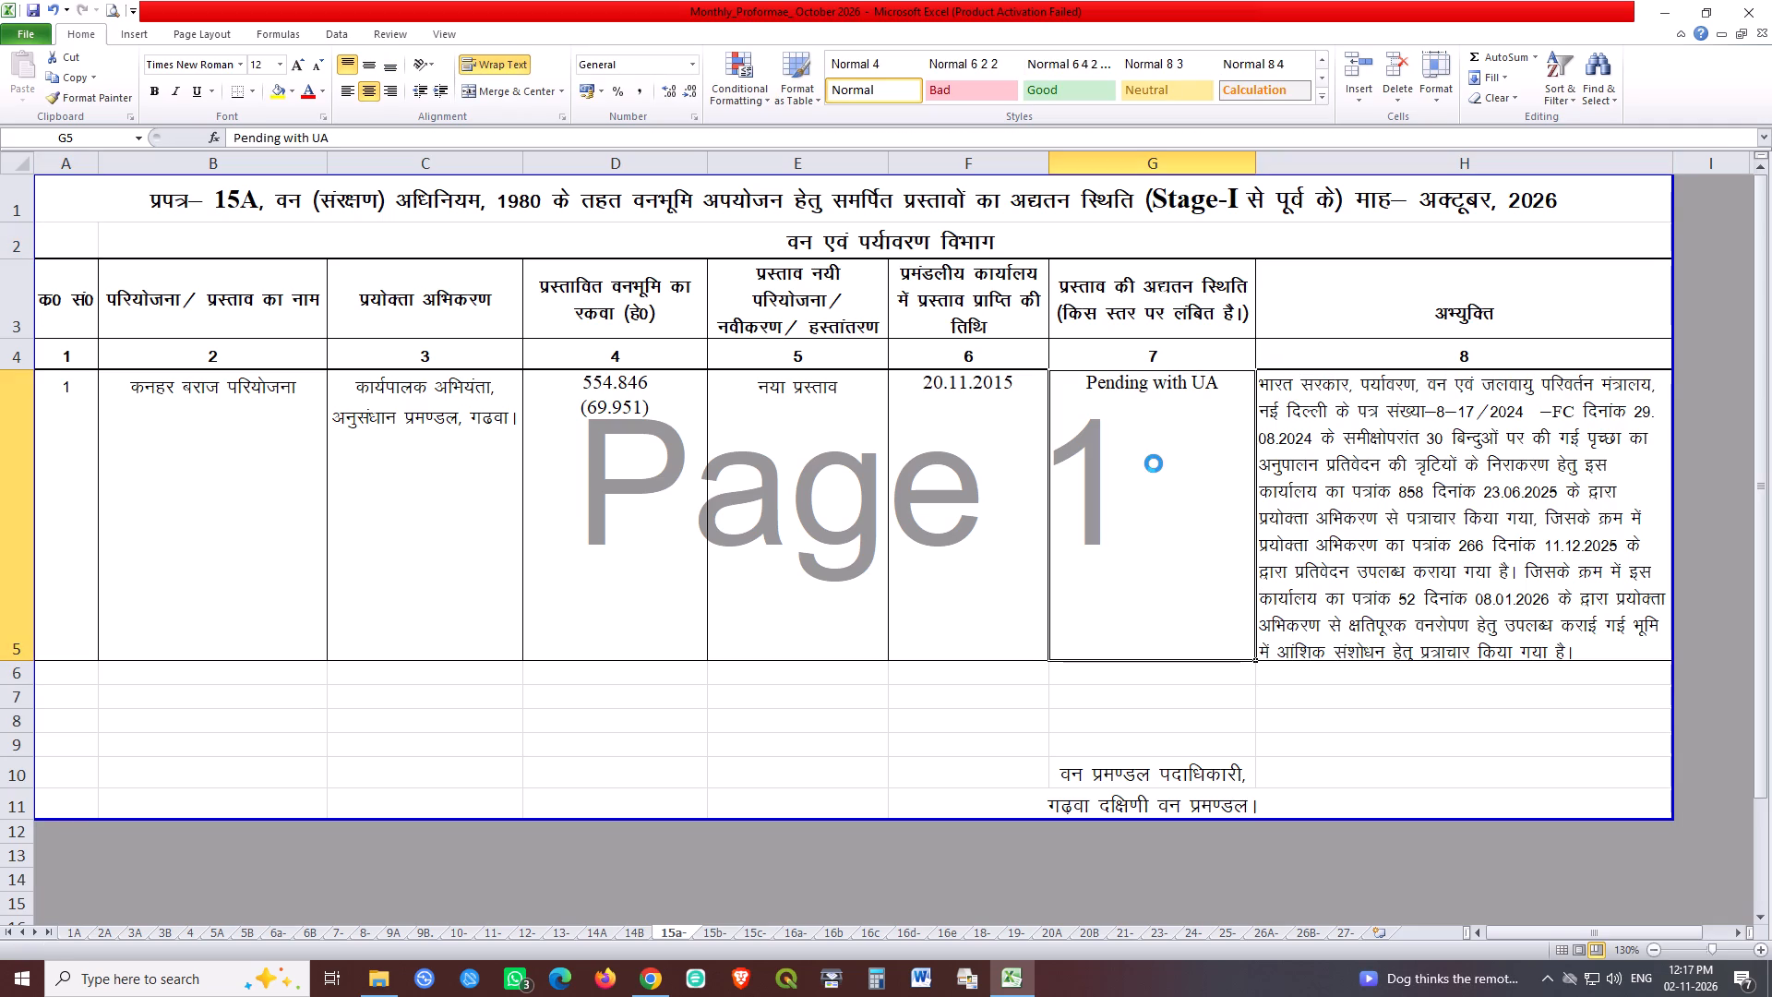
key(ctrl+F2)
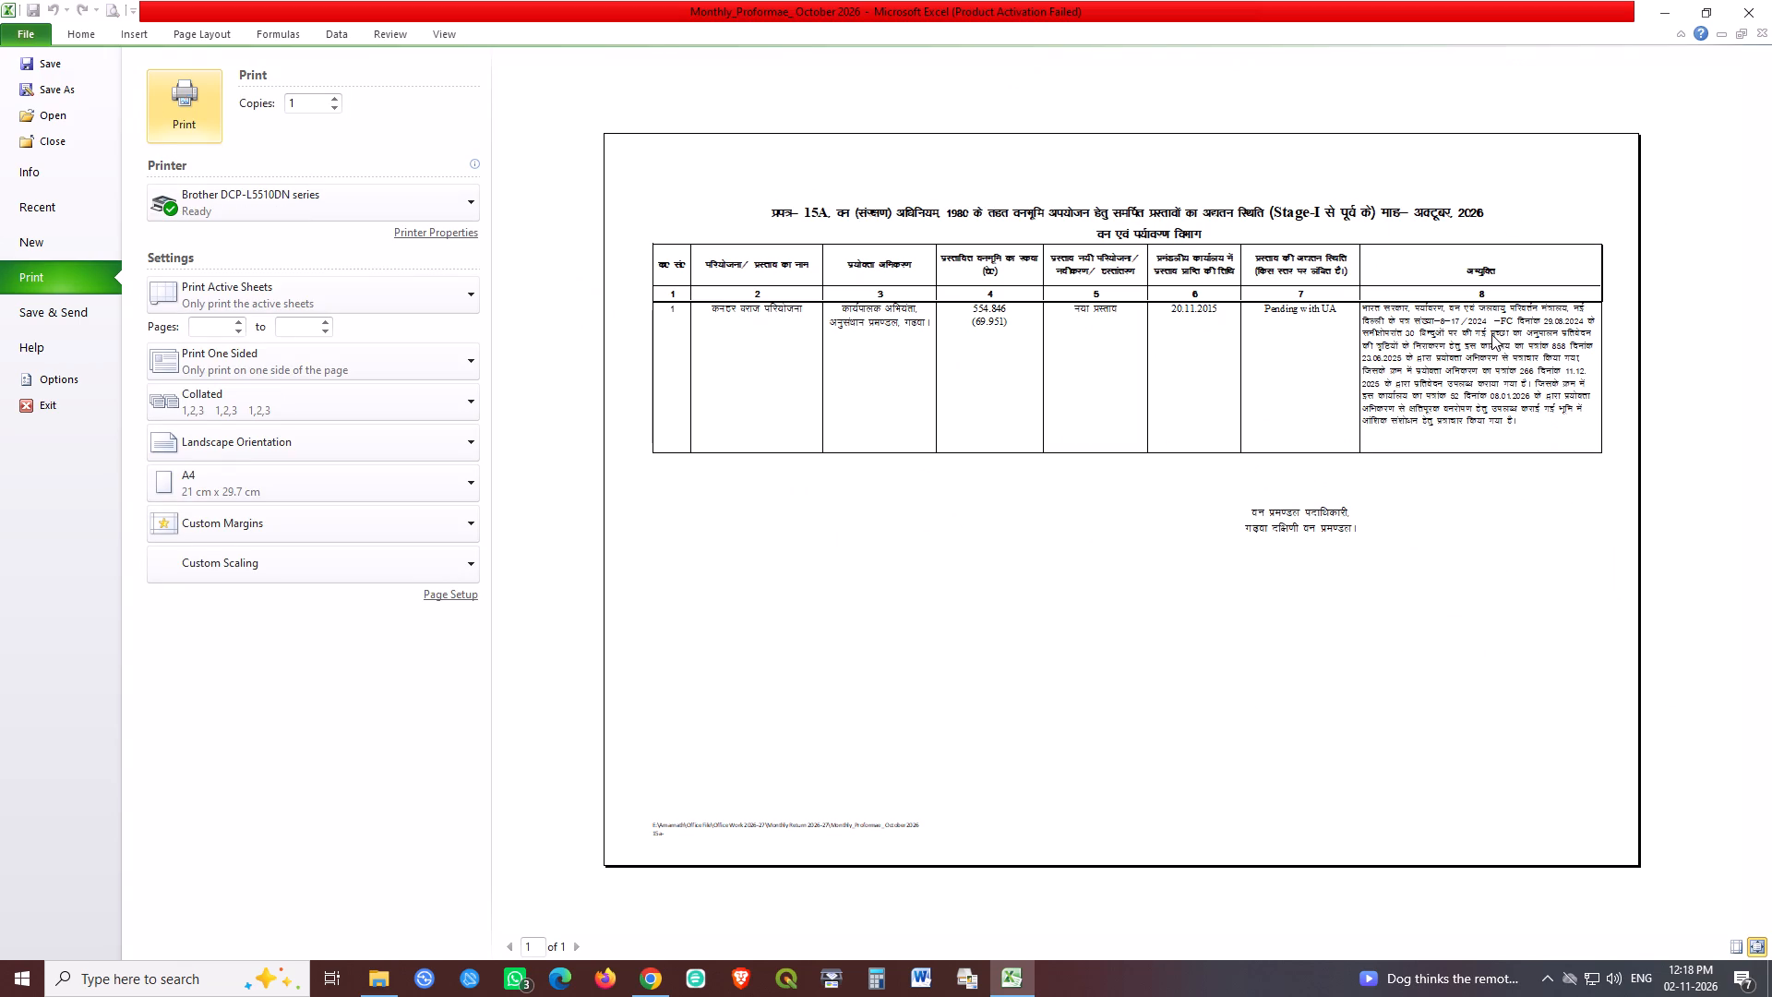
click(338, 97)
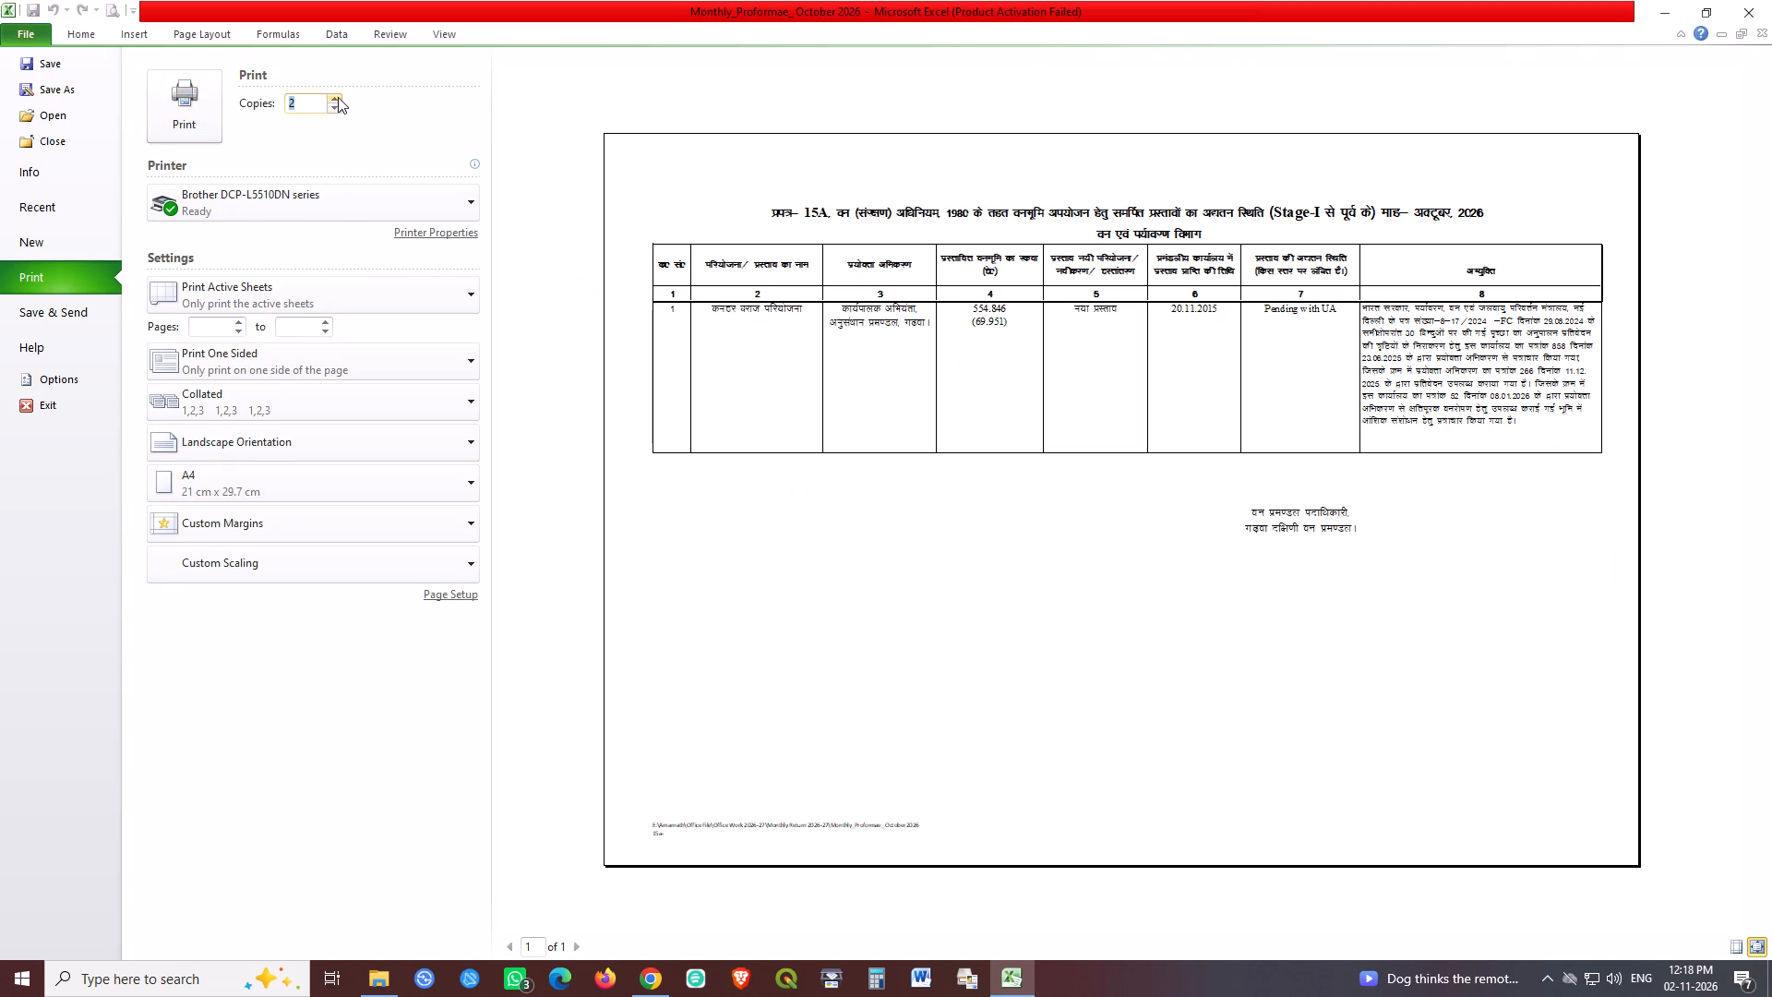
click(186, 107)
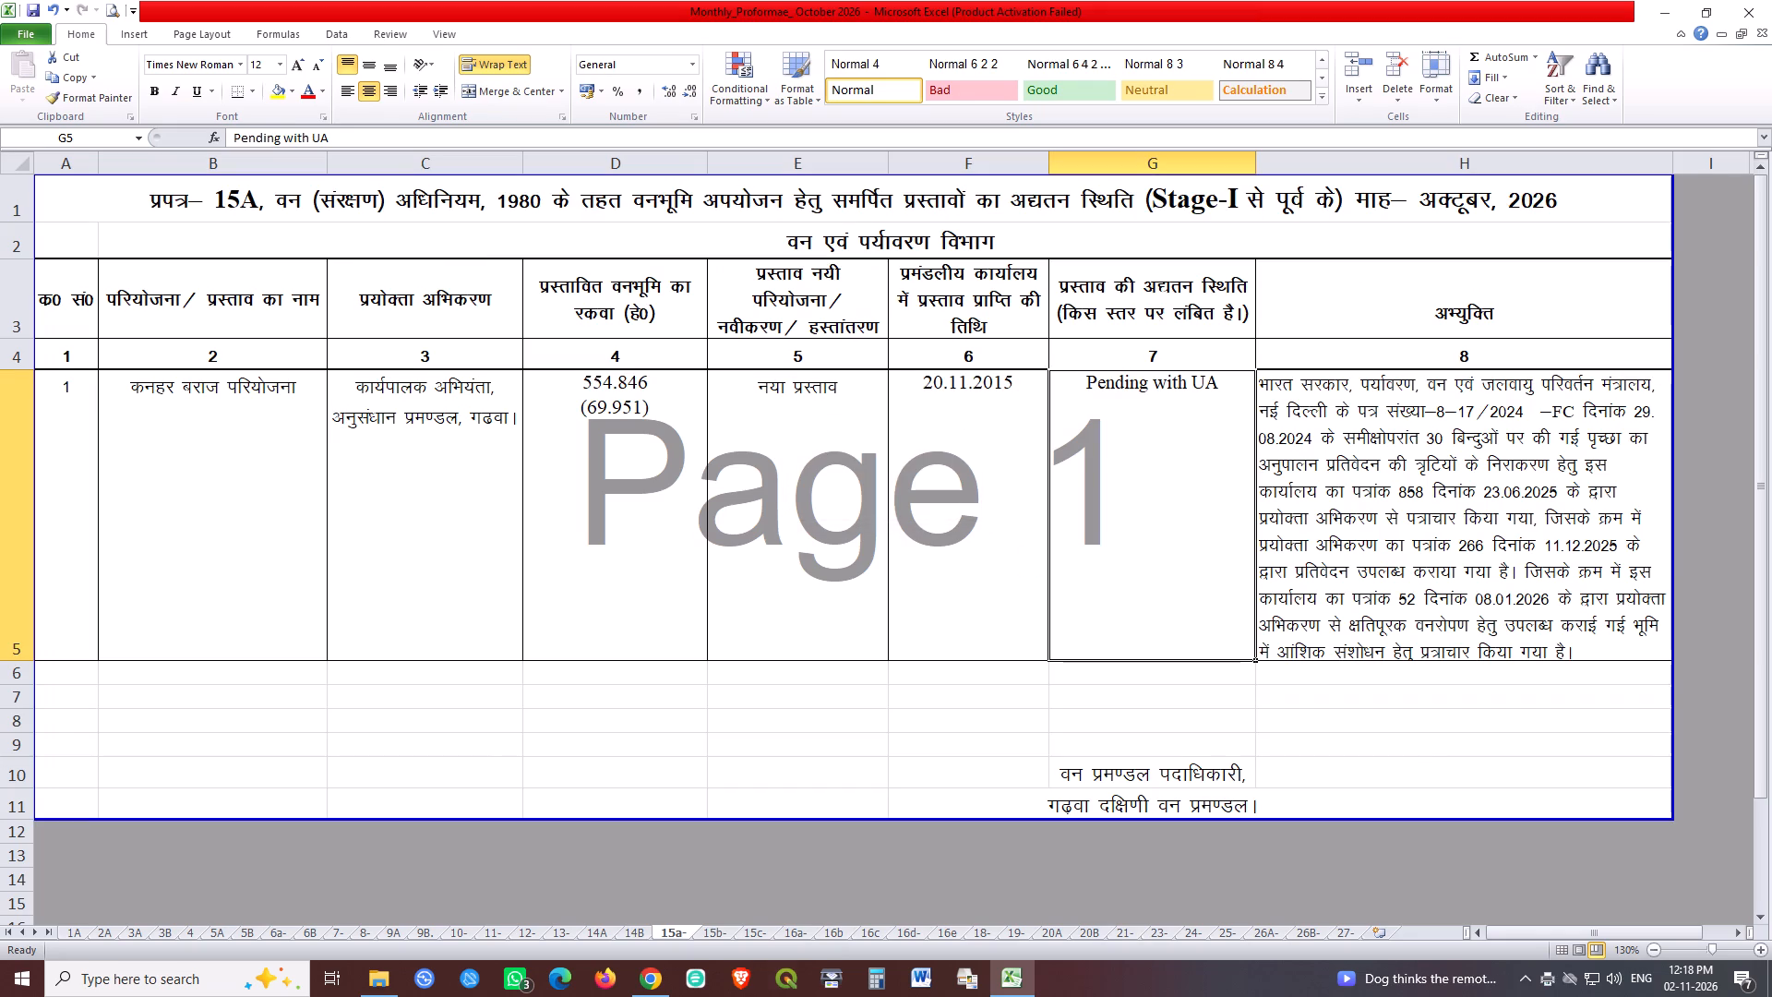
Colour sheet 15a's tab red and save the workbook.
right_click(666, 929)
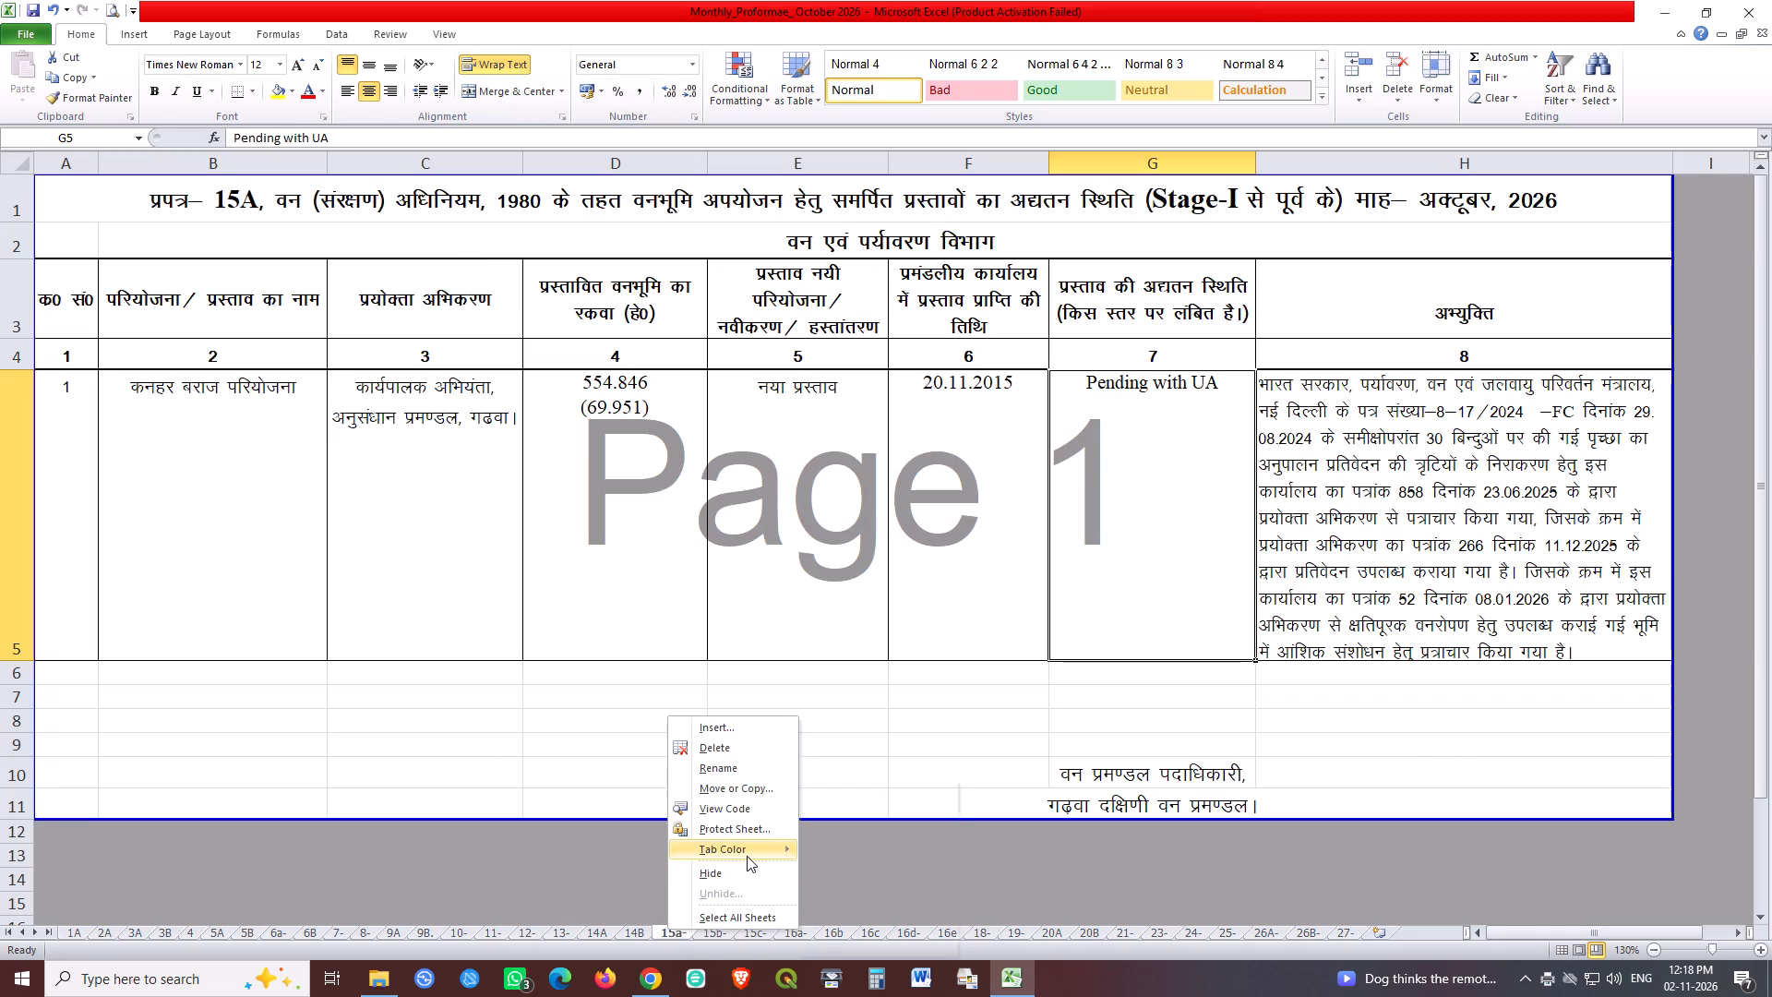
click(825, 902)
click(914, 727)
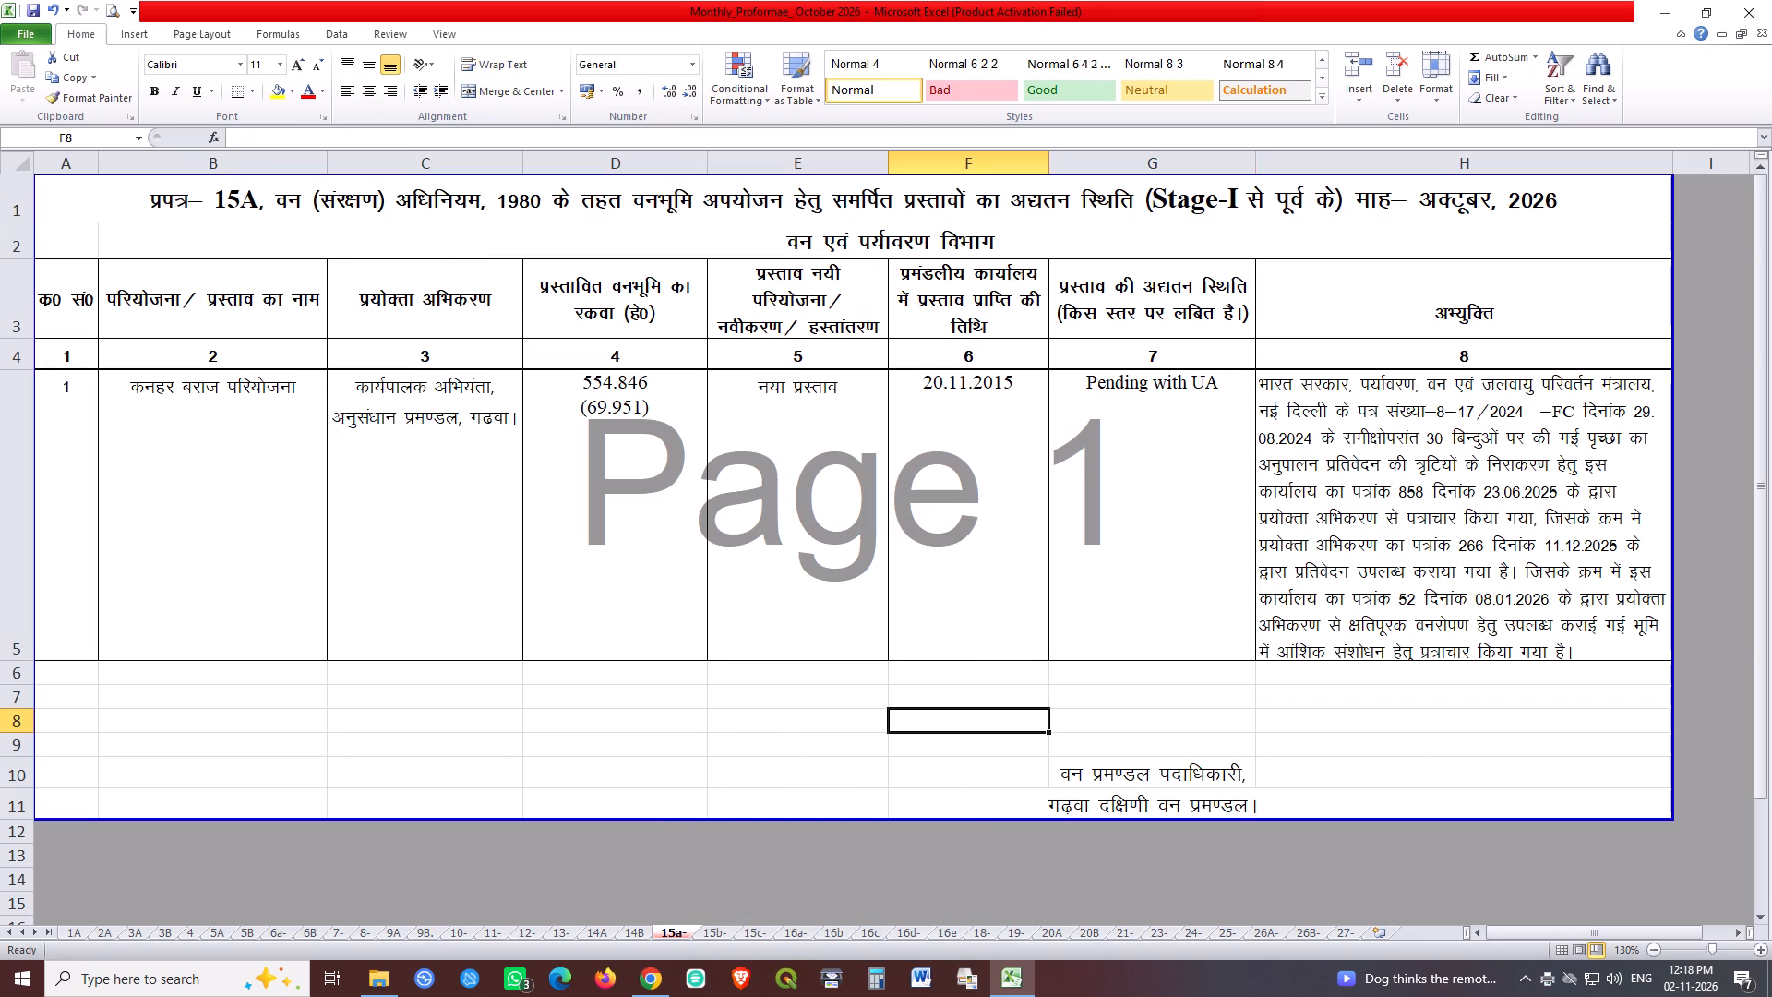
key(ctrl+s)
key(ctrl+s)
key(ctrl+s)
key(ctrl+s)
Change the month in sheet 15b's title to अक्टूबर (vDVwcj in Kruti Dev).
click(713, 930)
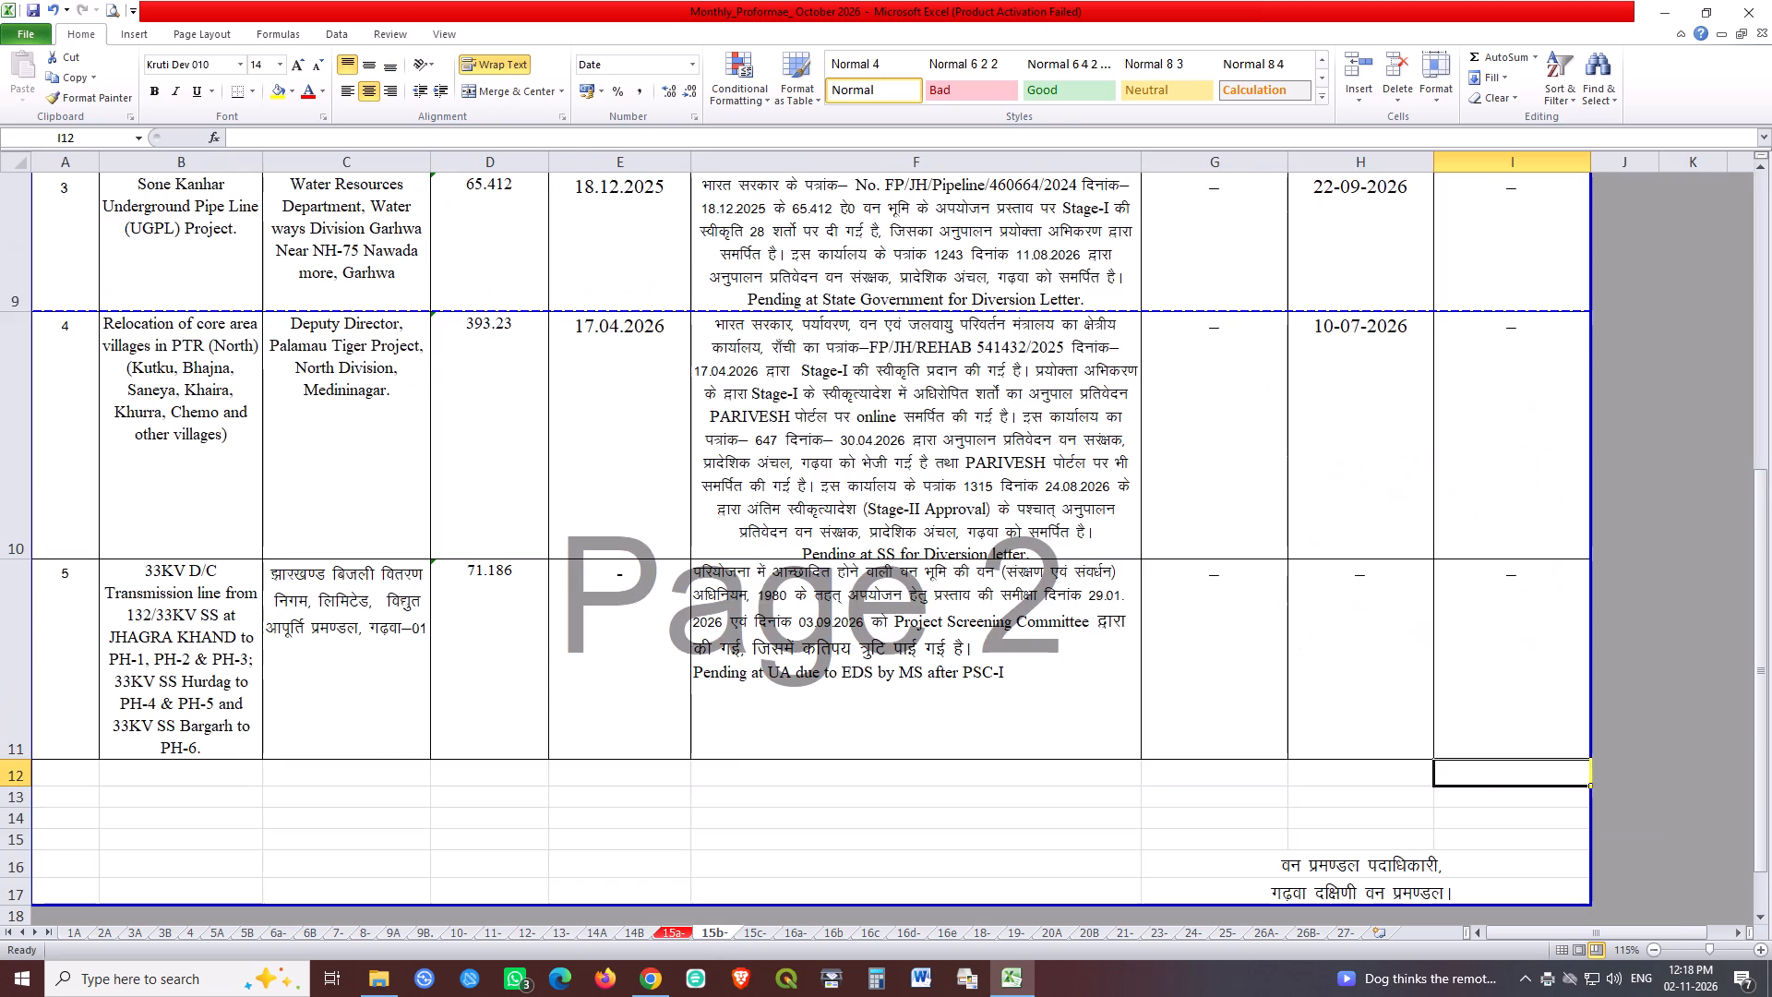
scroll(992, 467, up, 12)
triple_click(1347, 197)
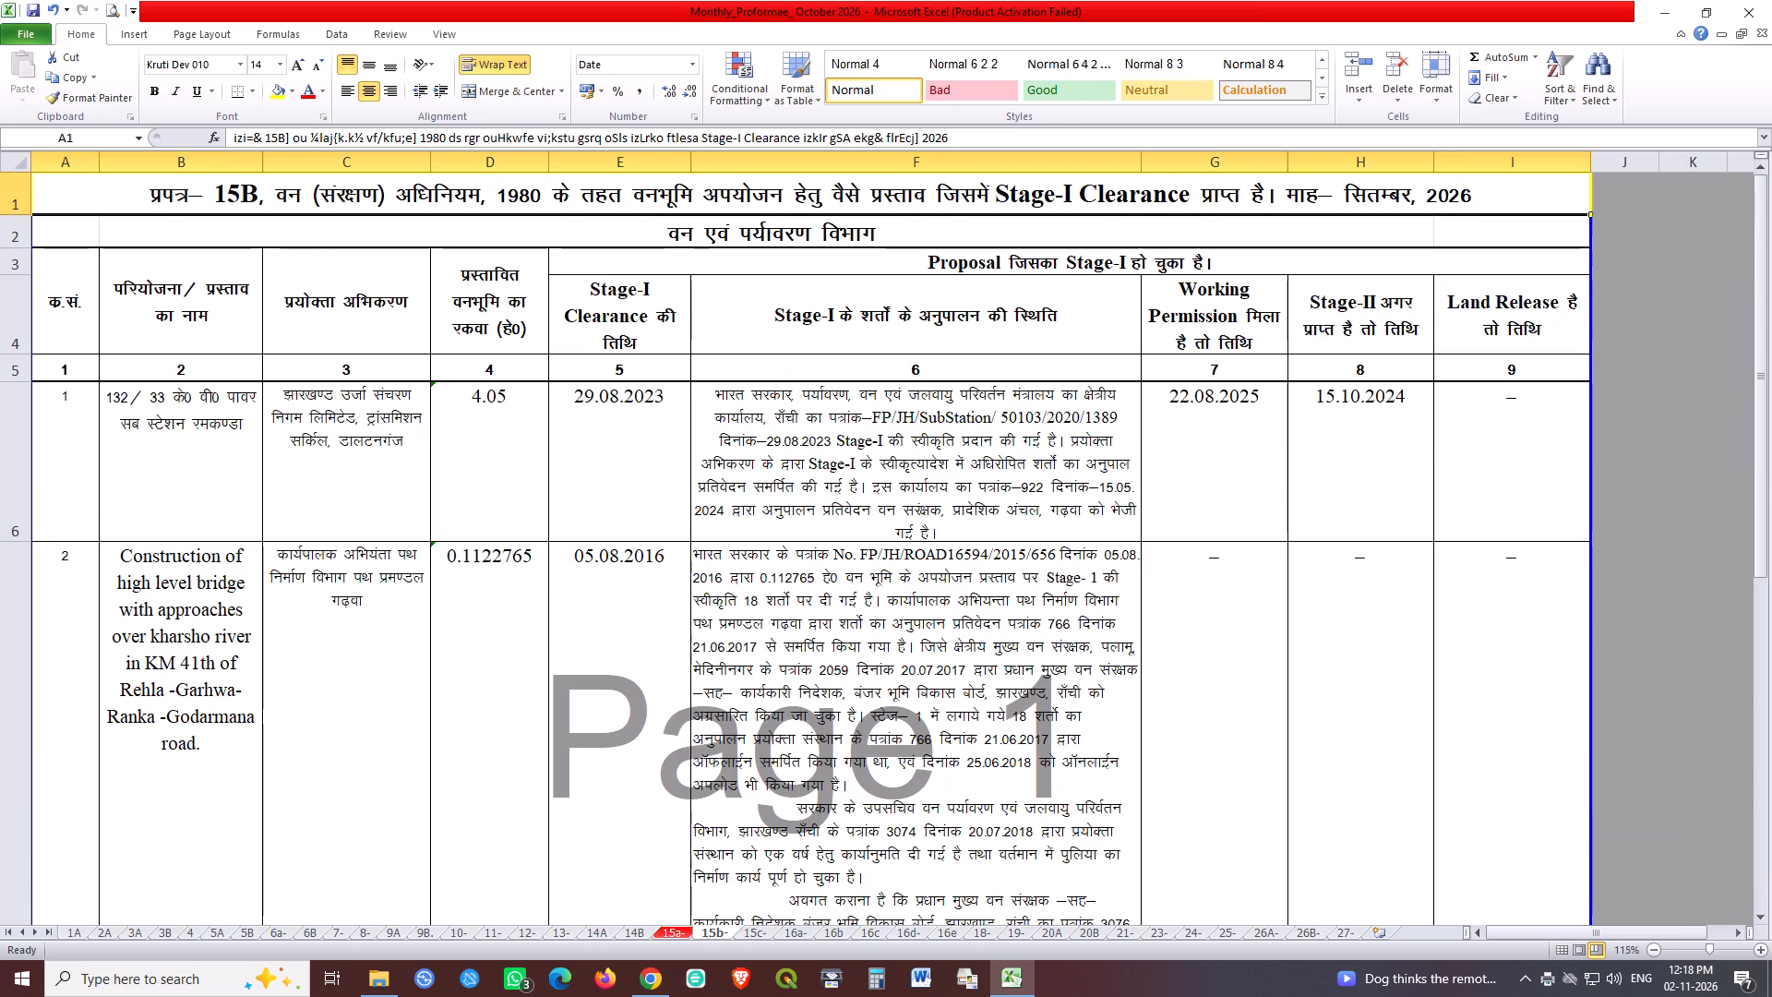
key(ctrl+shift+Right)
key(shift+Left)
key(shift+Left)
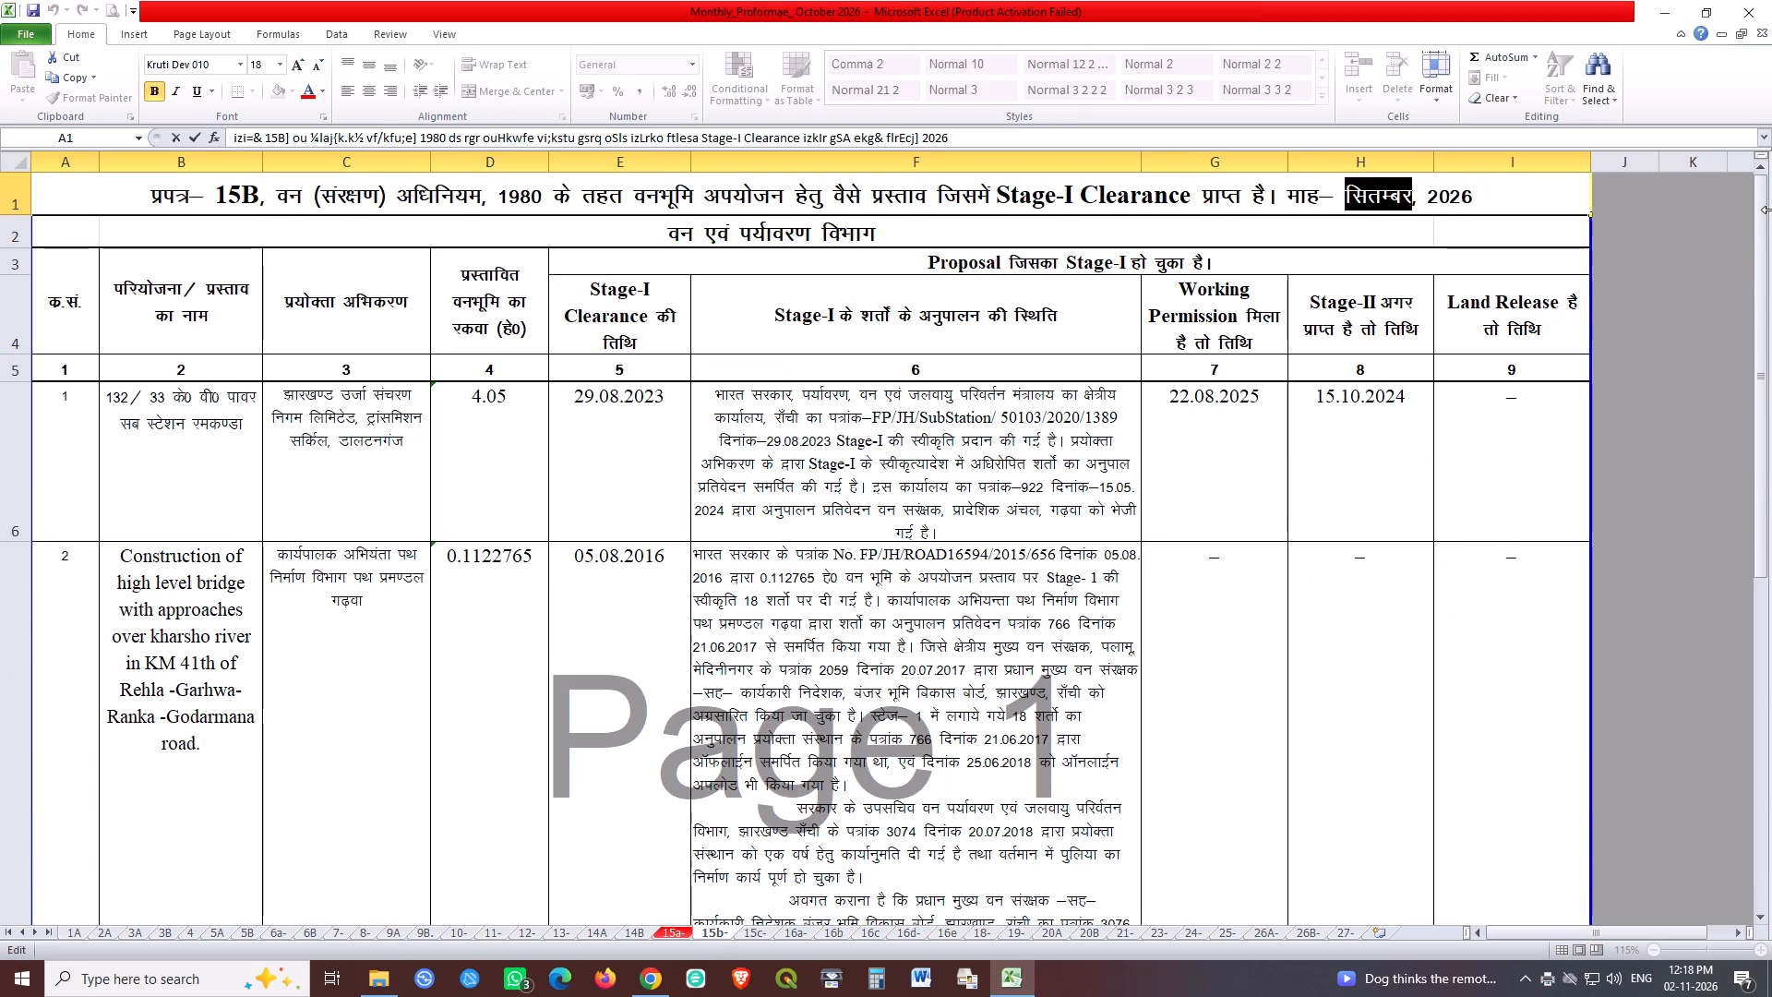
text(vDVwcj)
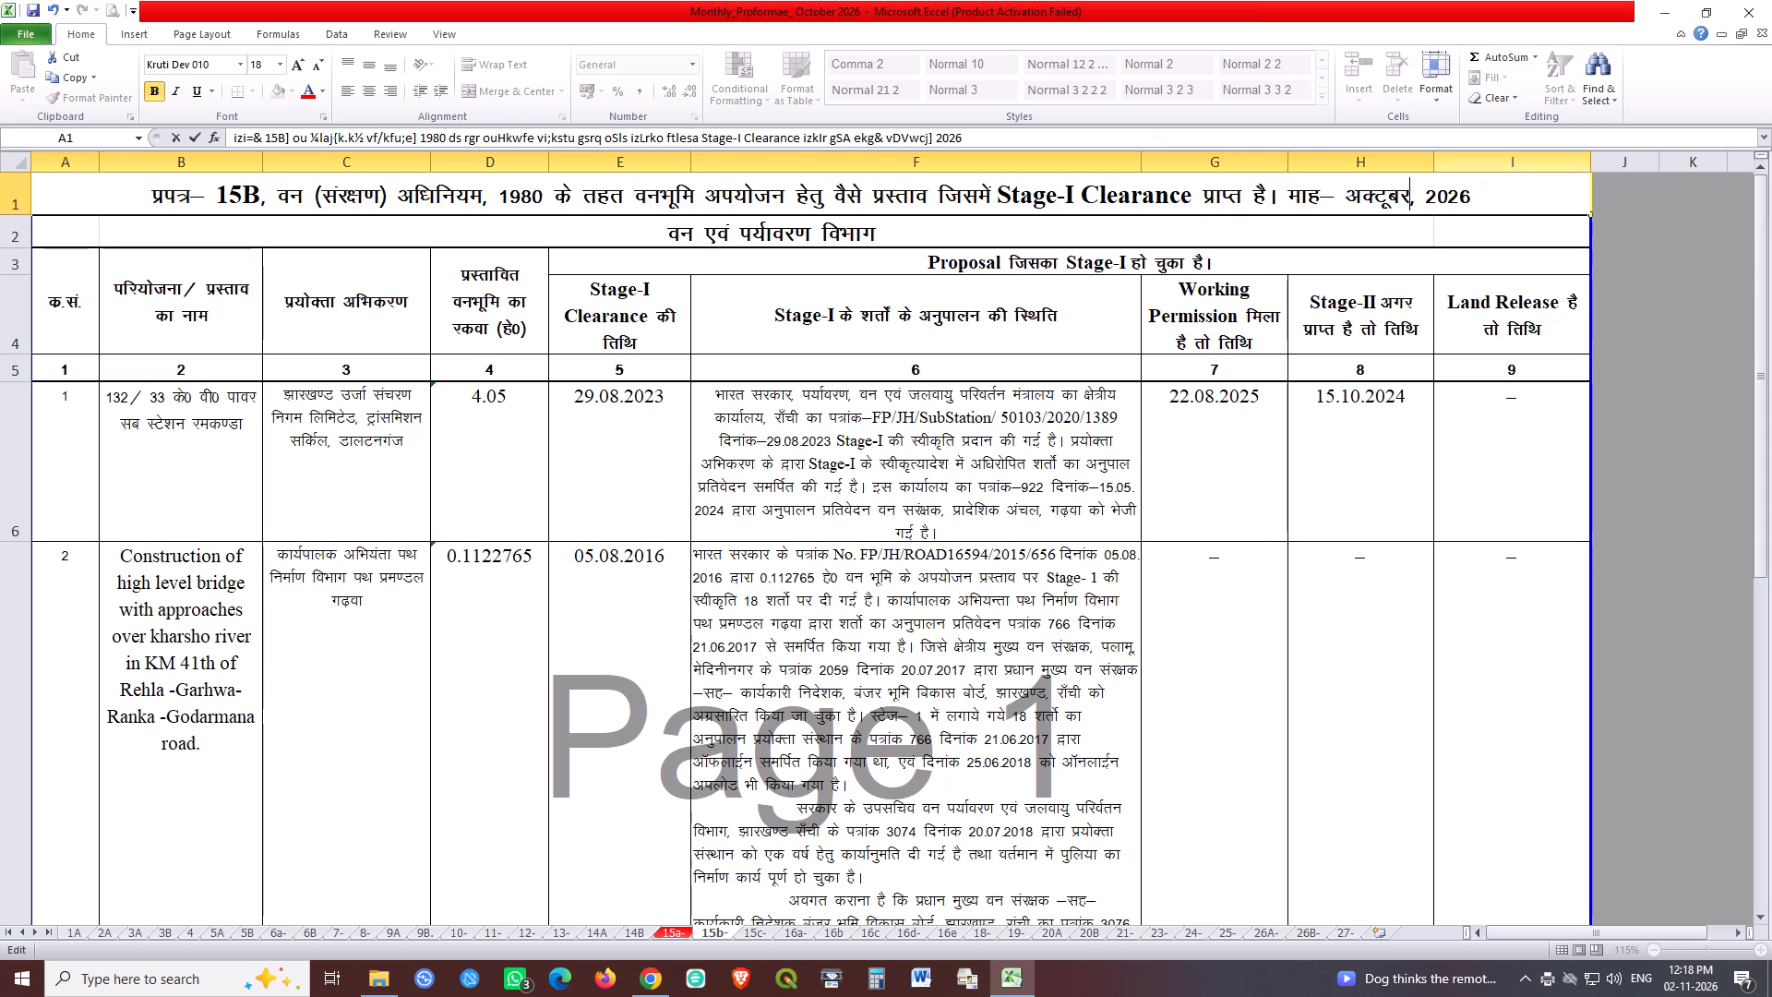
Enlarge the text माह– अक्टूबर, 2026 in sheet 15b's title by one font-size increment and save the workbook.
drag(1296, 193, 1469, 193)
drag(1483, 196, 1286, 188)
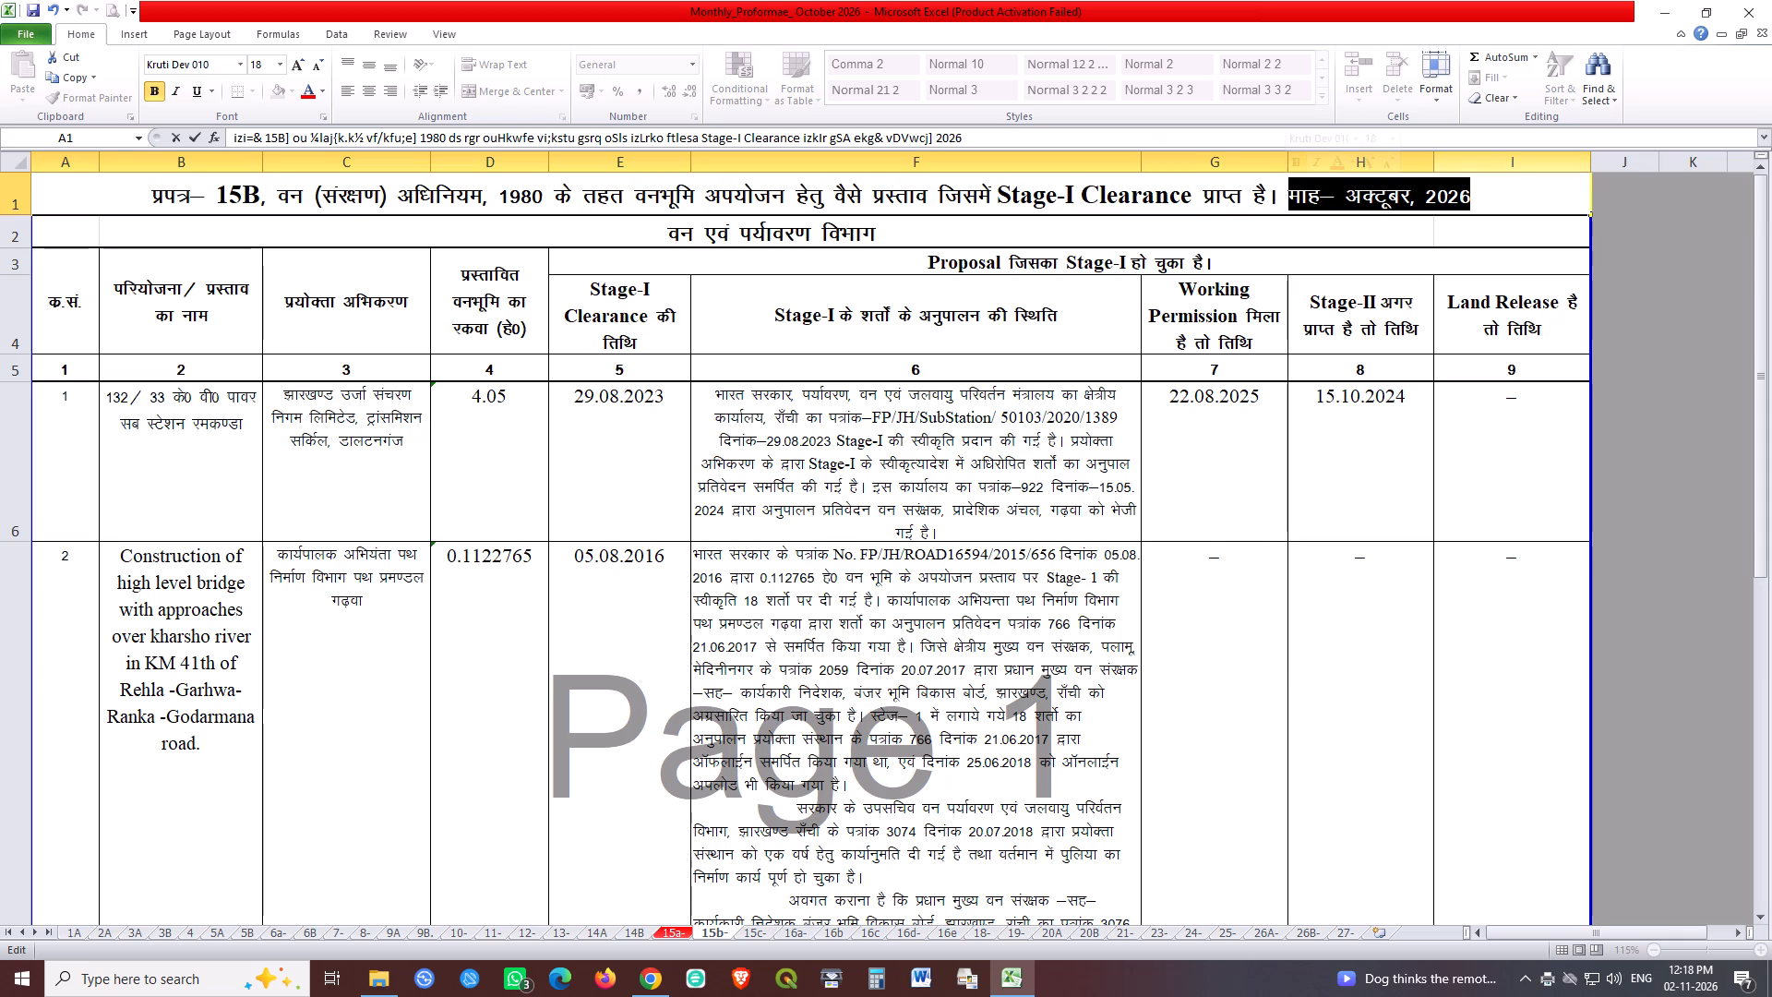
click(293, 56)
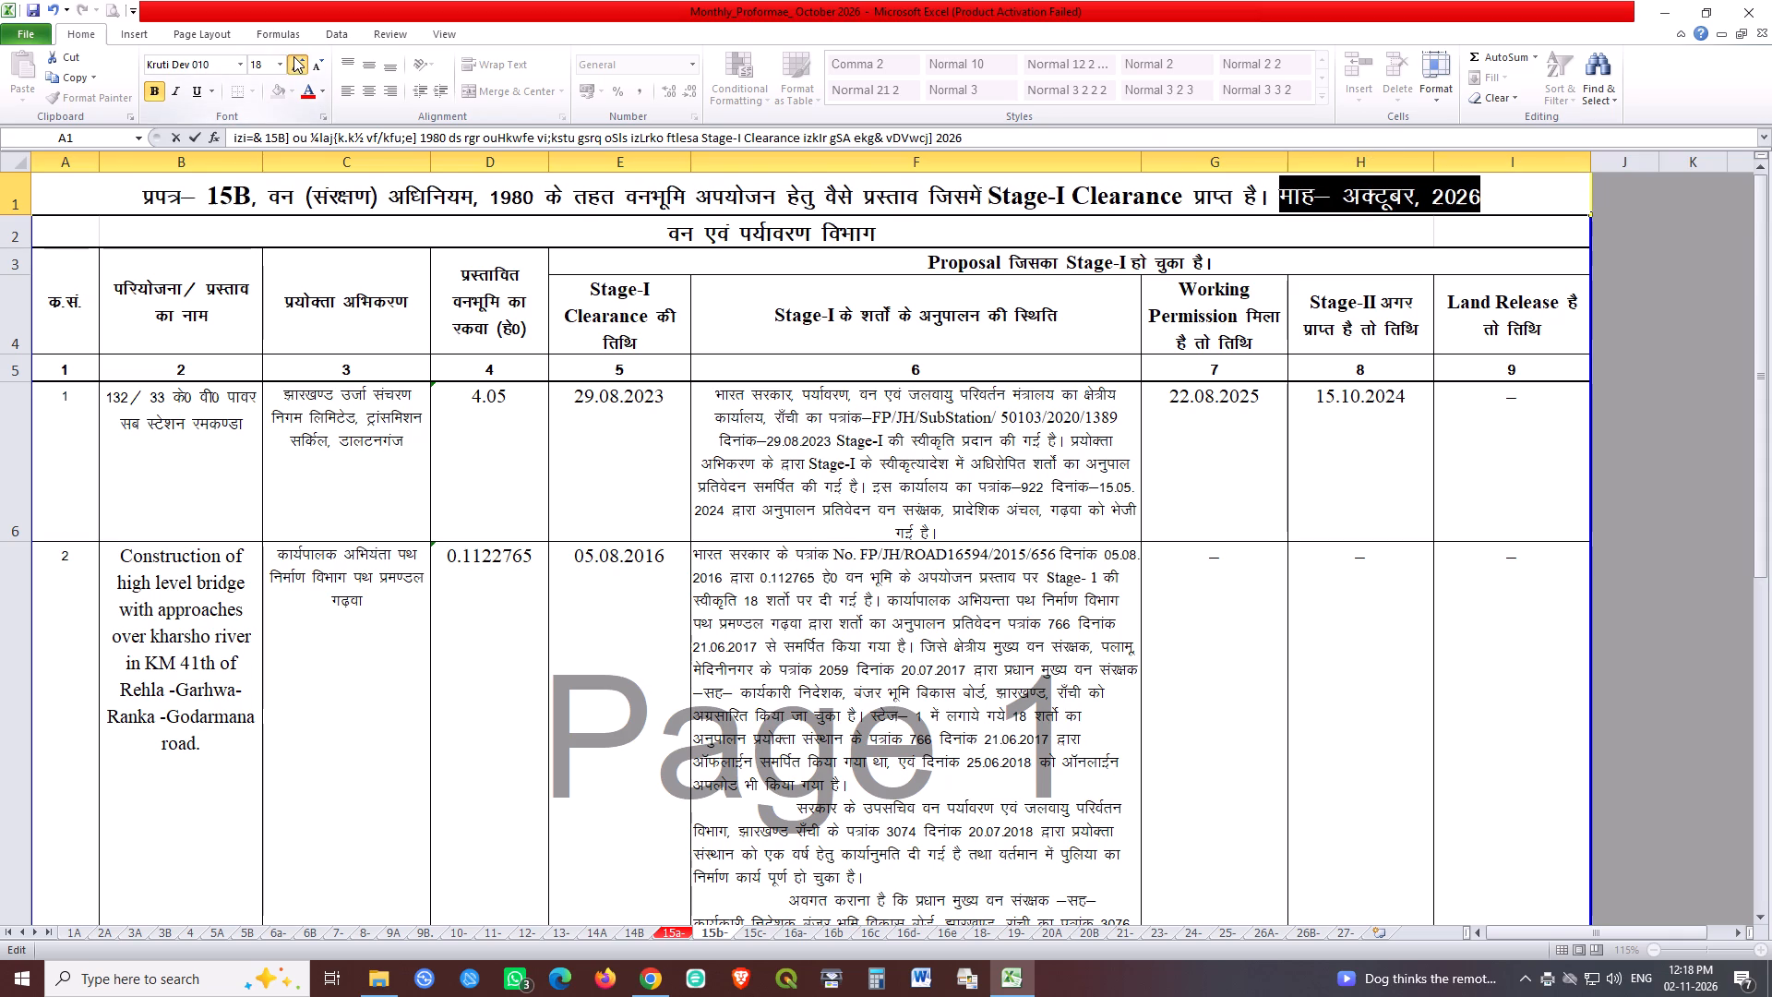
click(1423, 611)
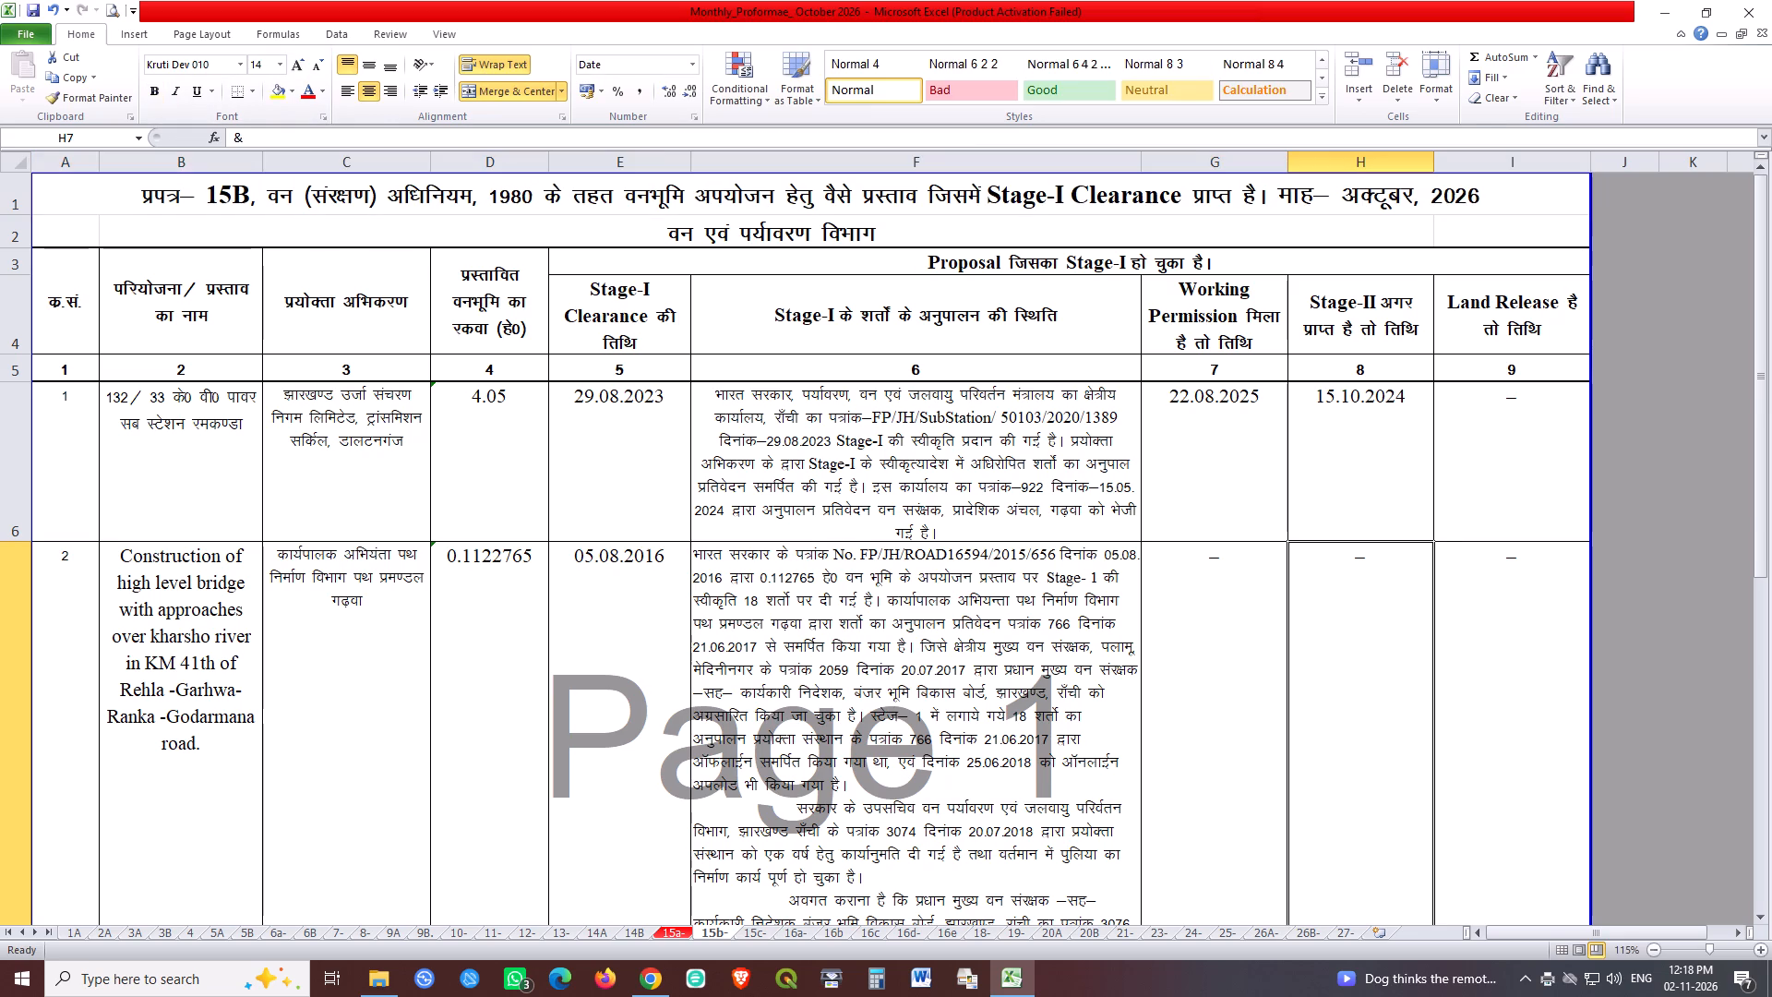
key(ctrl+s)
key(ctrl+s)
key(ctrl+s)
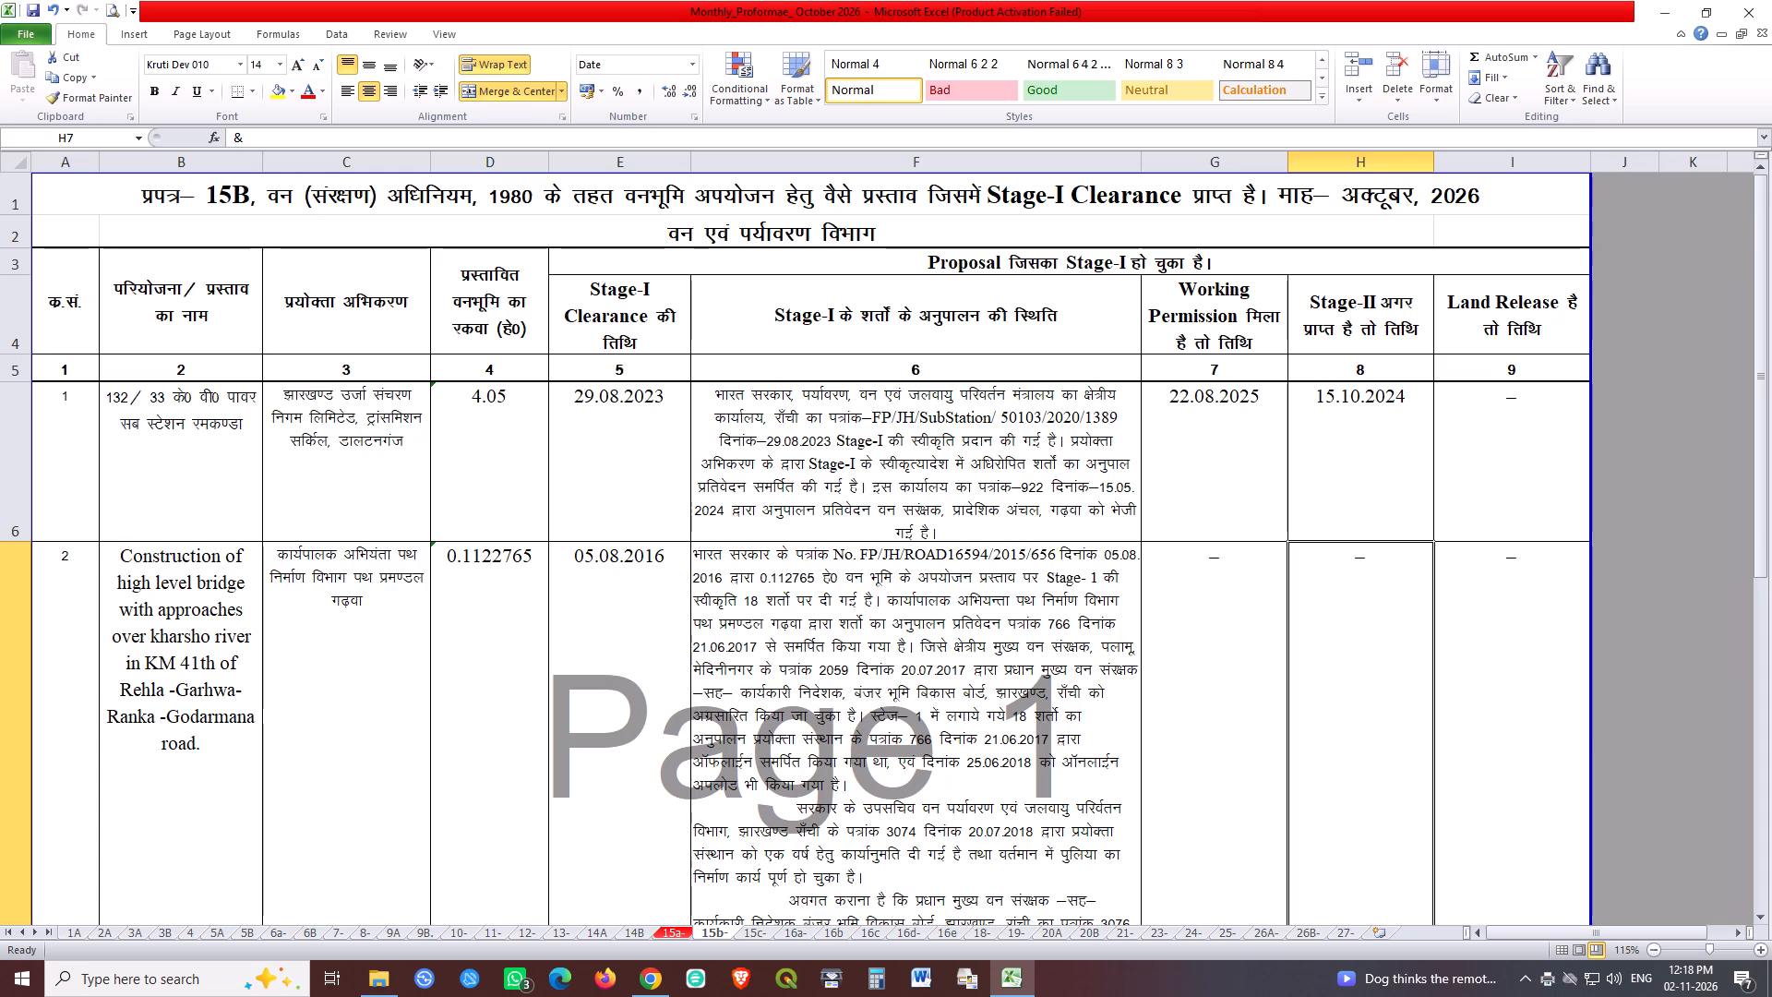
Look over the Stage-I compliance status entries in column 6 of sheet 15b across both pages.
scroll(1143, 560, up, 1)
double_click(916, 532)
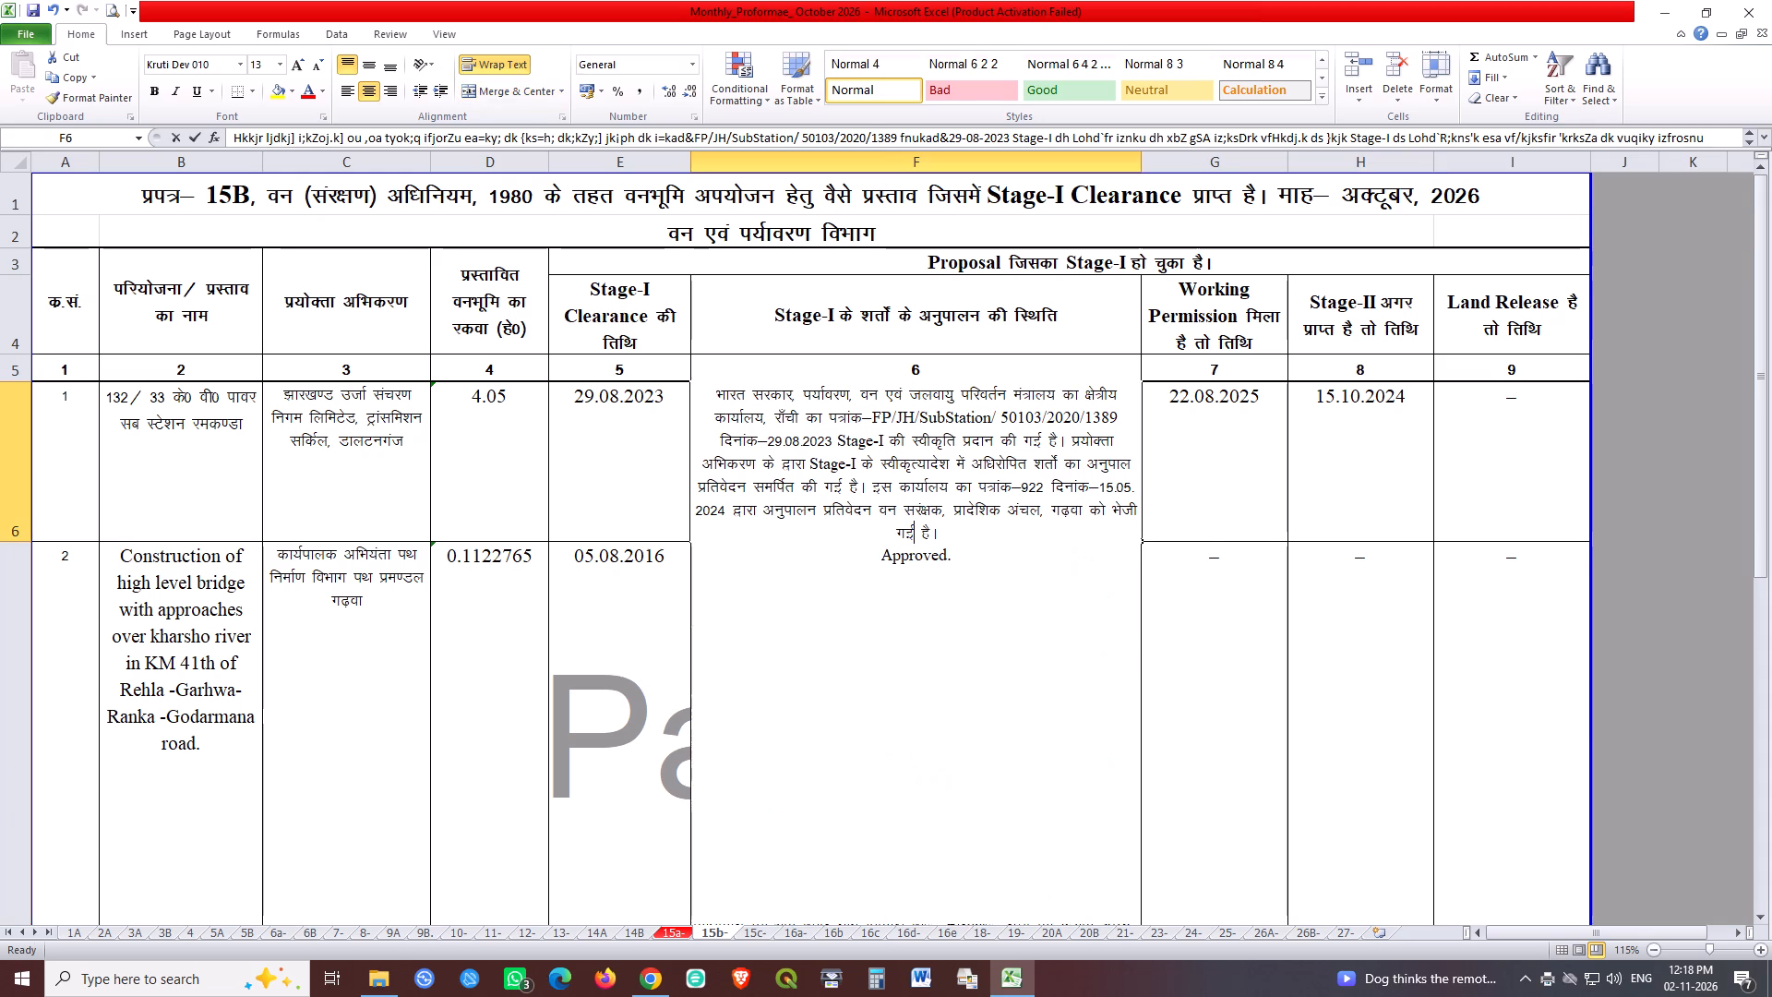
key(Return)
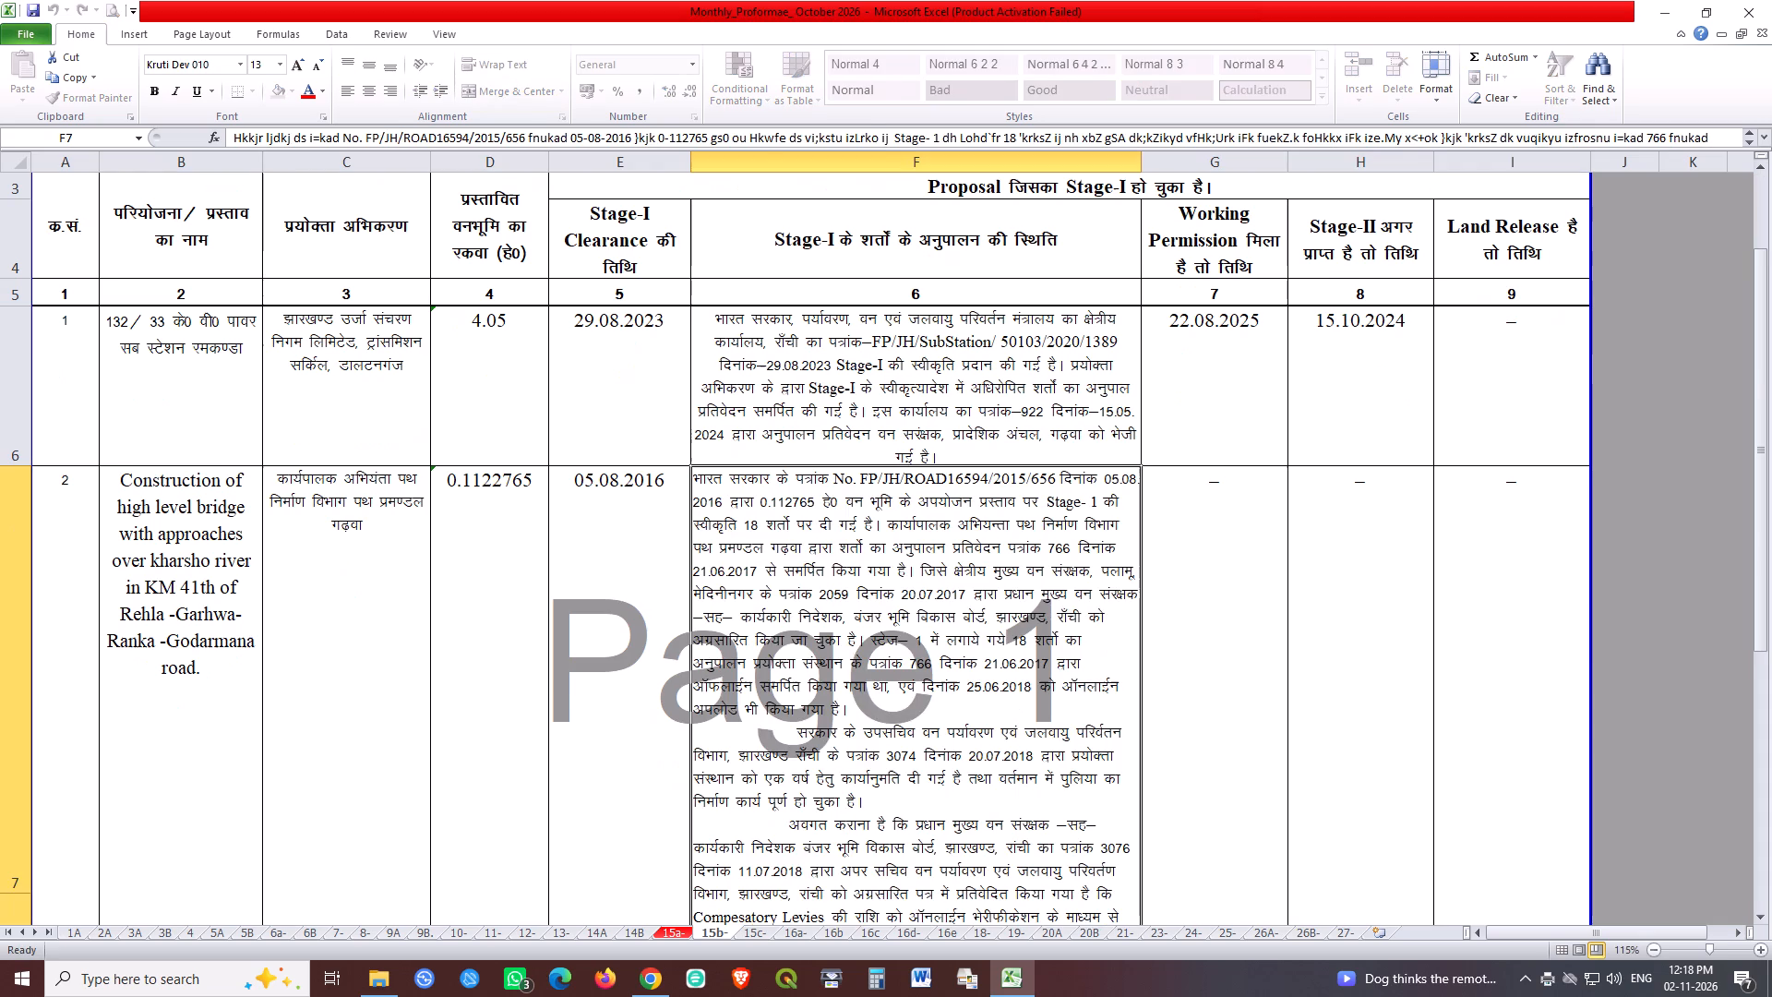
scroll(976, 545, down, 2)
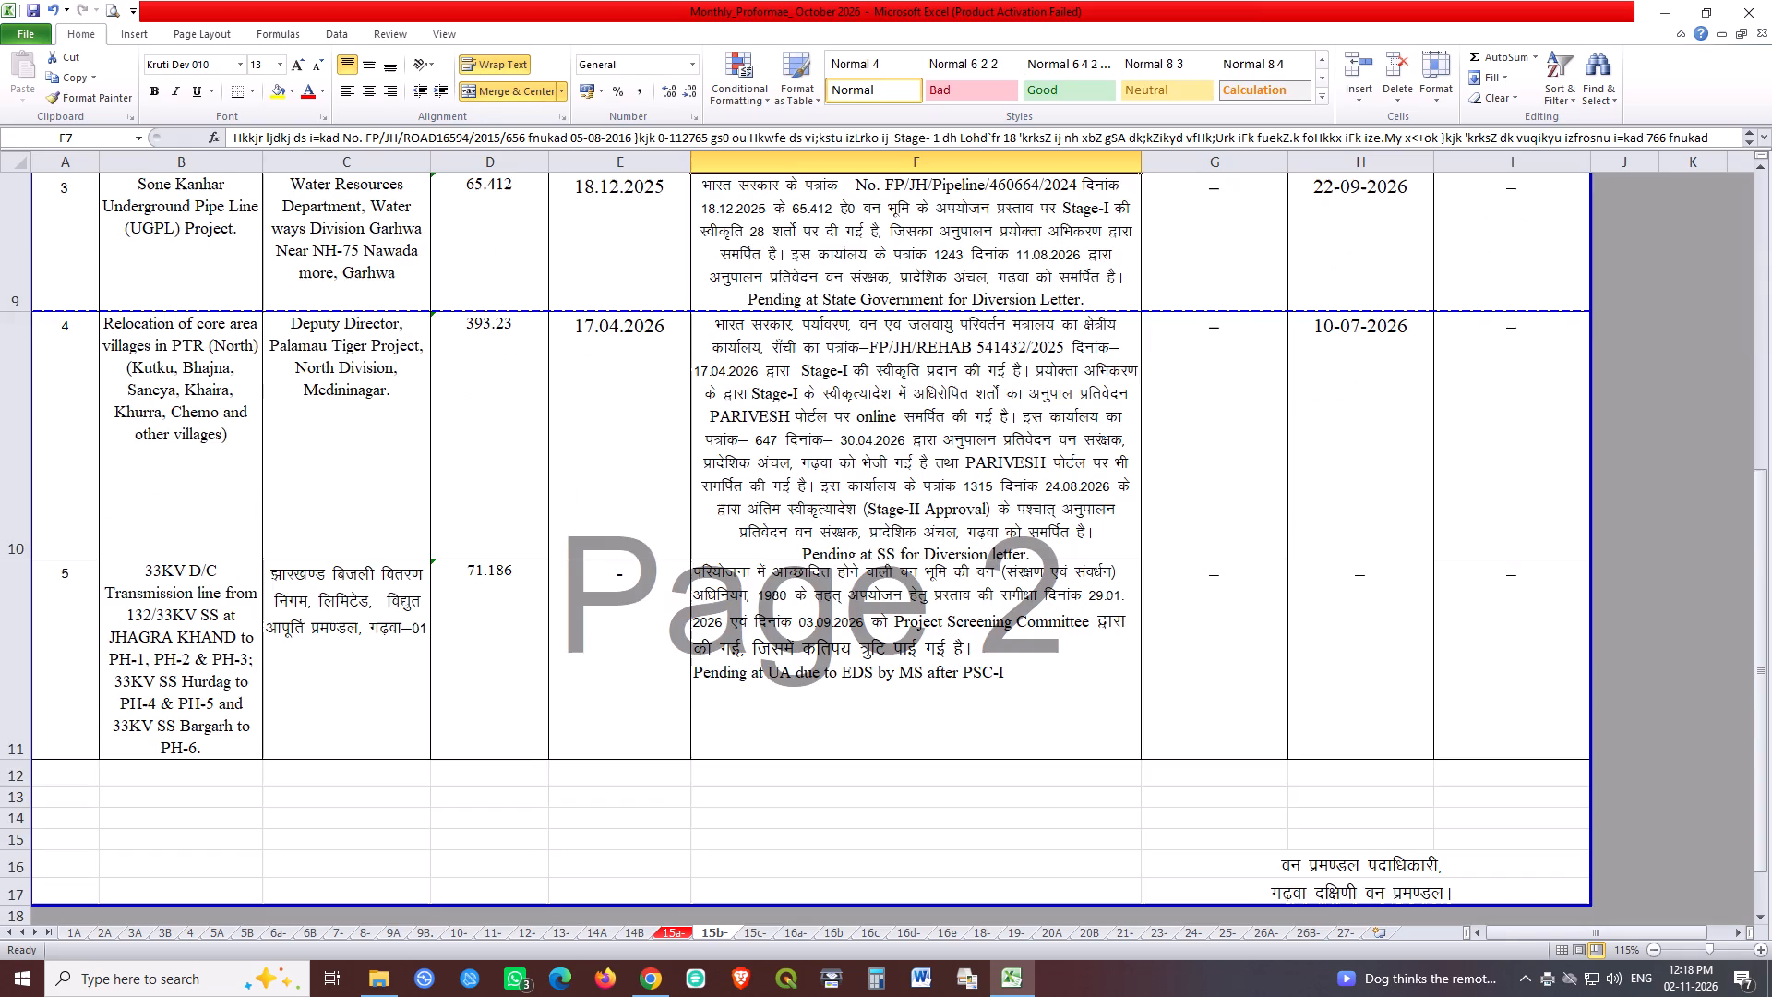
scroll(976, 545, up, 1)
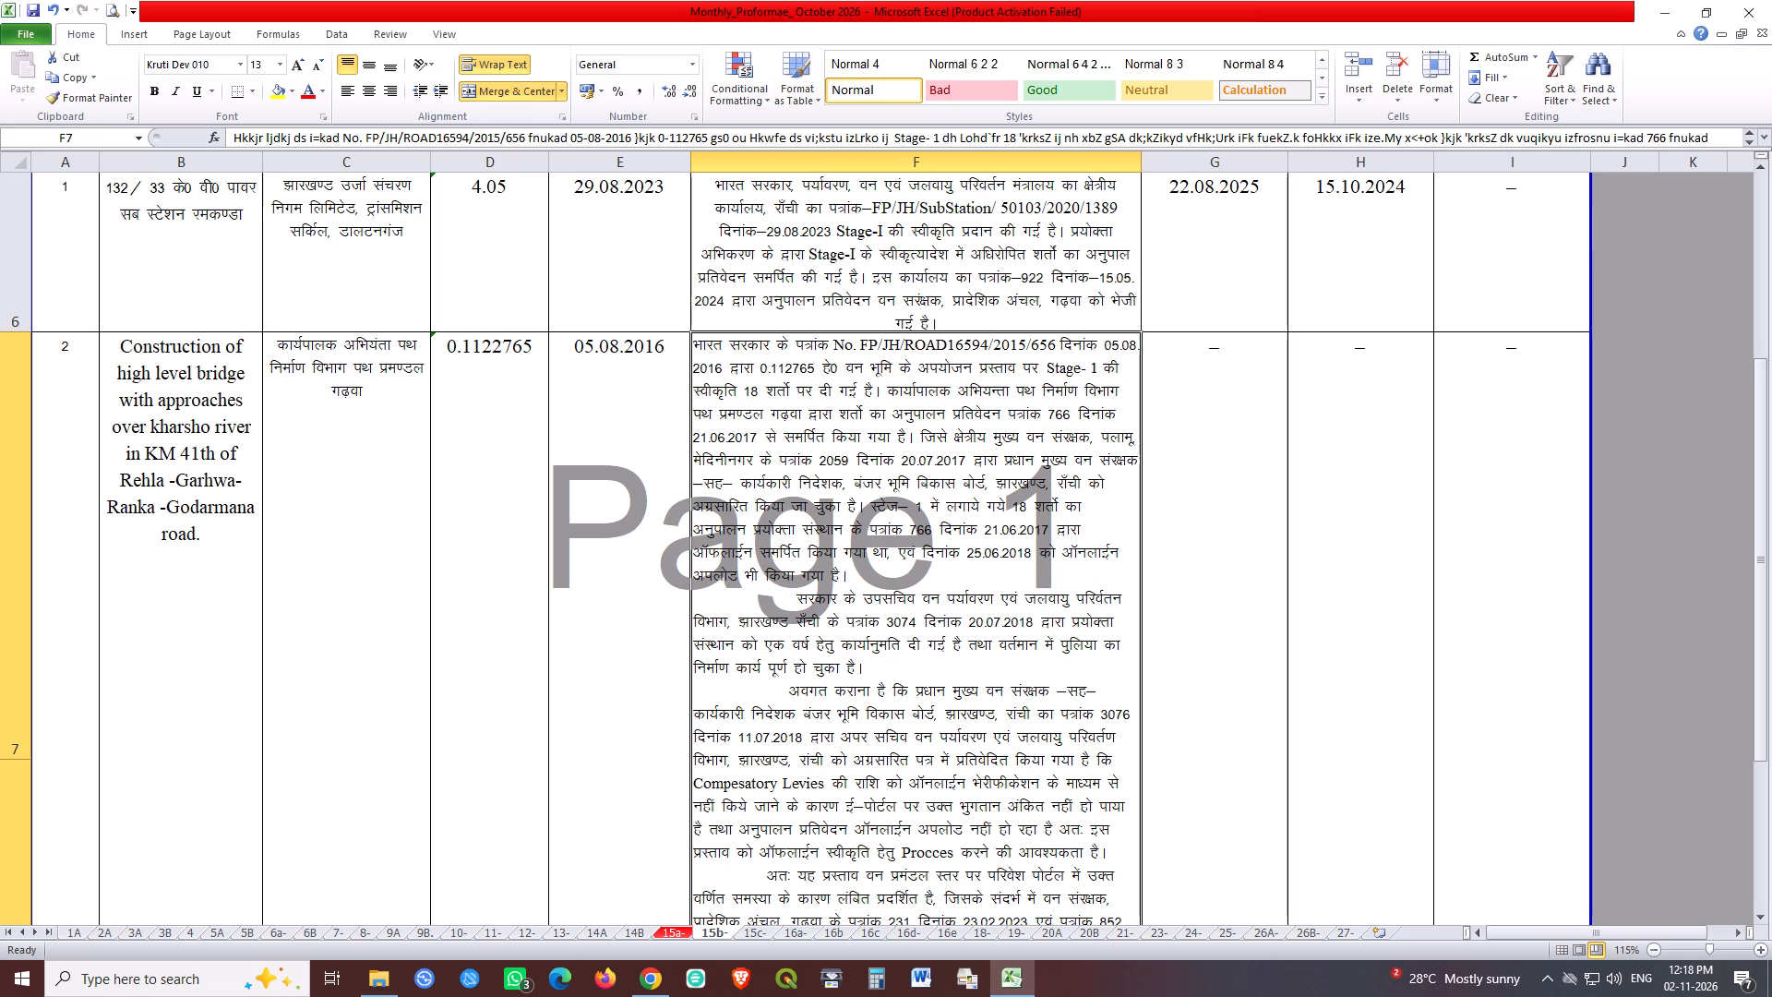
double_click(1070, 712)
scroll(1070, 712, down, 2)
scroll(1070, 712, up, 1)
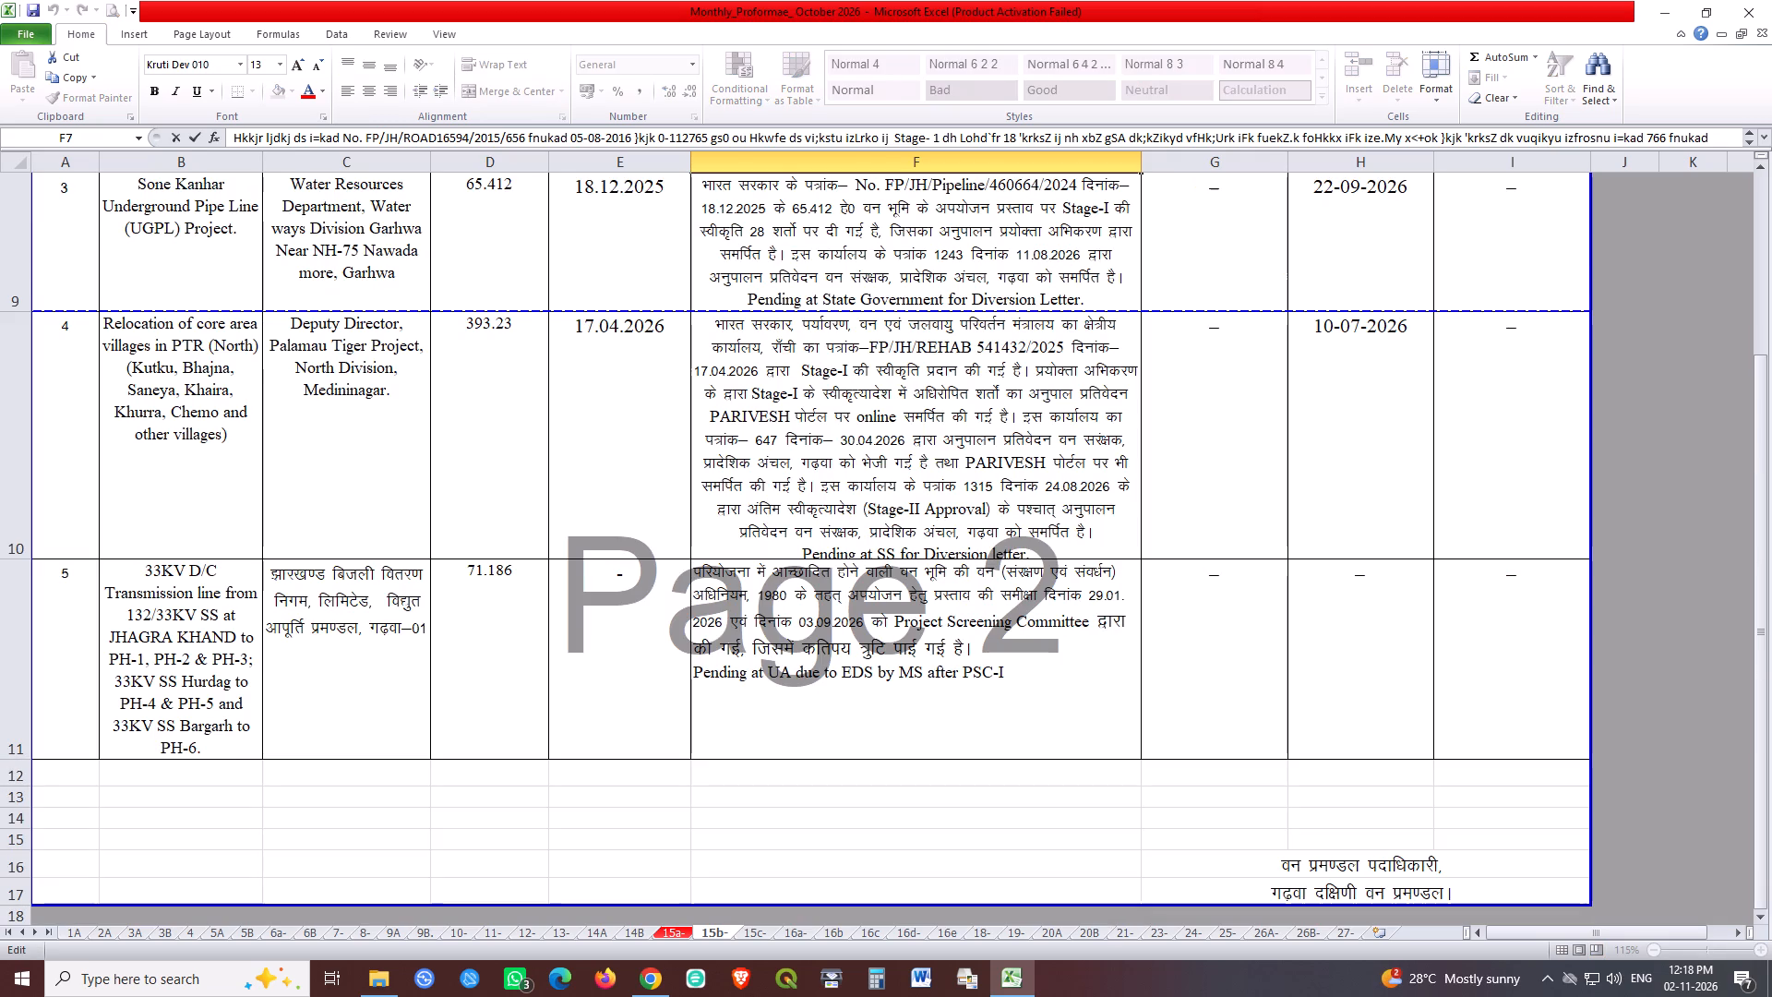
double_click(1011, 284)
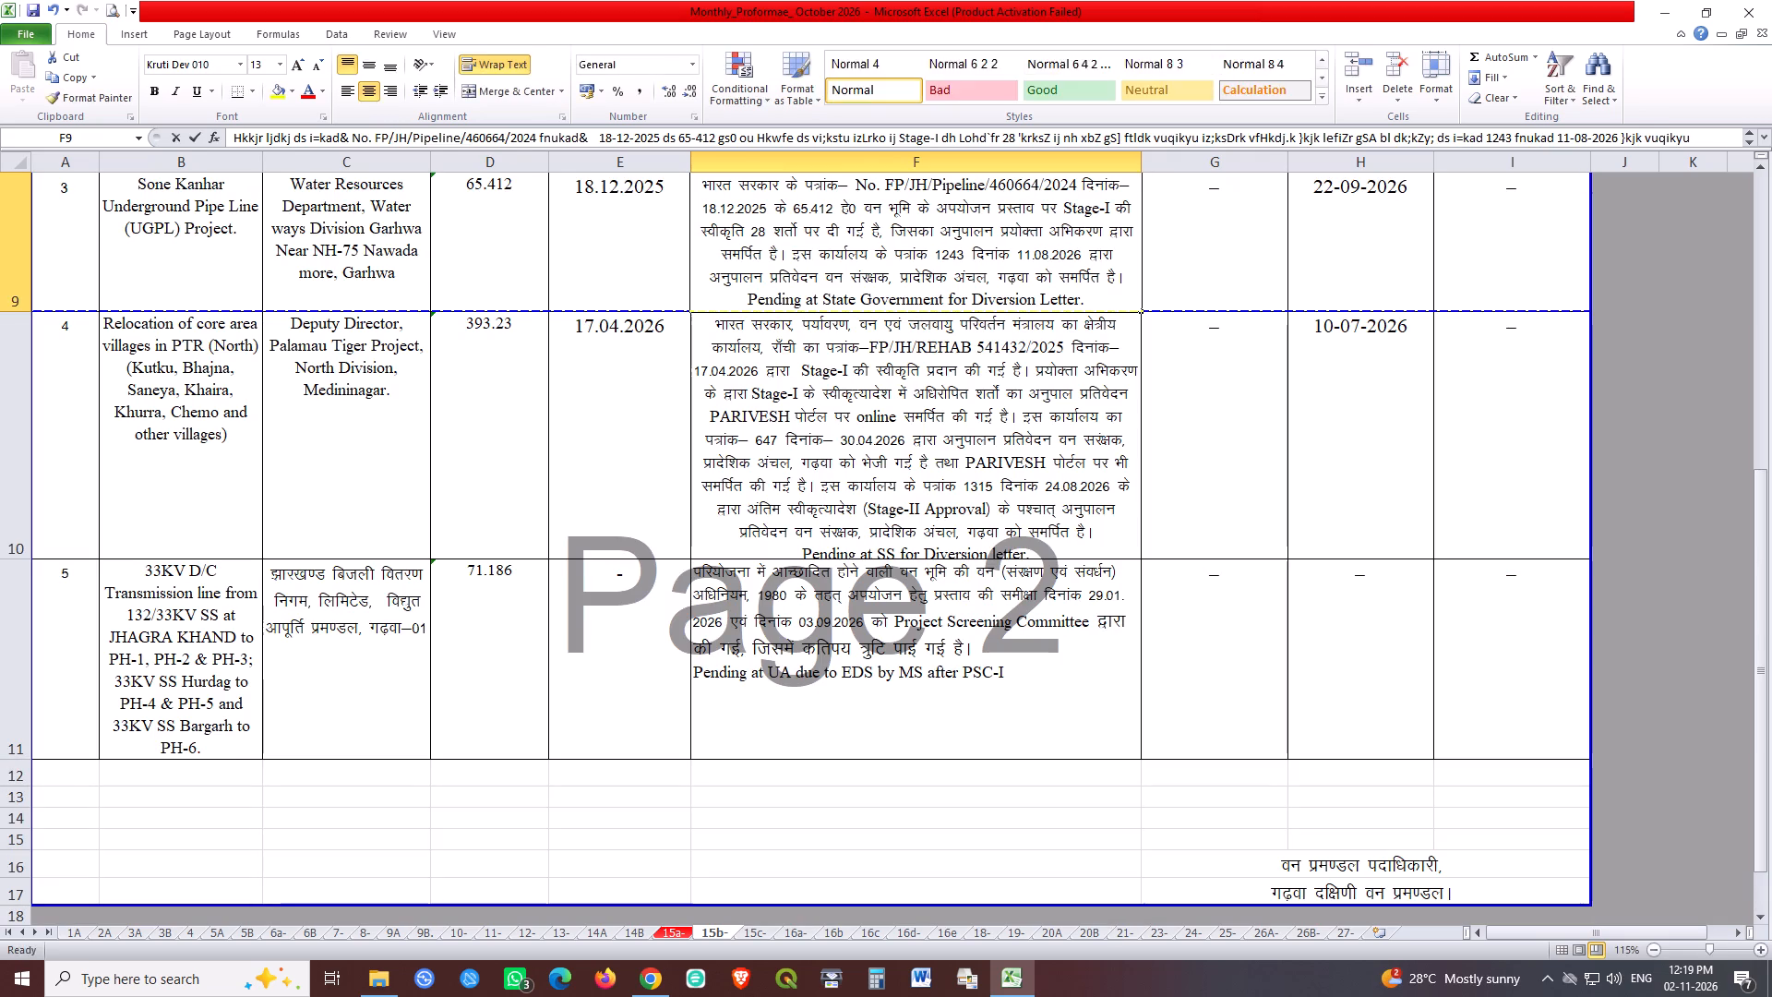
scroll(1011, 284, up, 1)
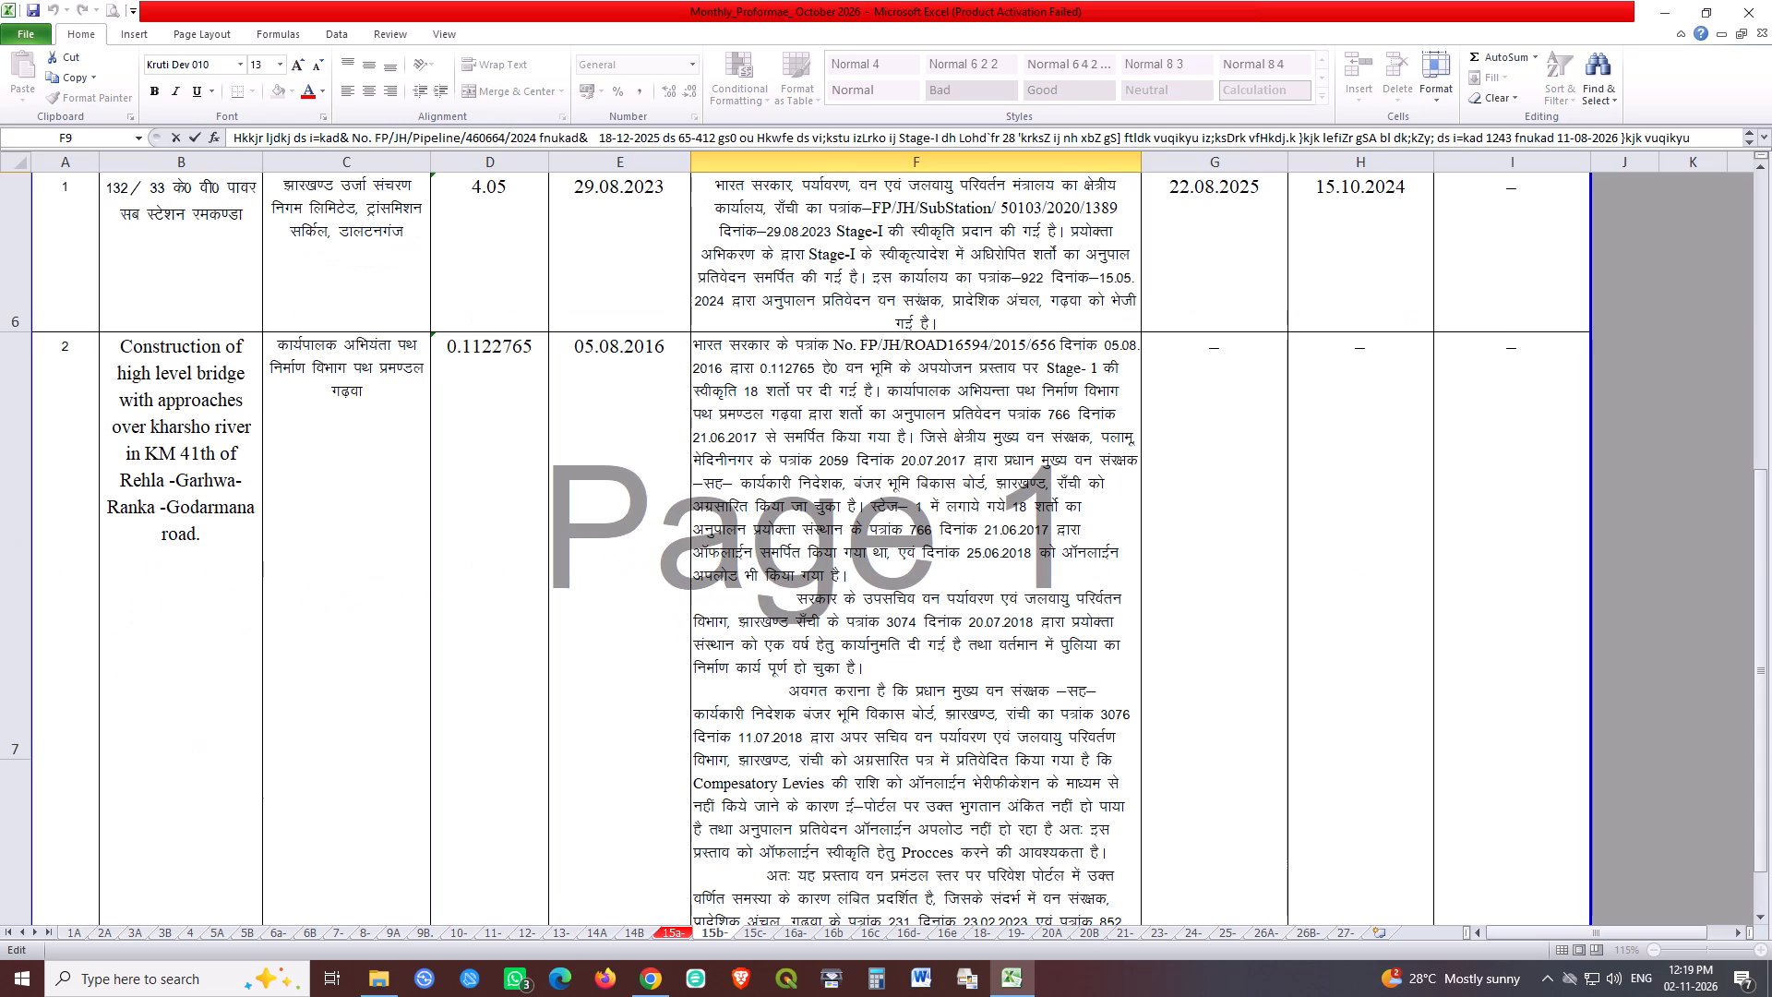
Read the Kharsho river bridge proposal's compliance status to its last line and check the status entries of the proposals below it.
double_click(1026, 659)
double_click(1026, 659)
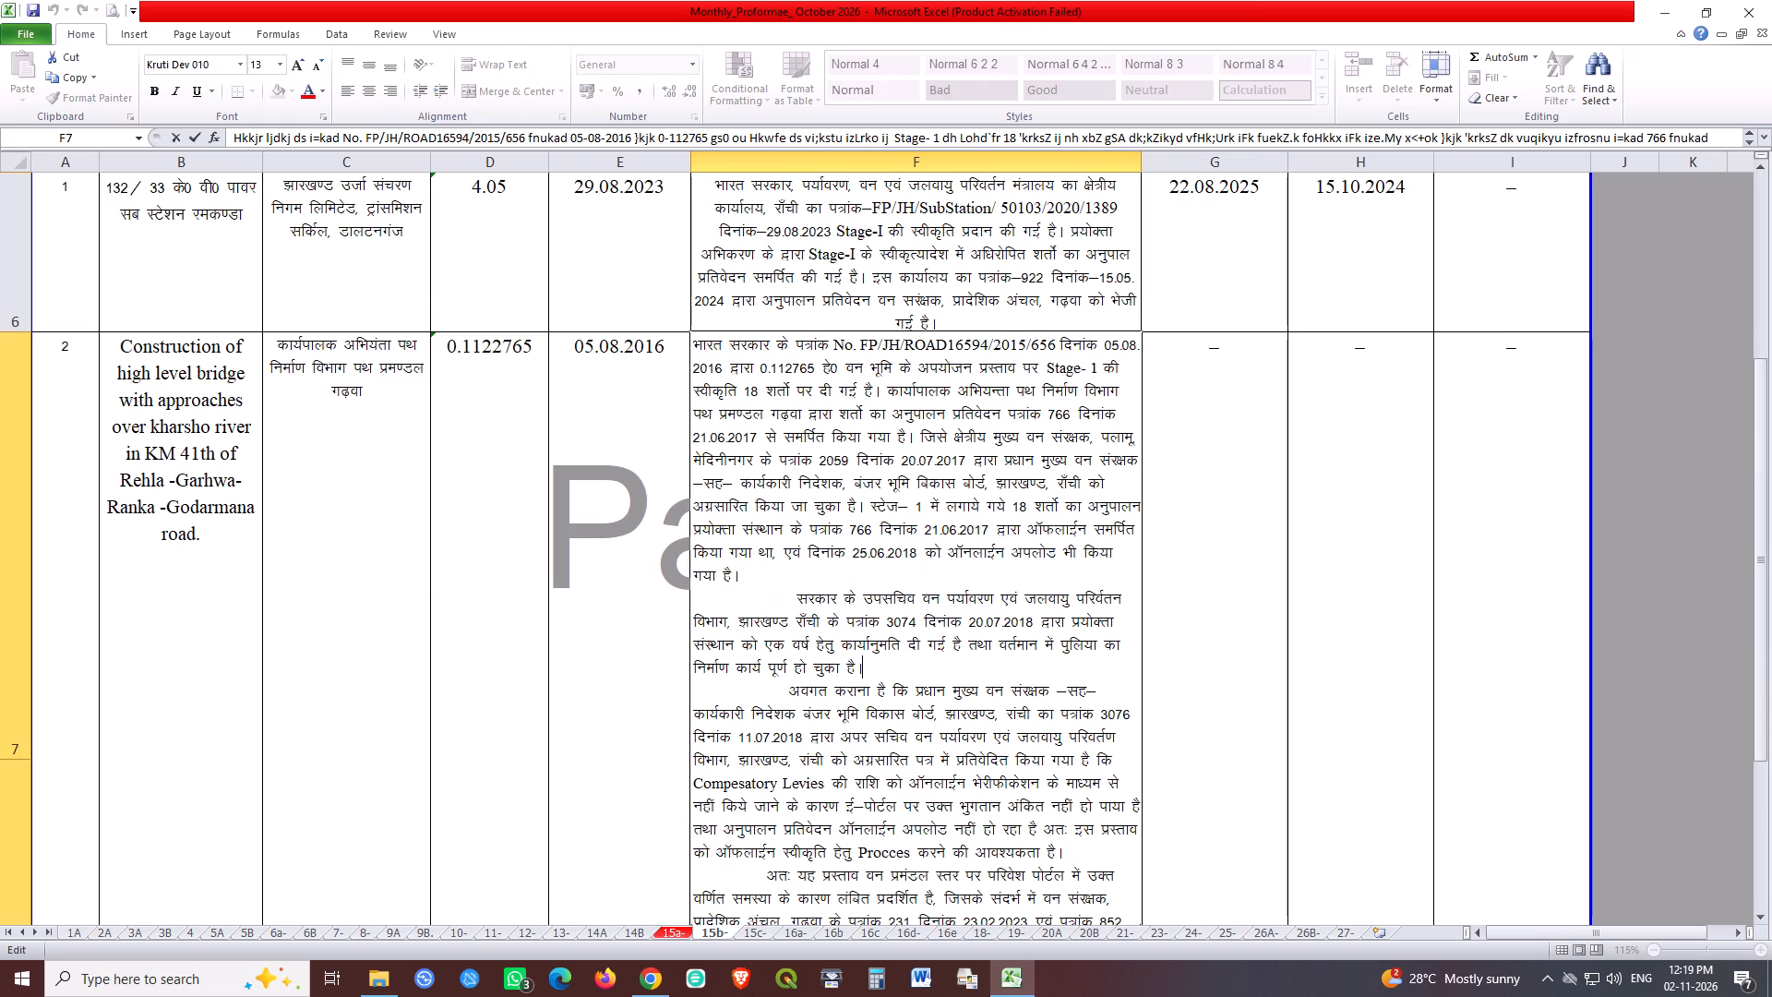
key(Down)
key(Down)
key(Down)
key(Down)
key(Down)
key(Down)
key(Down)
key(Down)
key(Down)
key(Down)
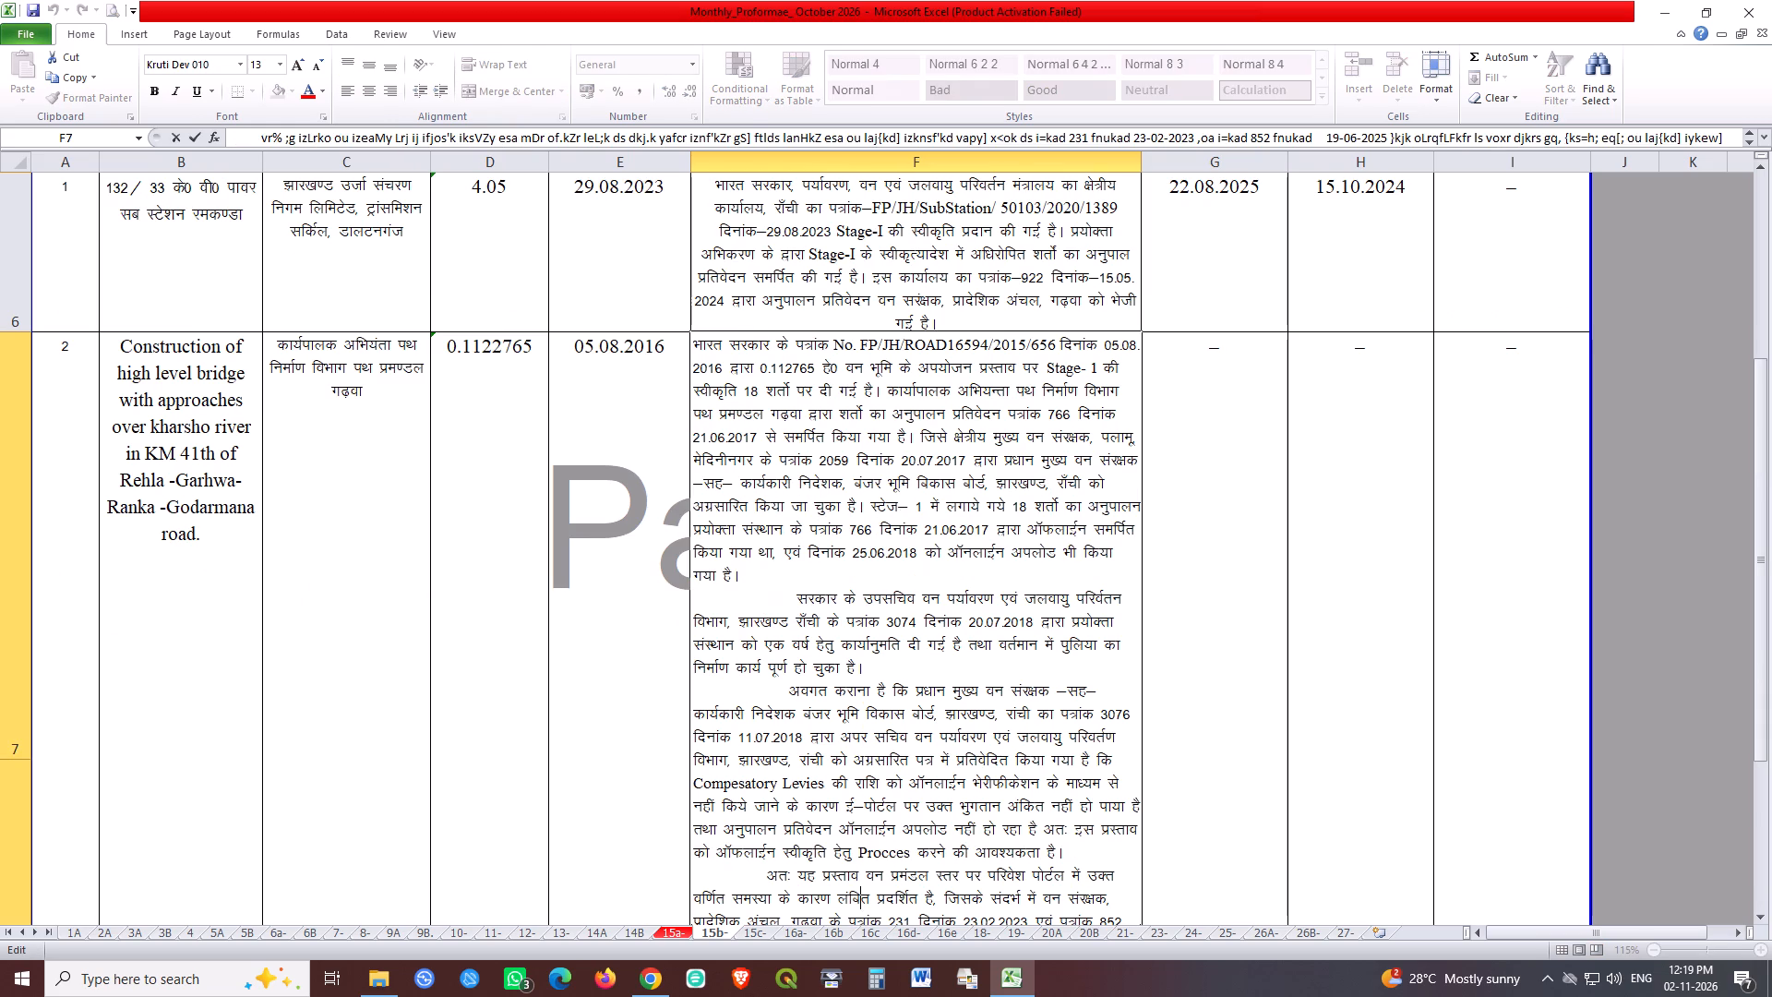
key(Down)
key(Down)
key(Down)
key(Down)
key(Down)
key(Down)
key(Down)
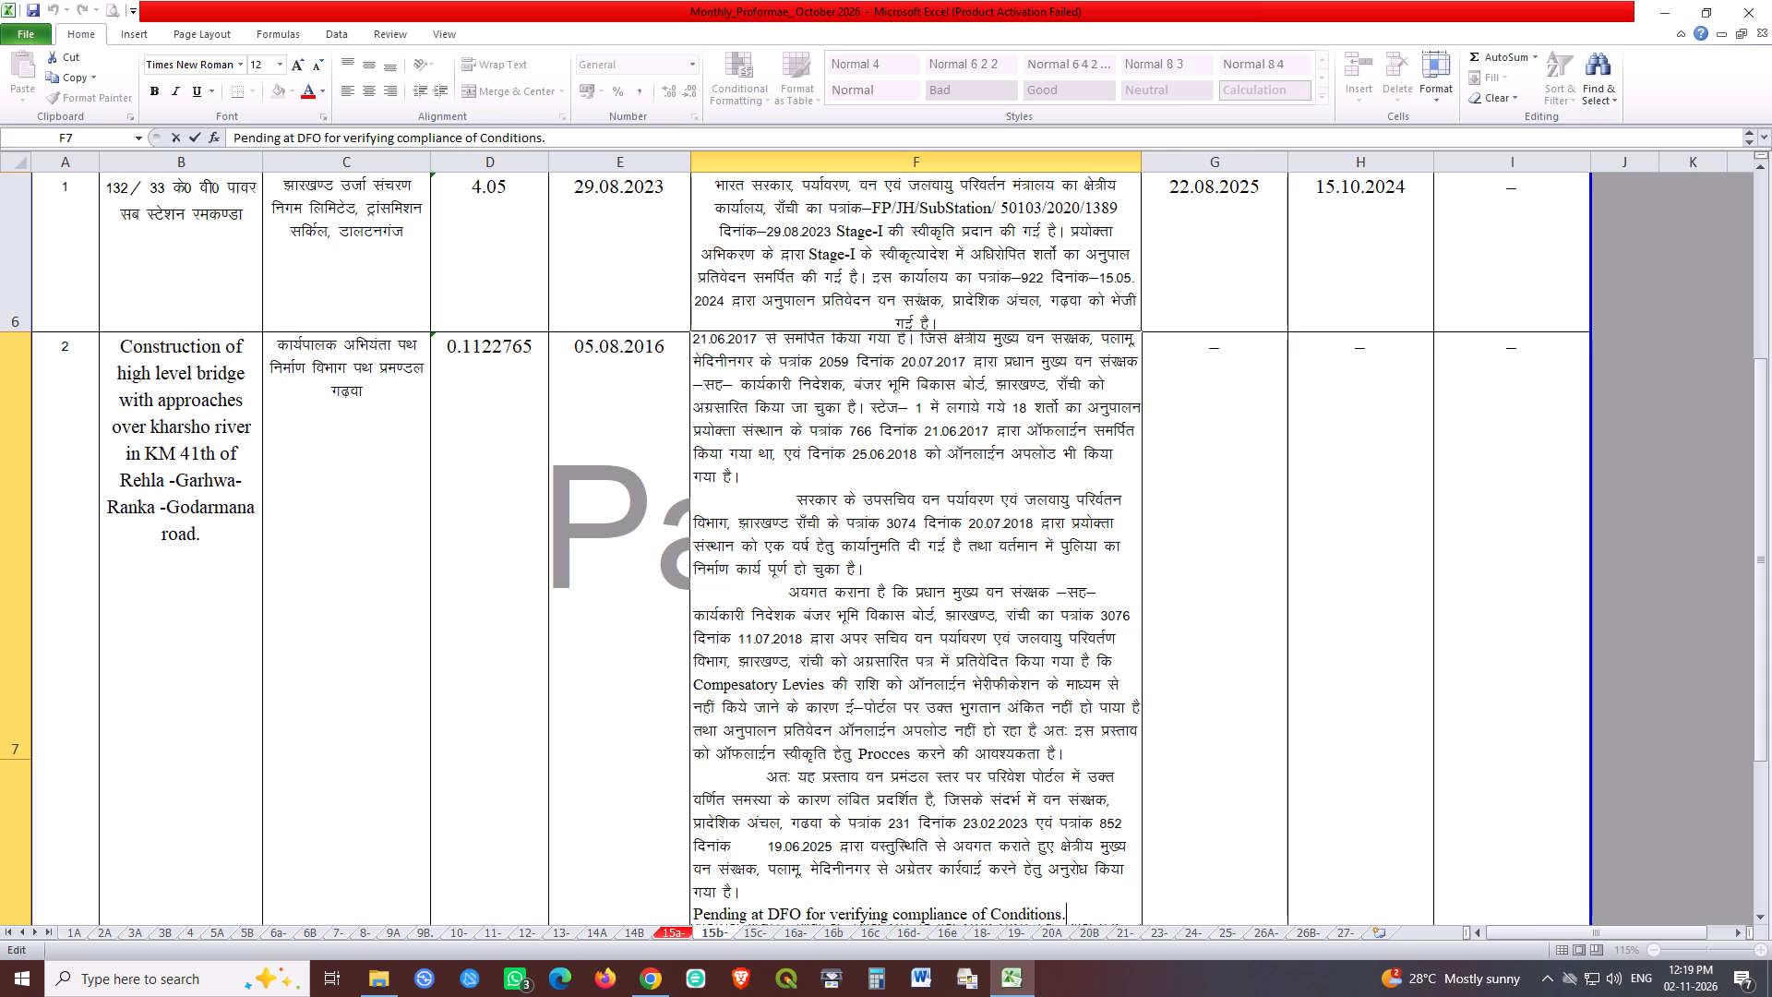
key(Return)
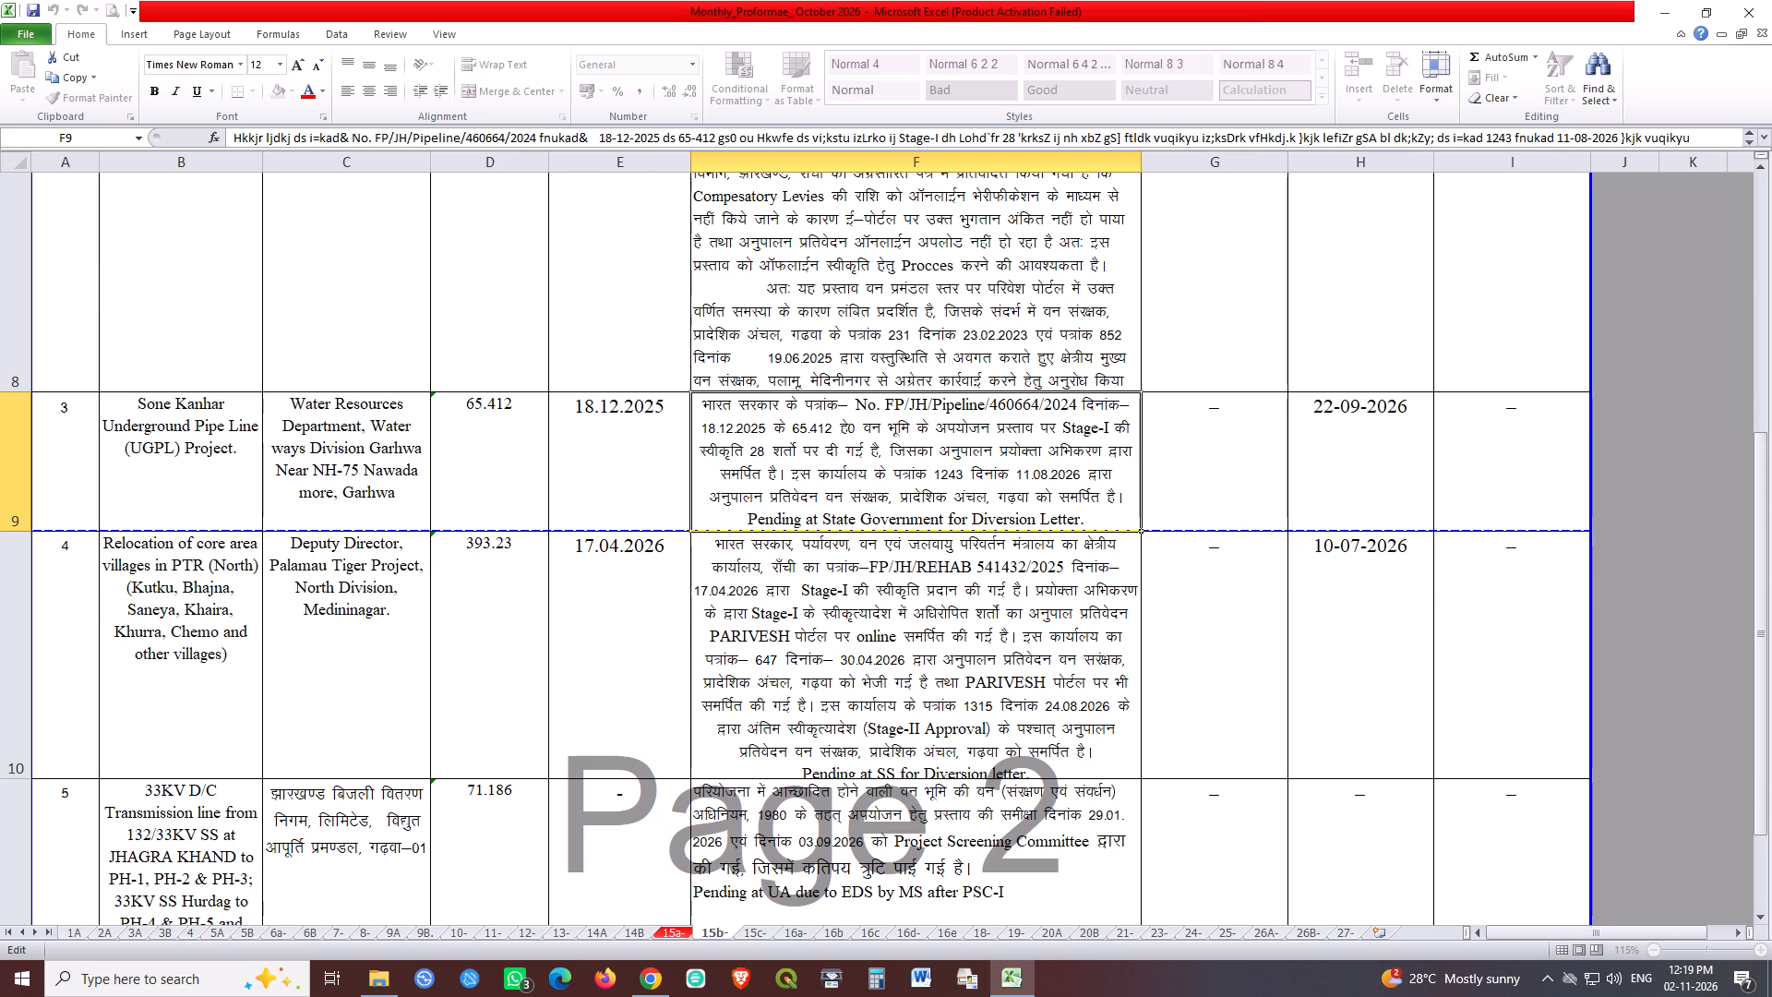
key(Return)
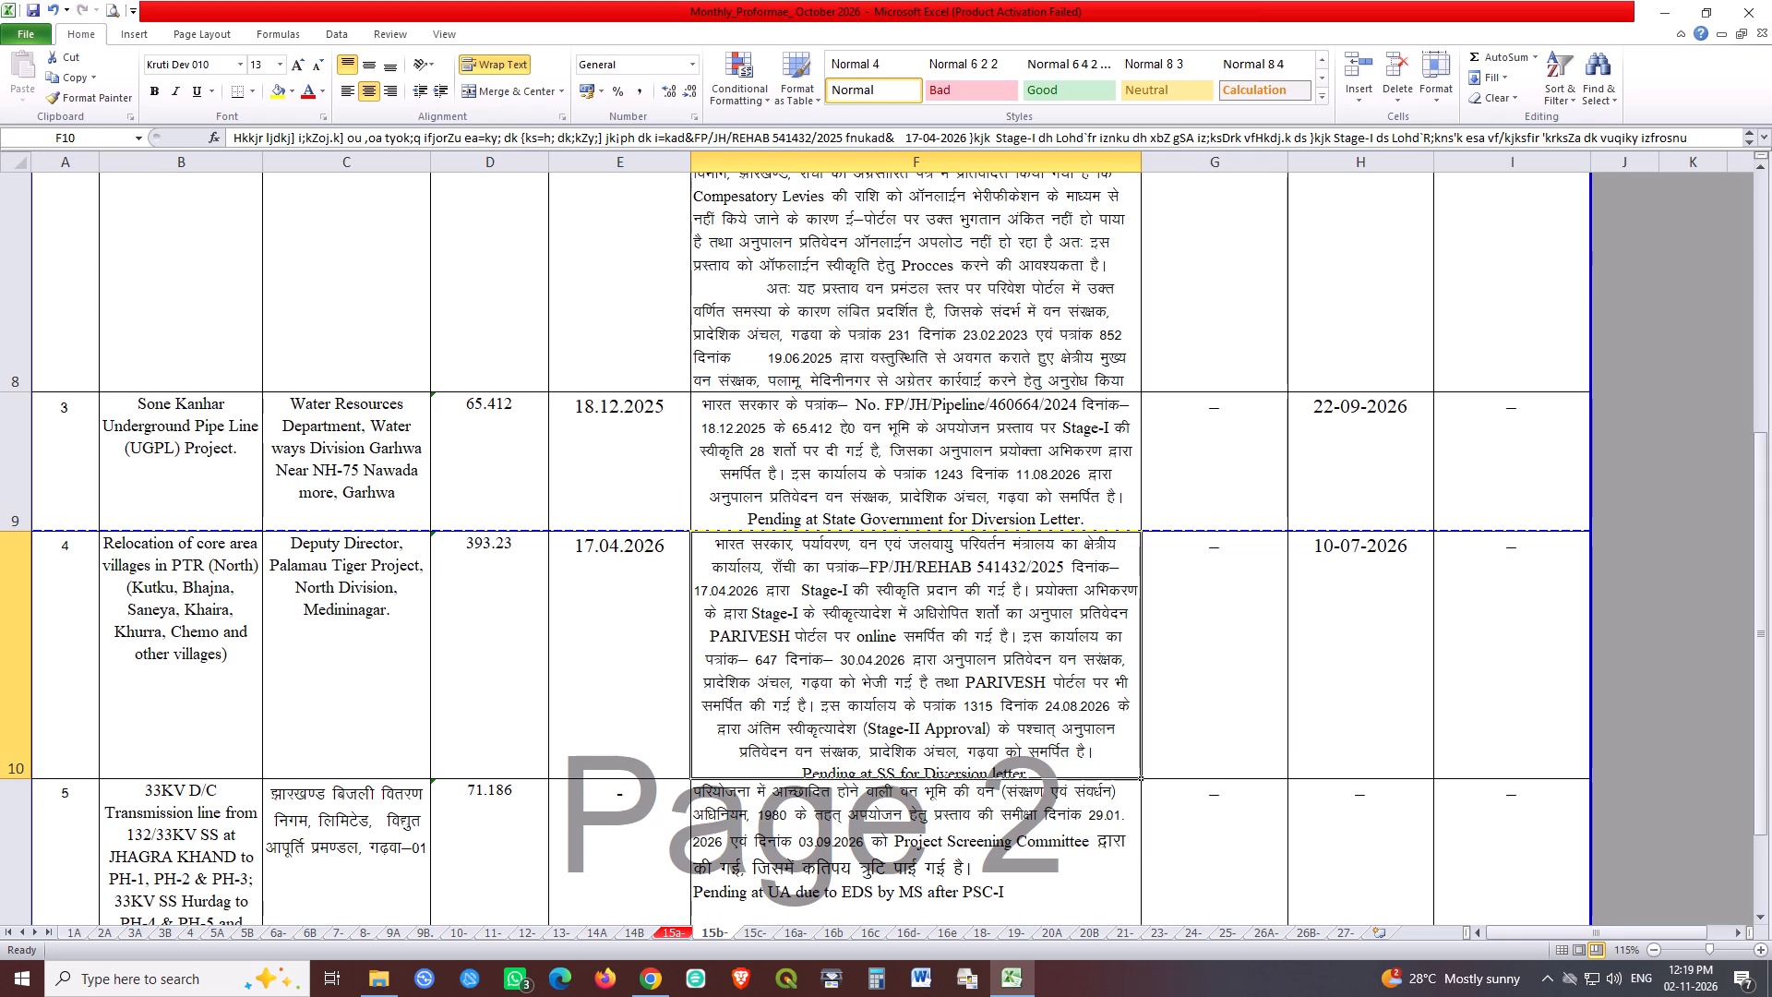
key(Return)
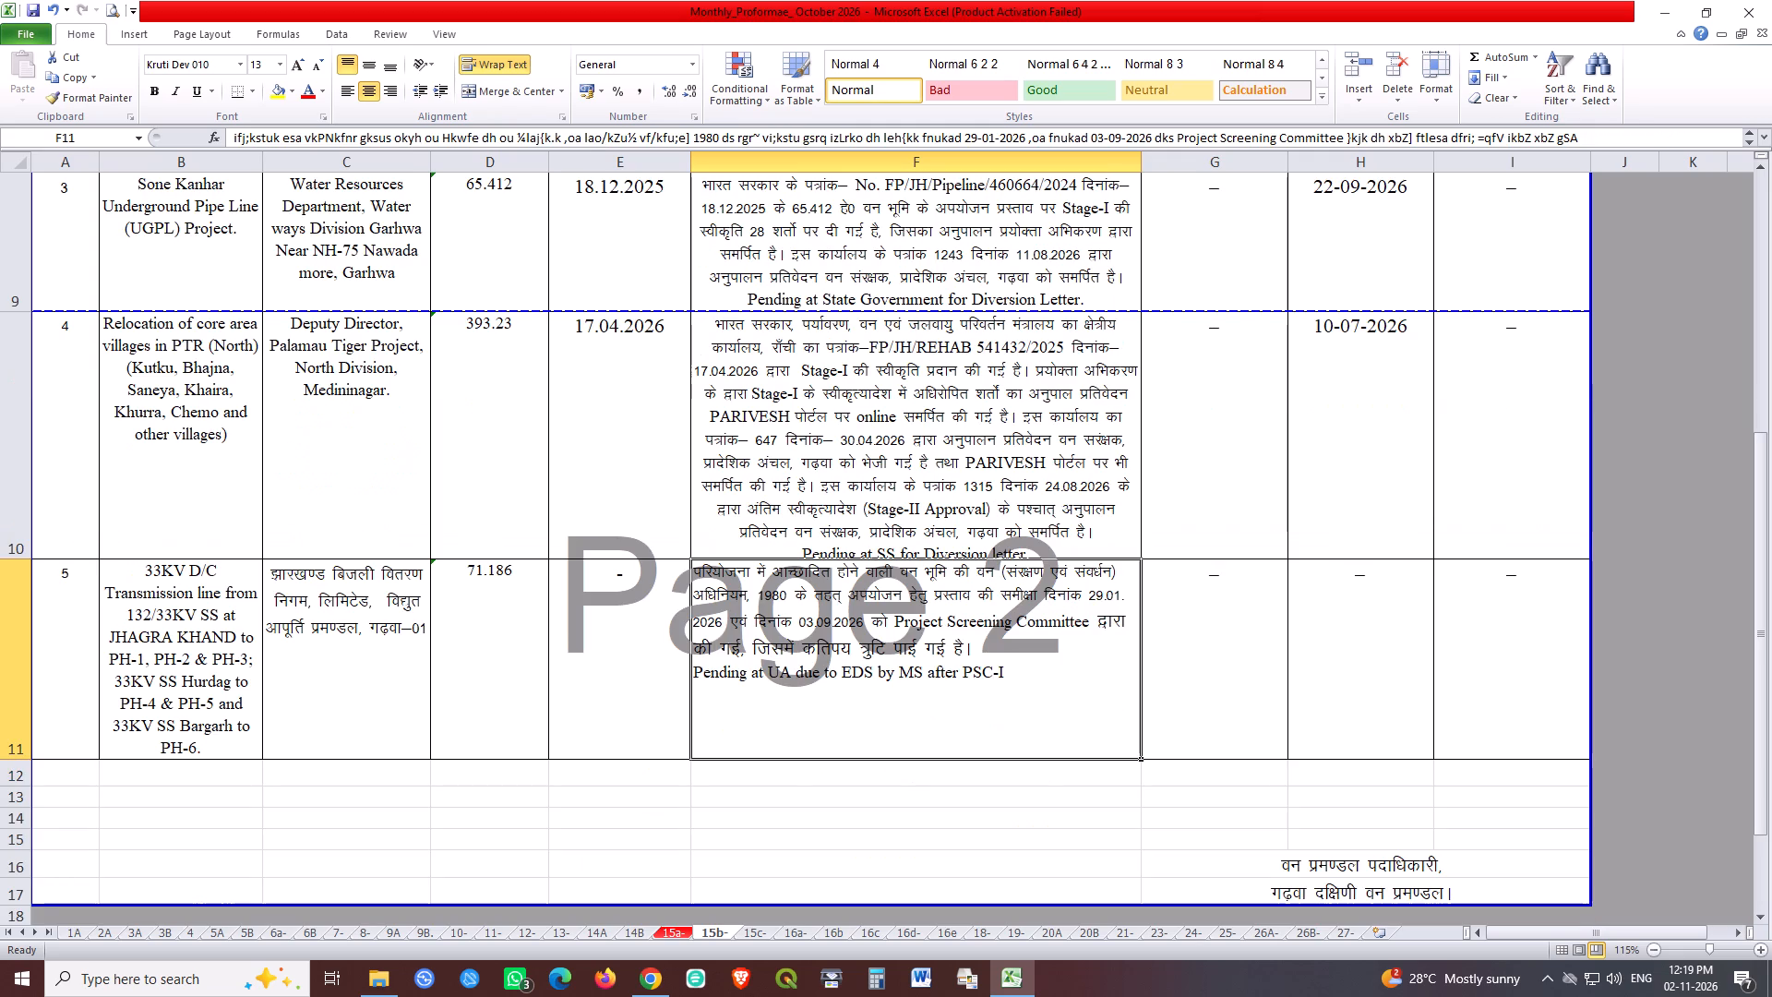
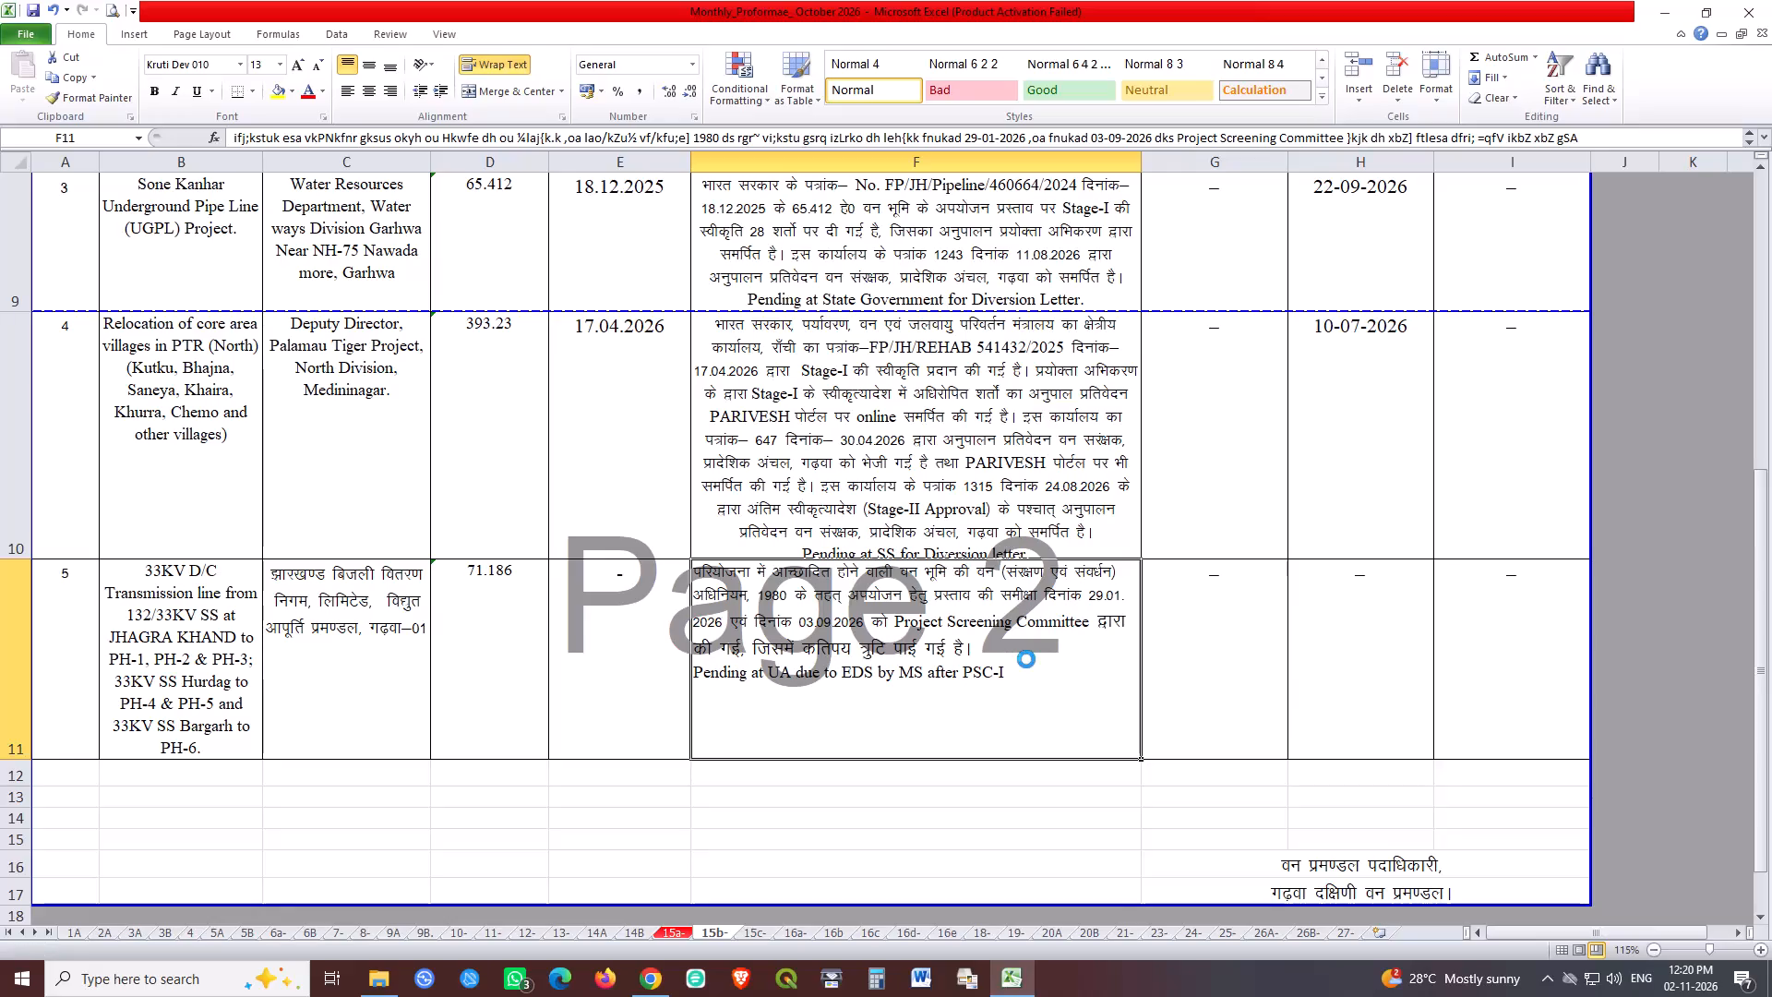
Print two copies of sheet 15b on A4 landscape, double-sided with Short Edge (Right) flipping, after checking both preview pages.
key(ctrl+F2)
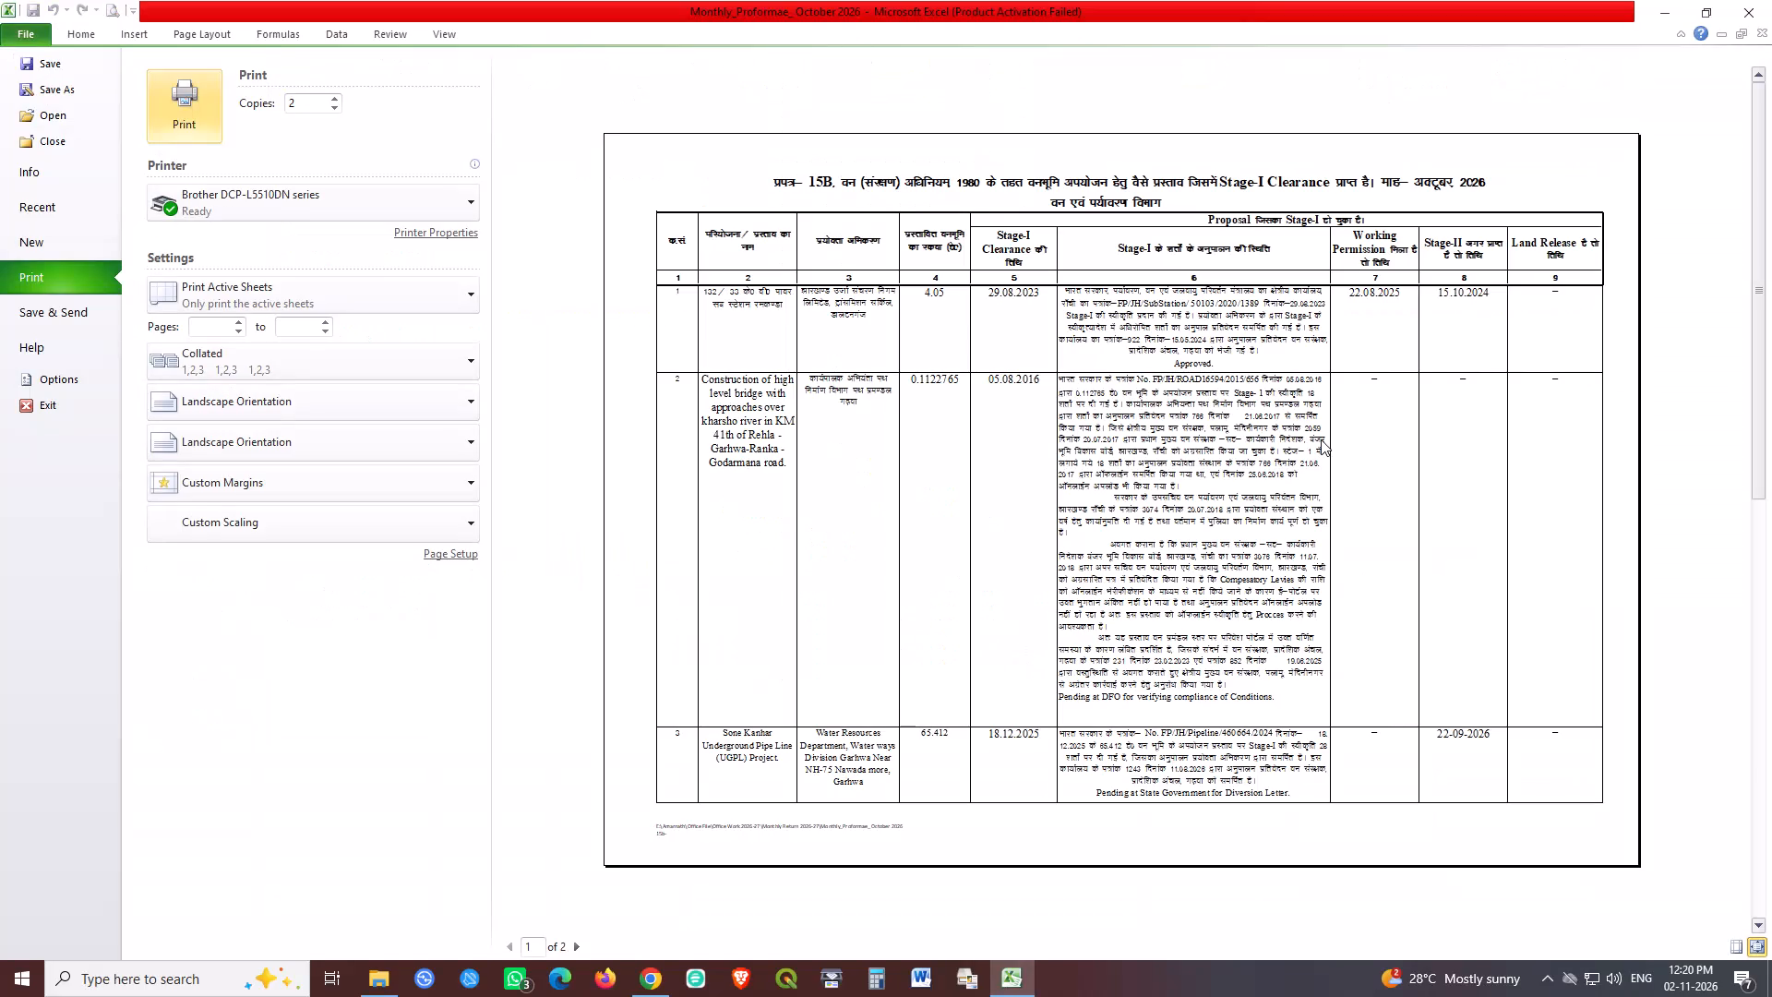
scroll(1321, 439, down, 4)
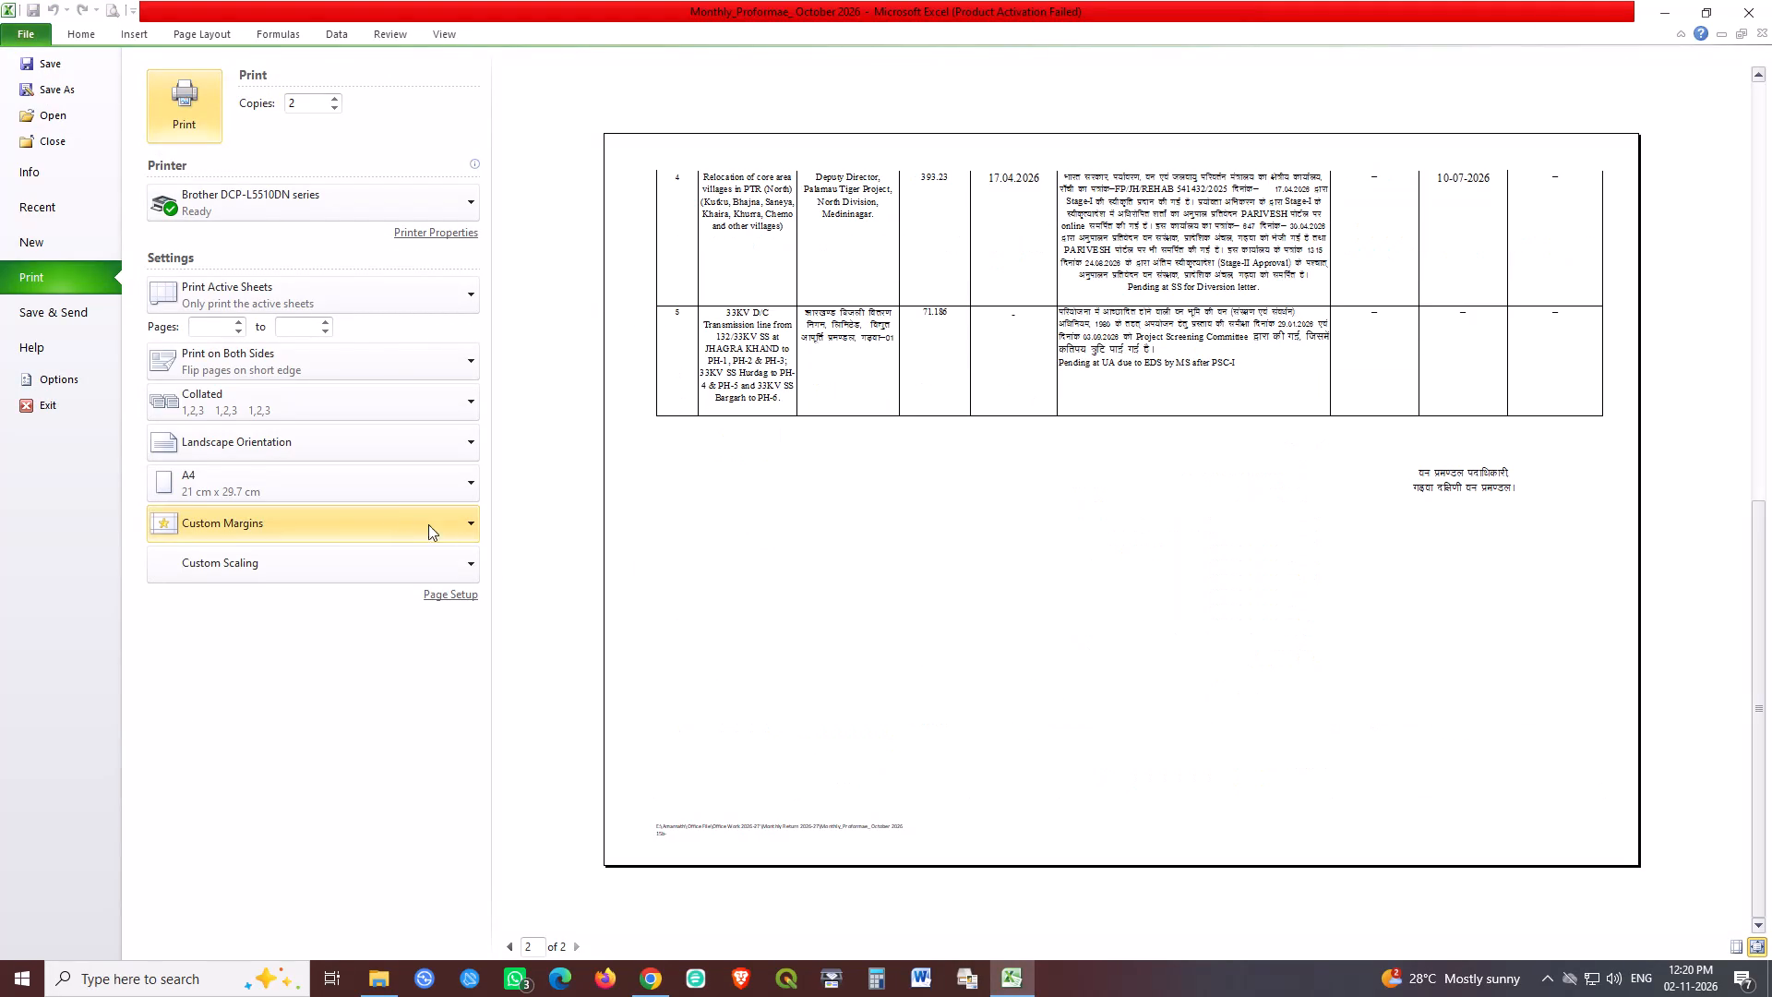
click(455, 234)
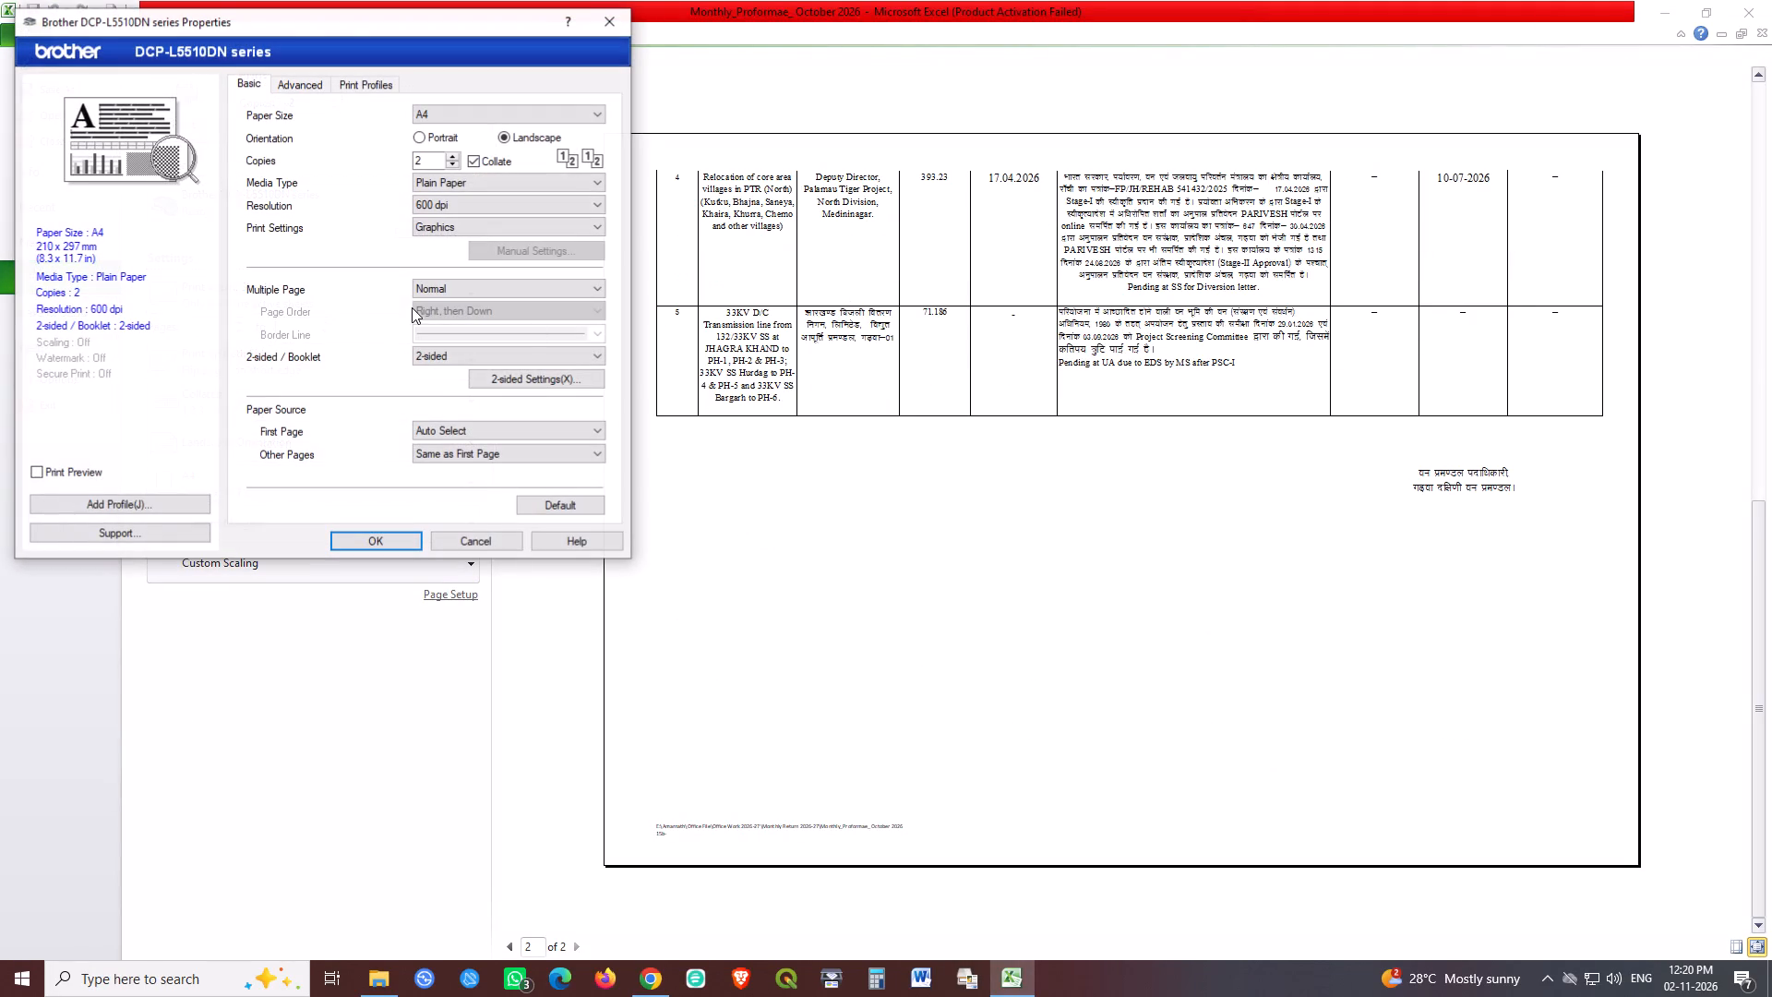
click(506, 376)
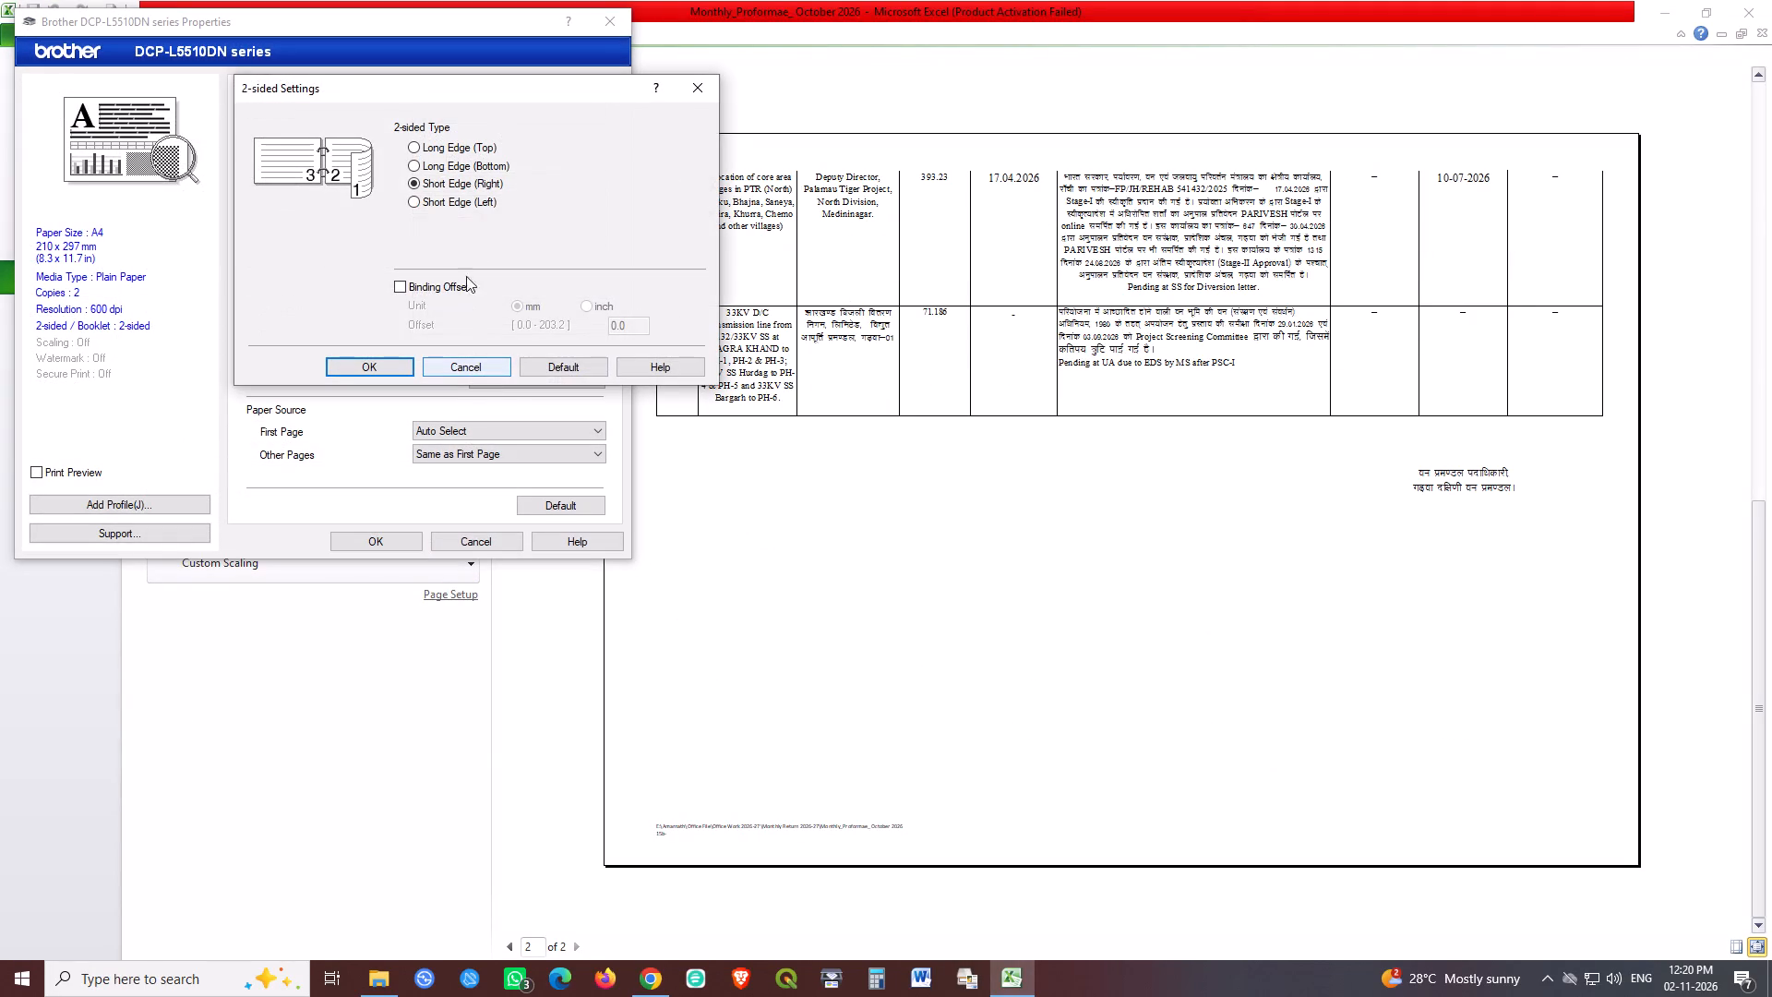
click(366, 366)
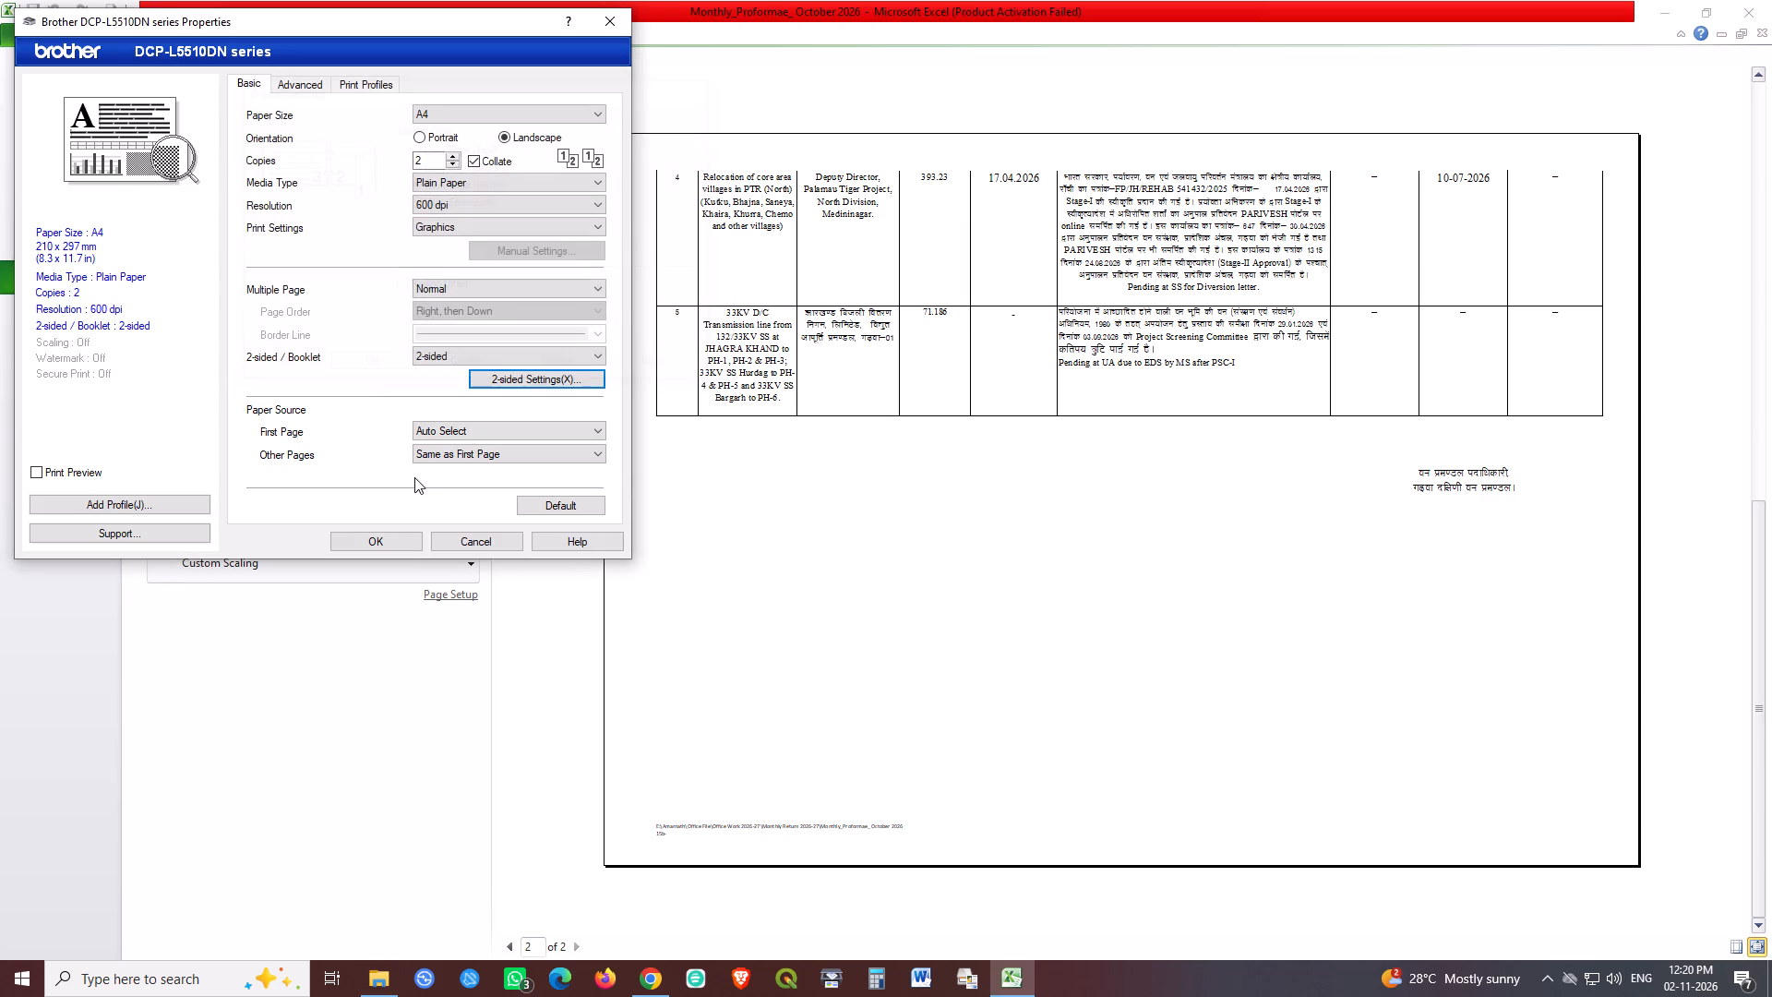
click(359, 544)
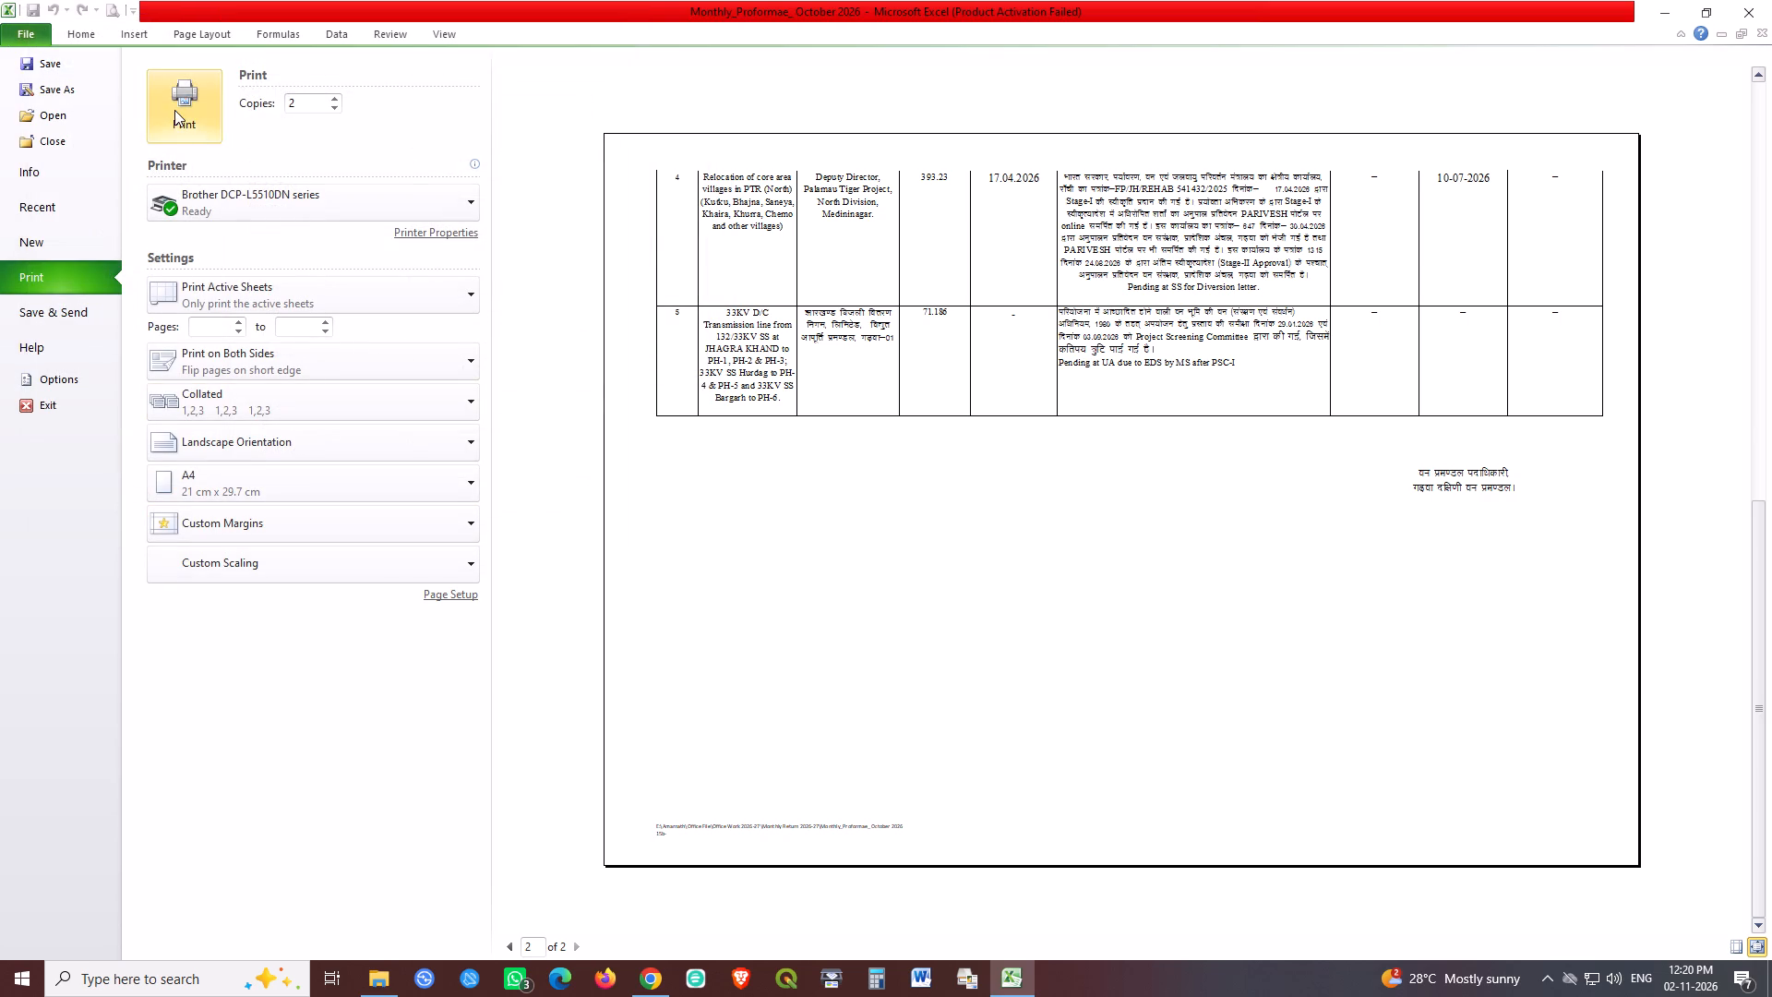
click(174, 110)
Save the October 2026 proformae workbook.
click(1186, 448)
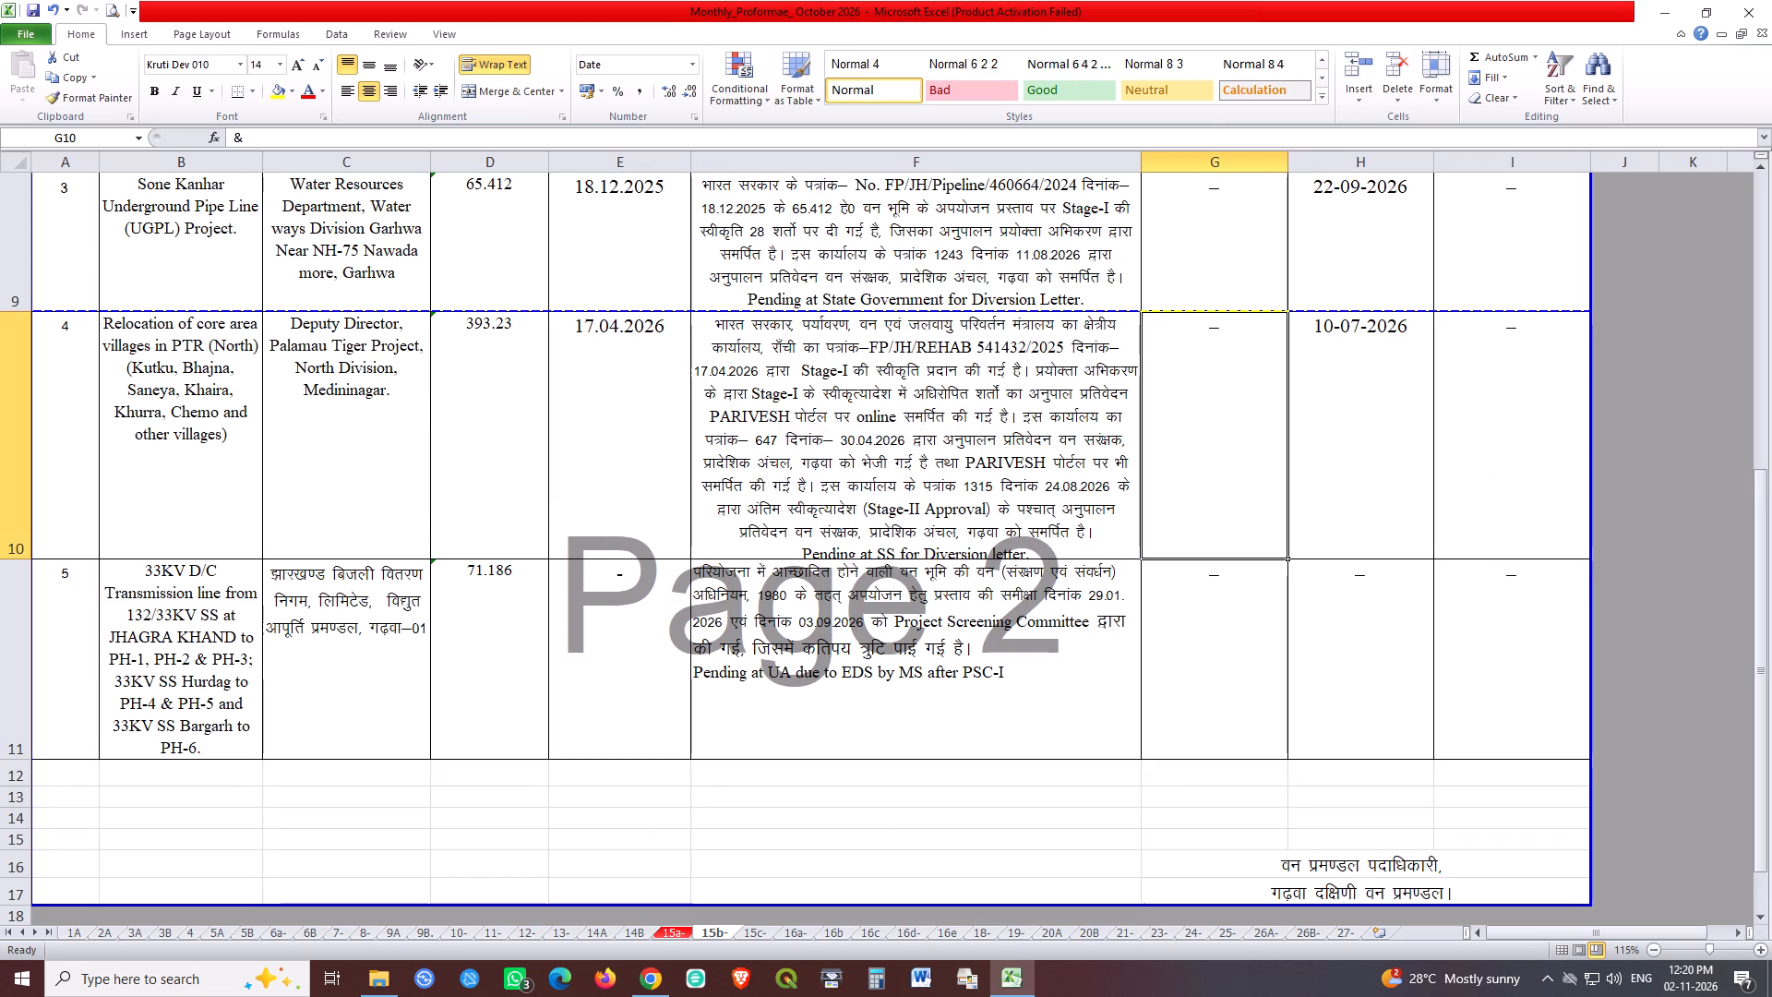
key(ctrl+s)
key(ctrl+s)
key(ctrl+s)
key(ctrl+s)
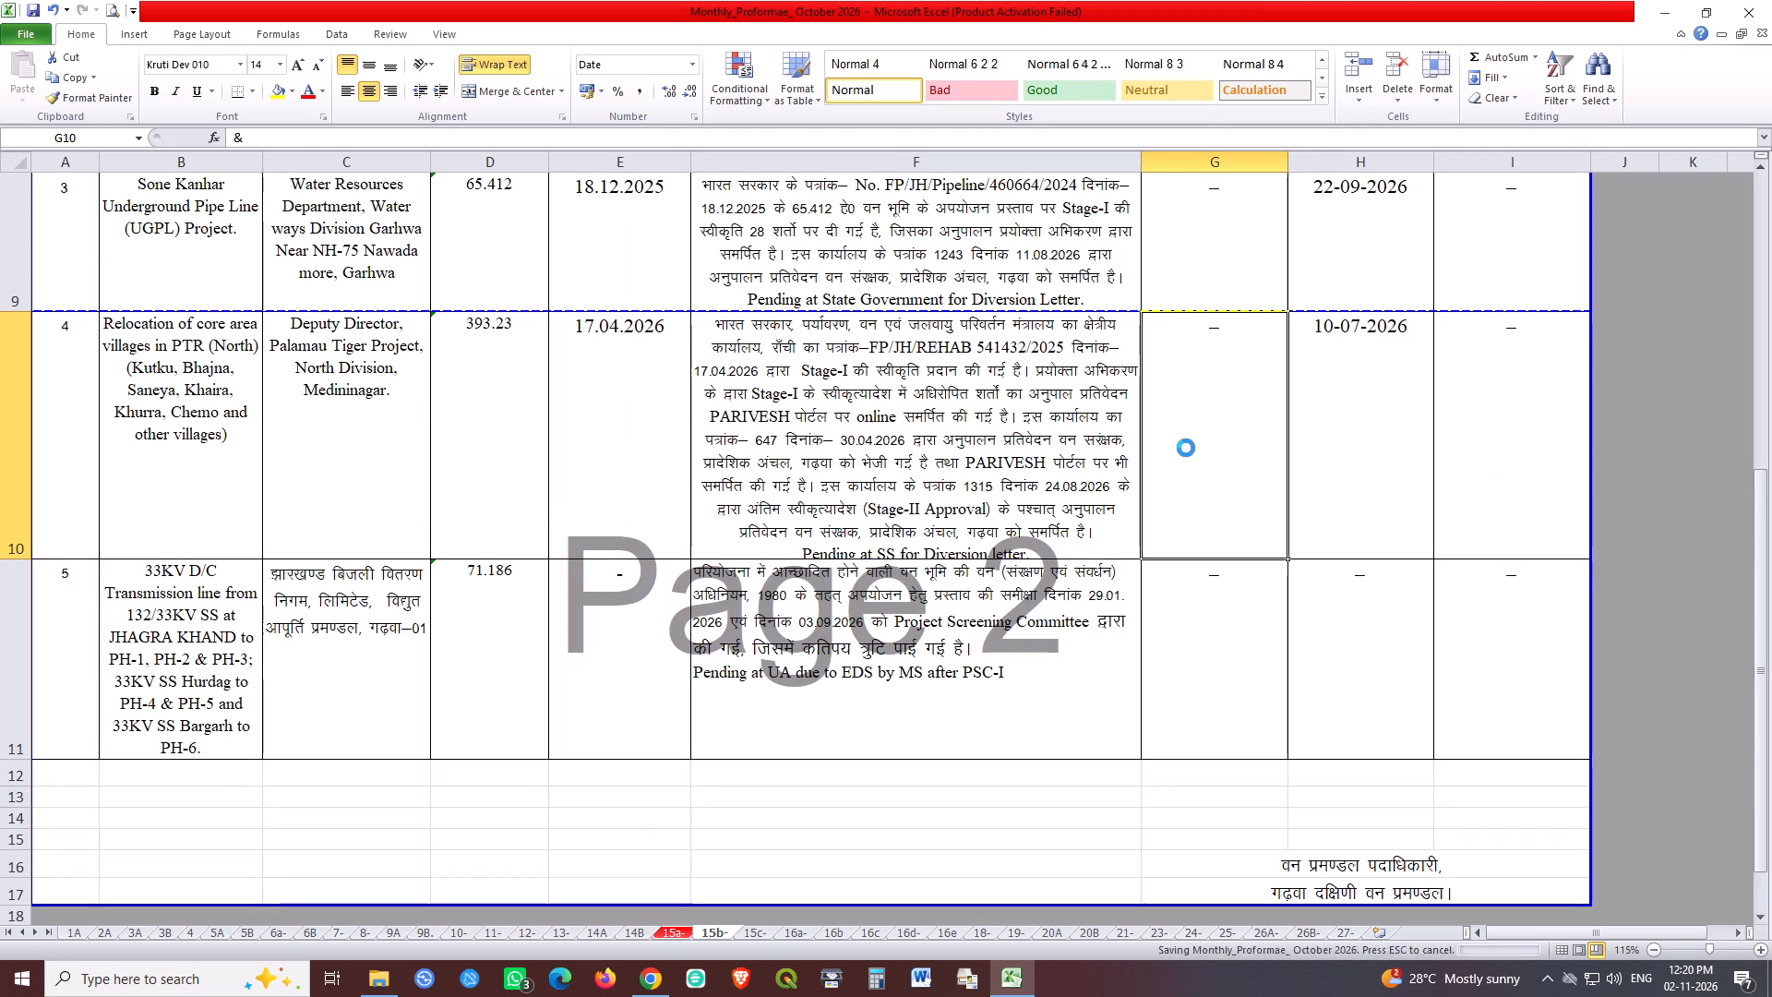
key(ctrl+s)
key(ctrl+s)
key(ctrl+s)
key(ctrl+s)
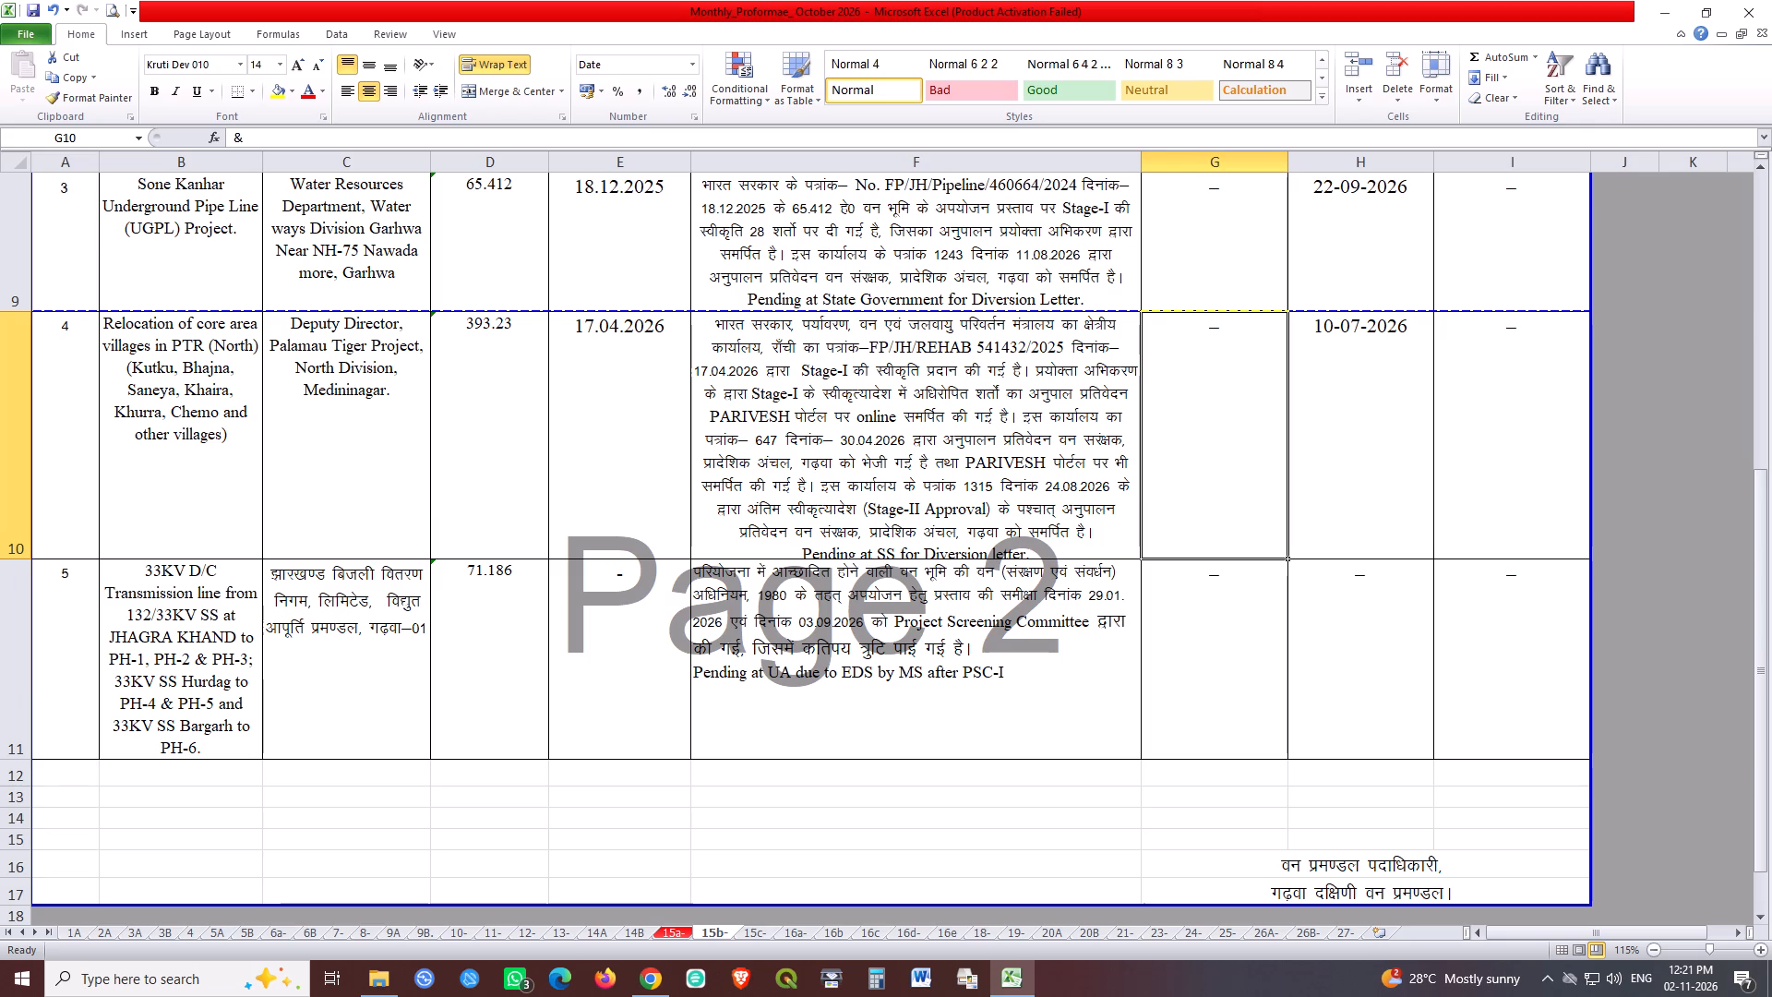
Colour sheet 15b's tab standard red.
right_click(725, 931)
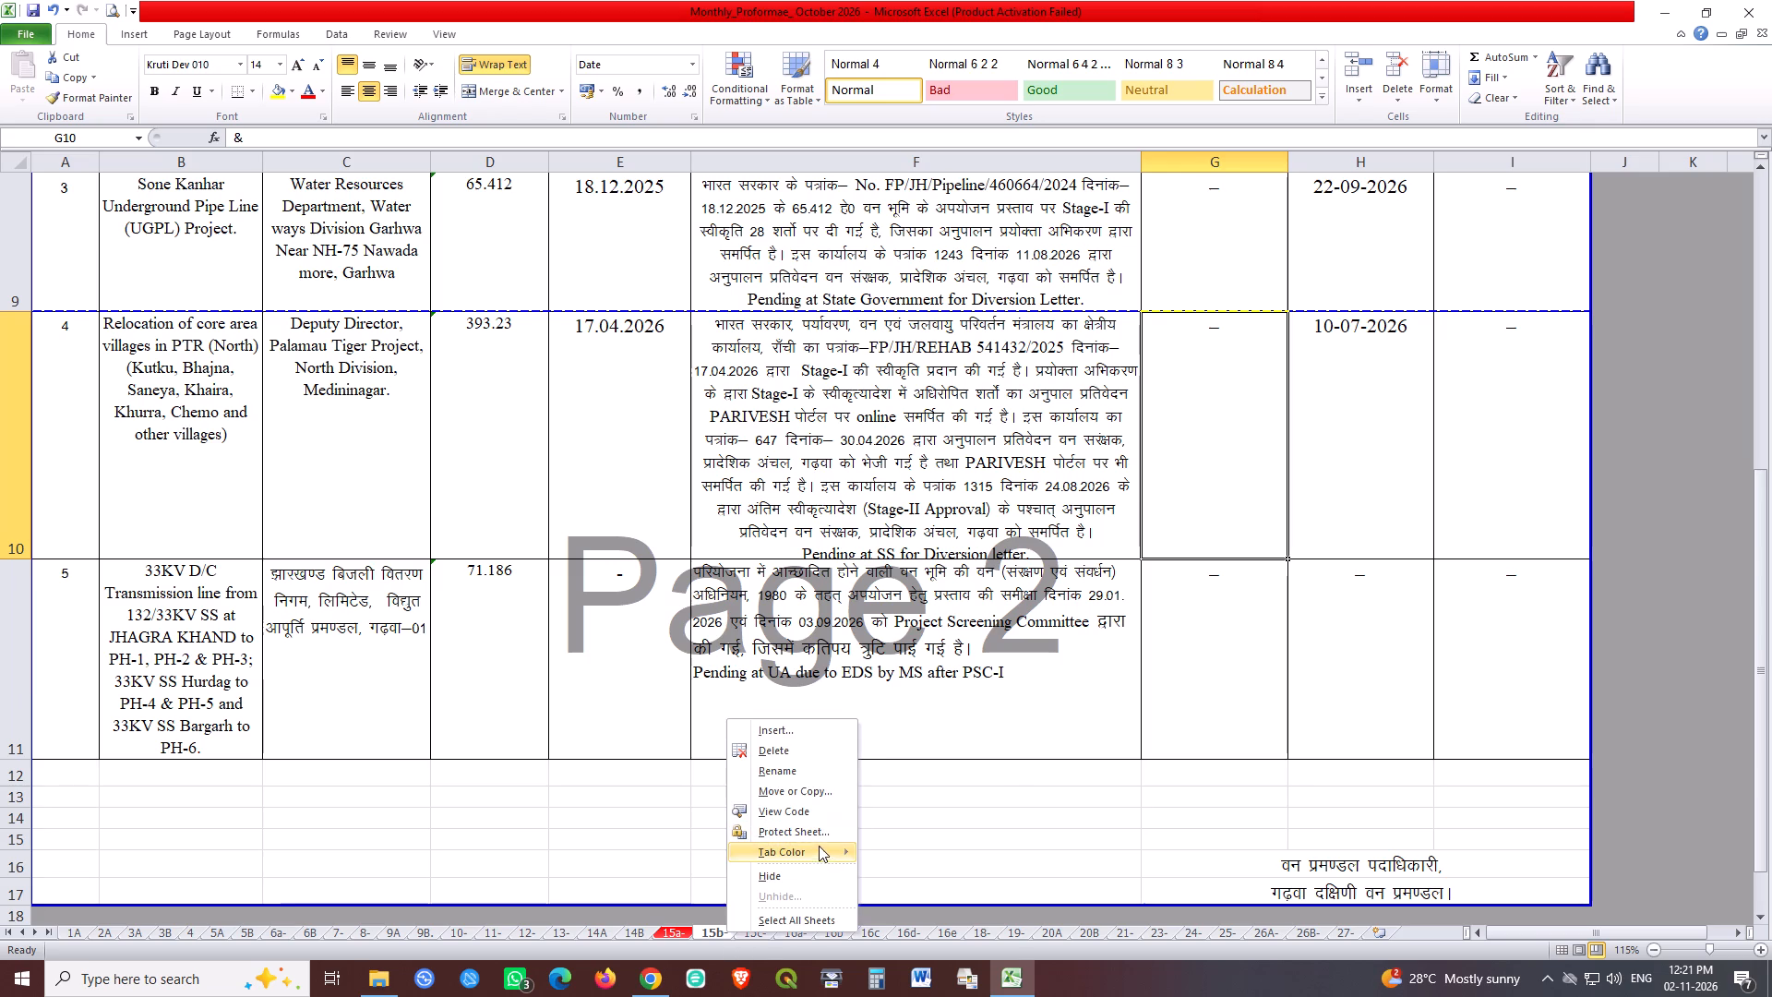
click(884, 901)
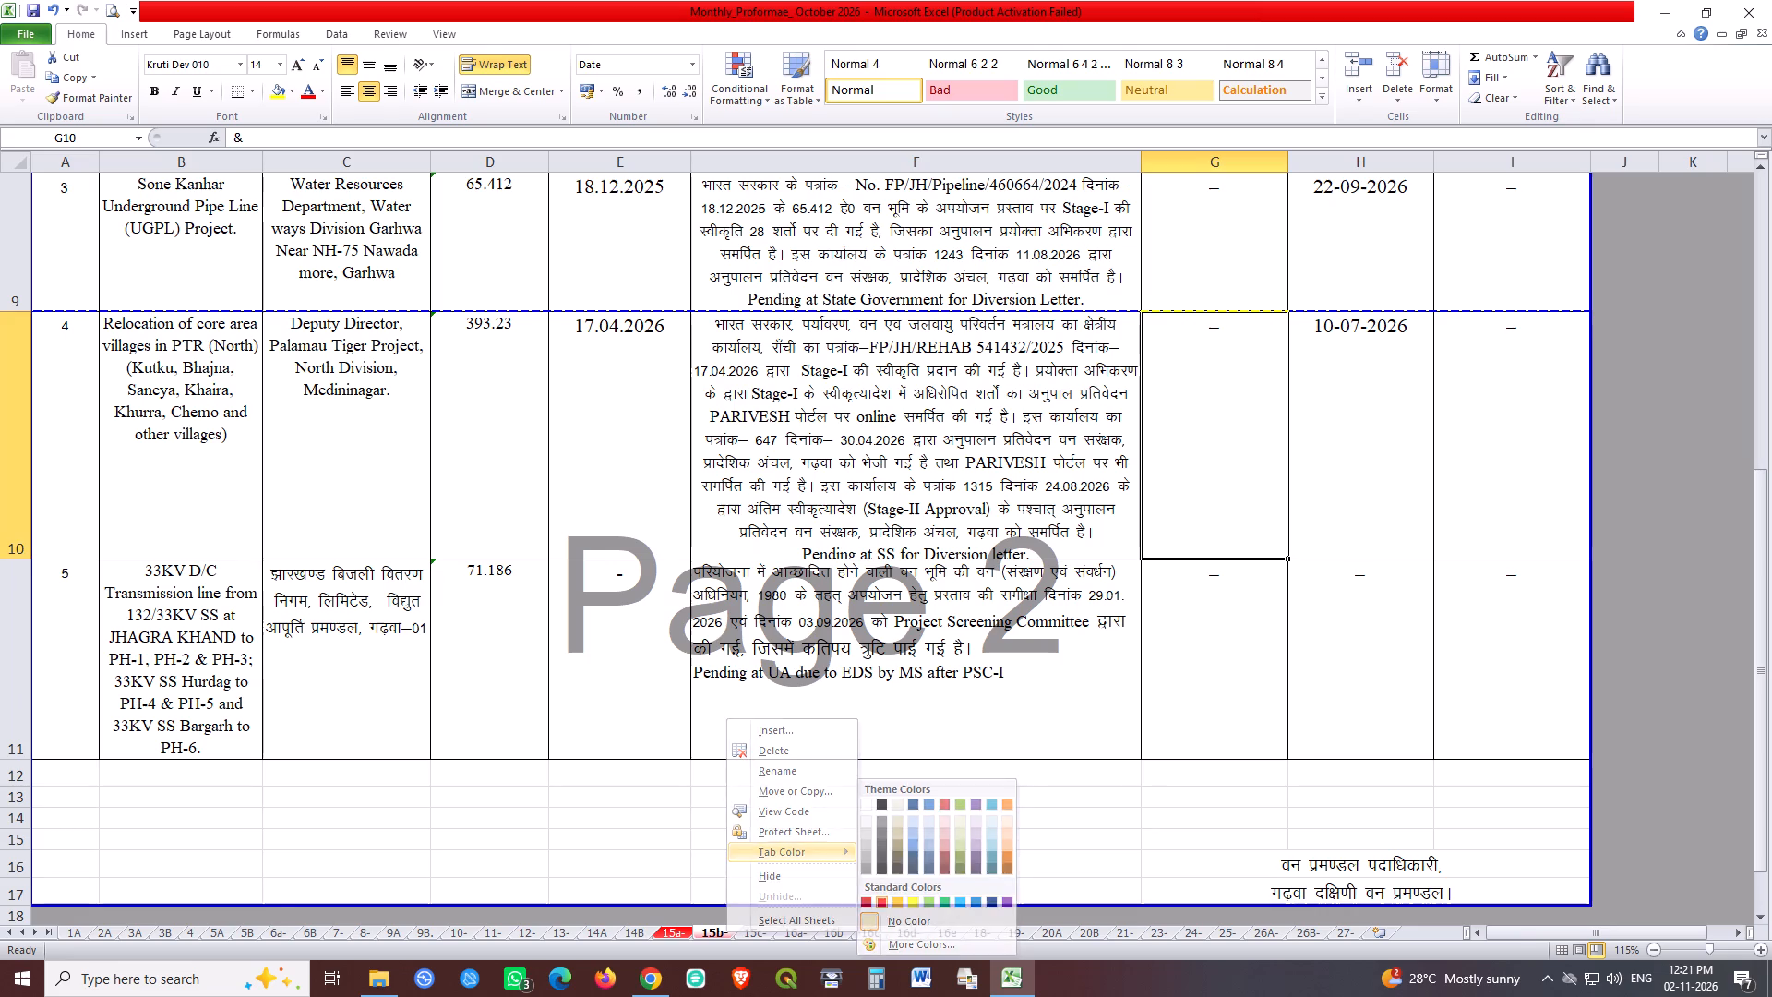
Change the month in sheet 15c's title to अक्टूबर (vDVwcj in Kruti Dev) and save the workbook.
click(752, 931)
click(721, 479)
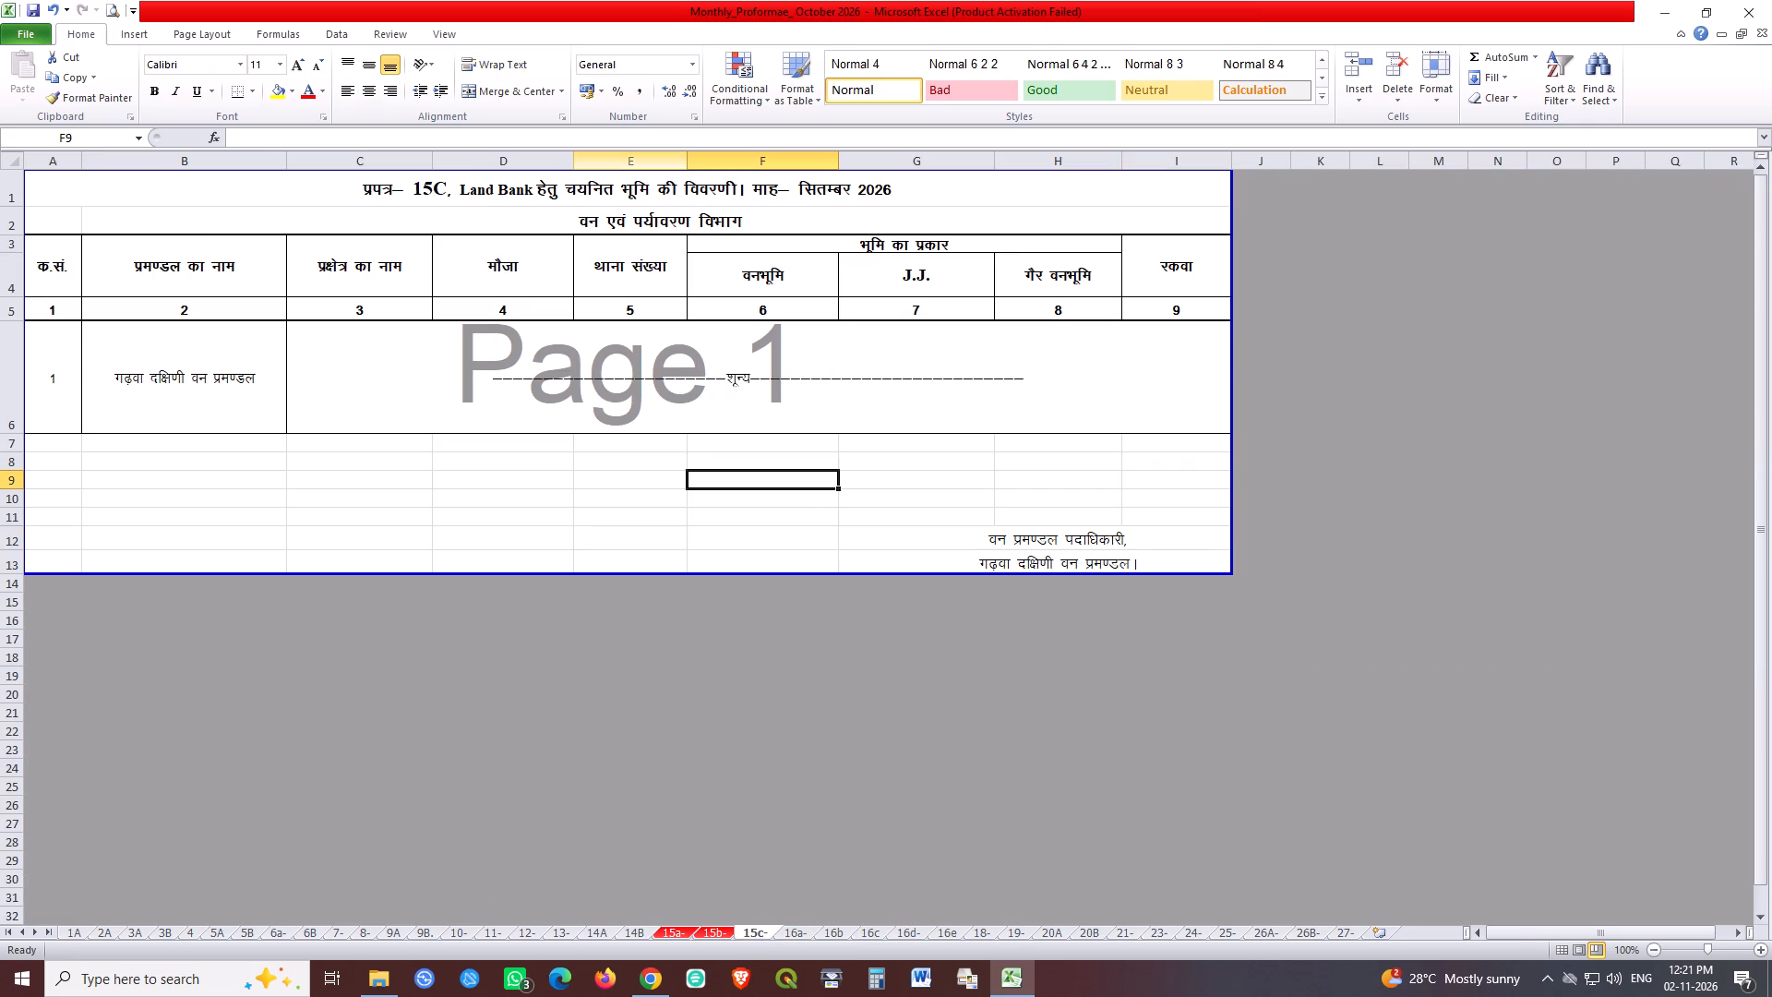
double_click(799, 181)
key(ctrl+shift+Right)
key(ctrl+shift+Left)
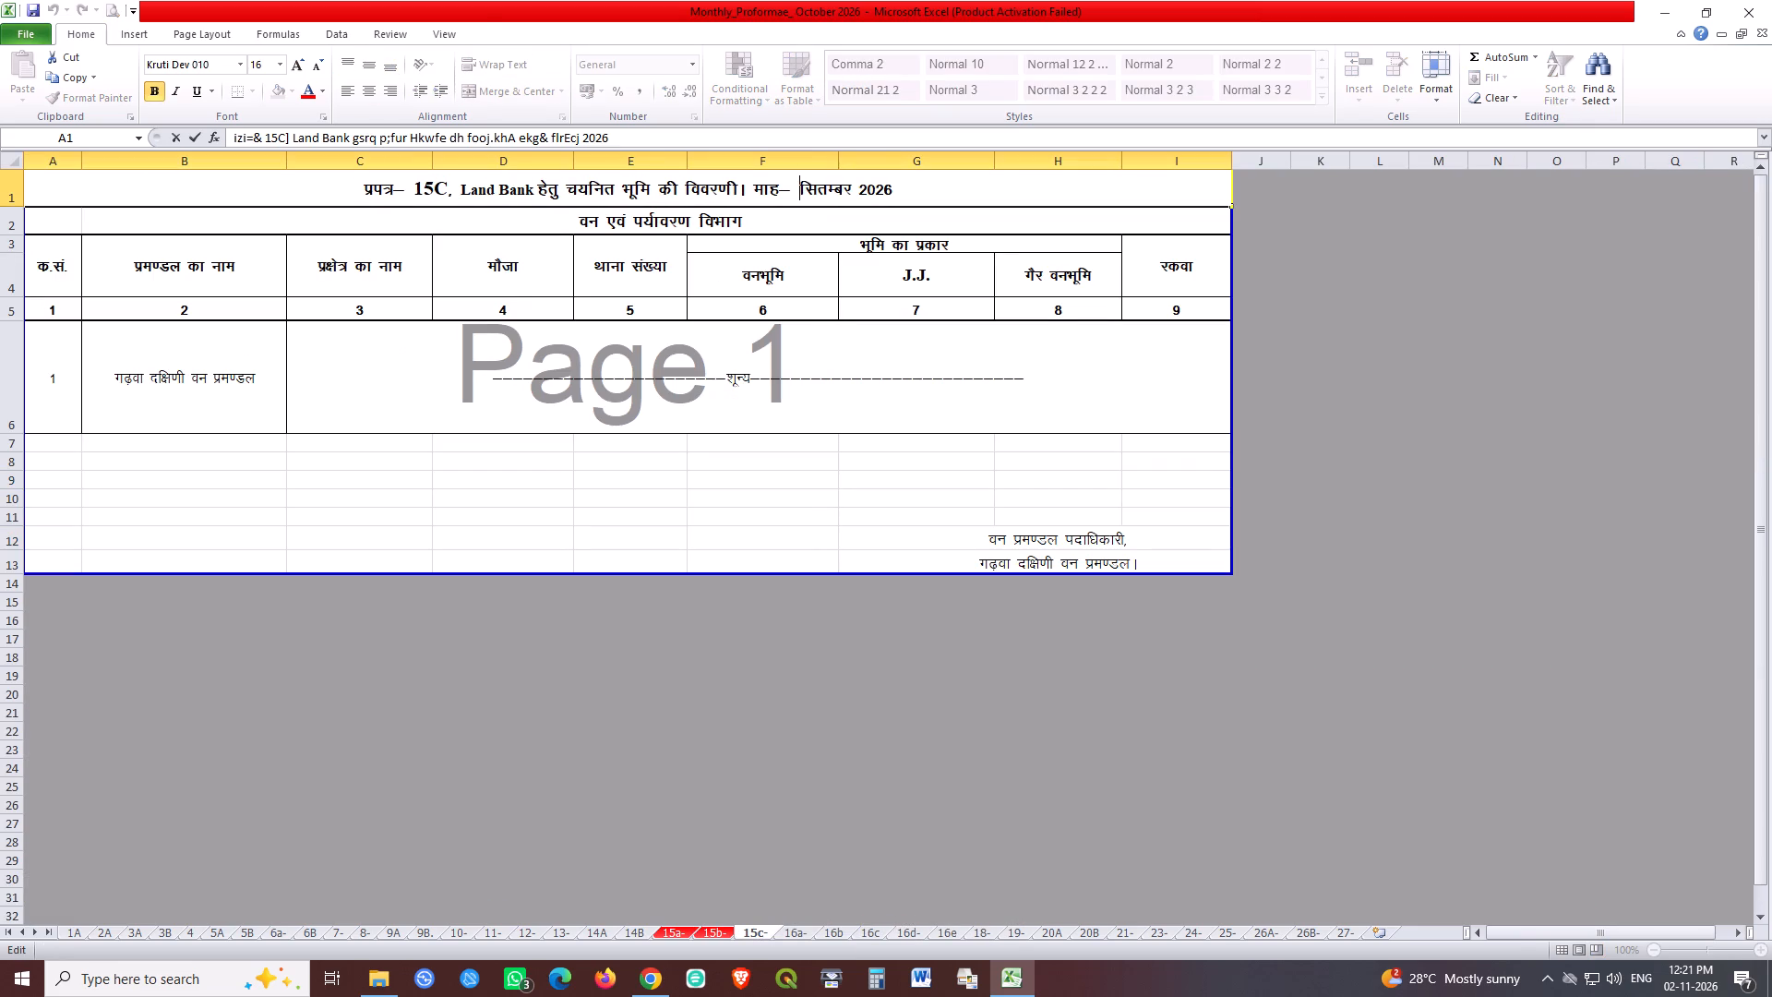
key(ctrl+shift+Right)
key(shift+Left)
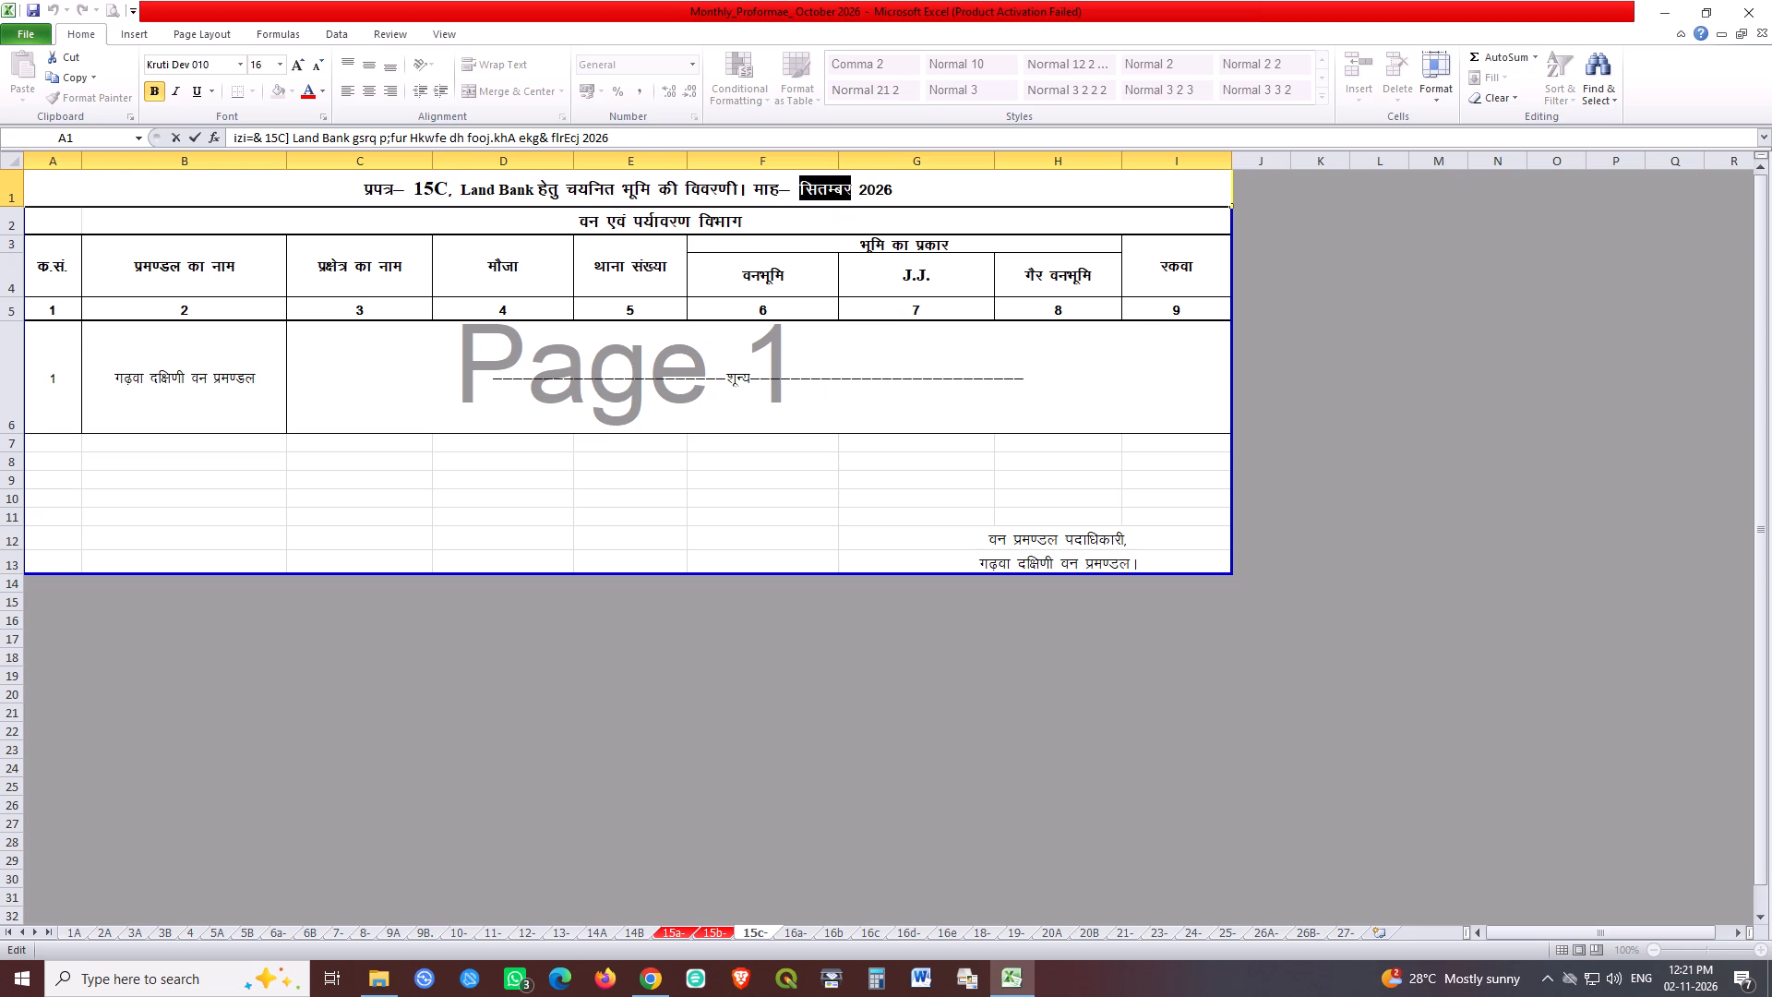
text(vDV)
text(wcj)
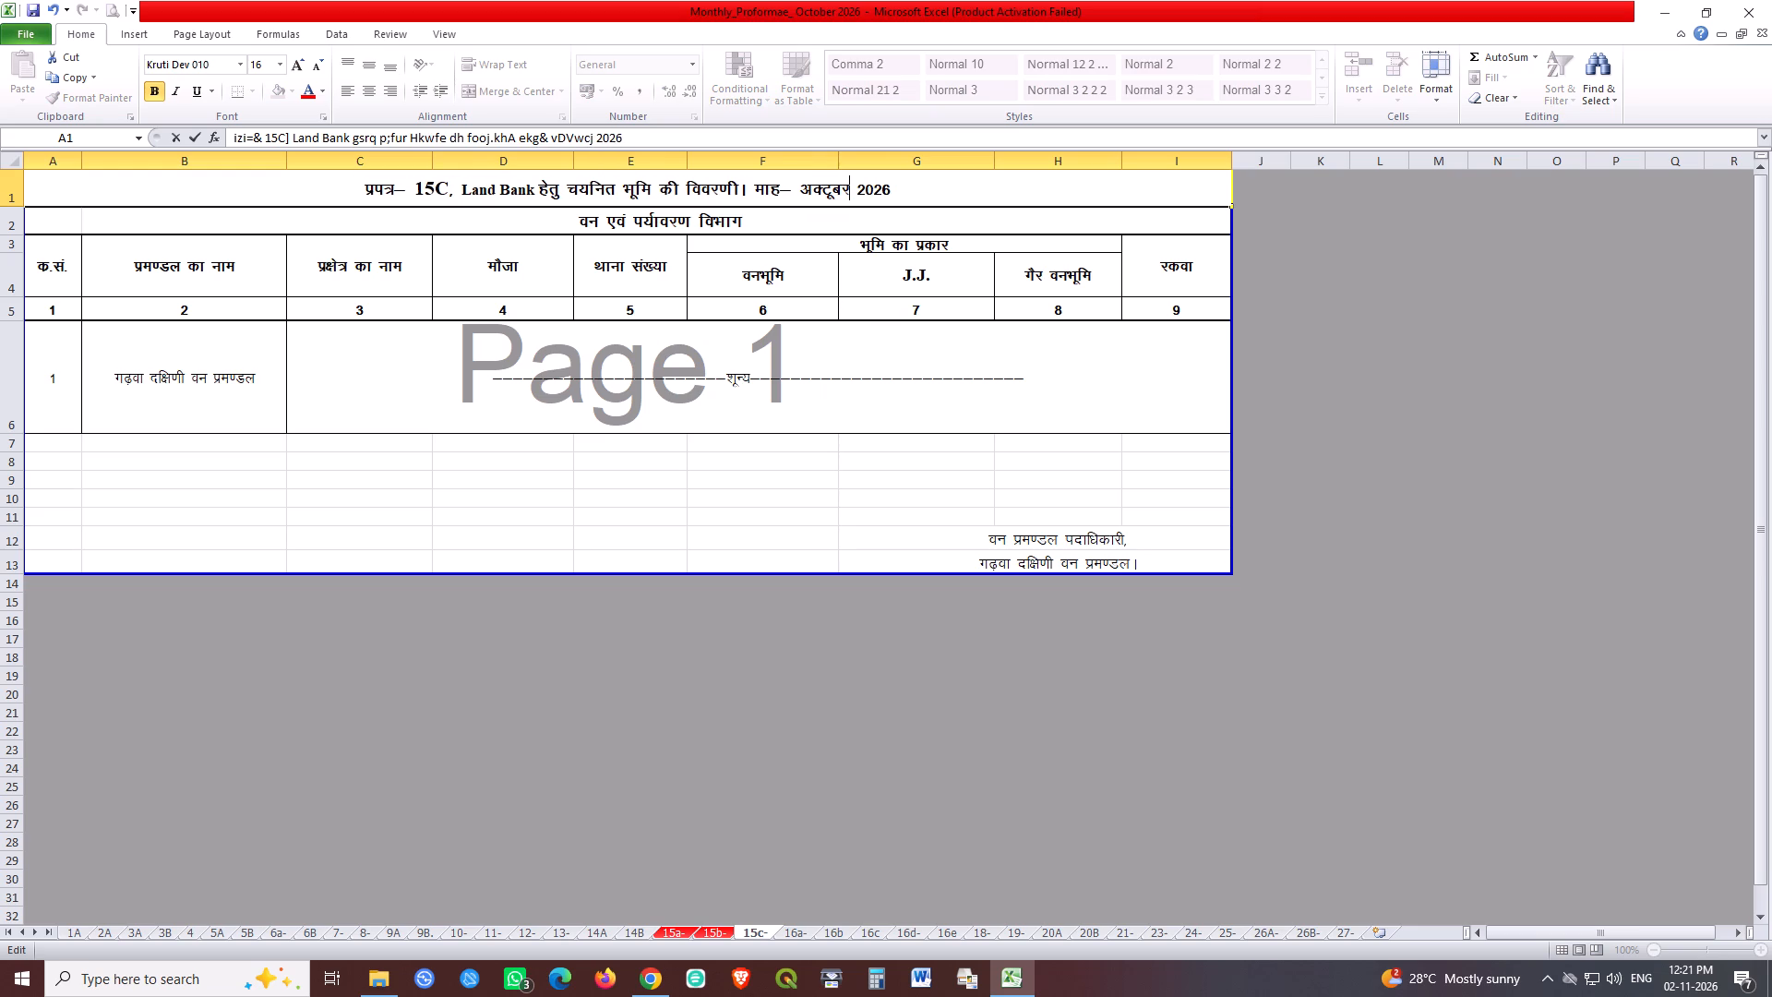
key(Return)
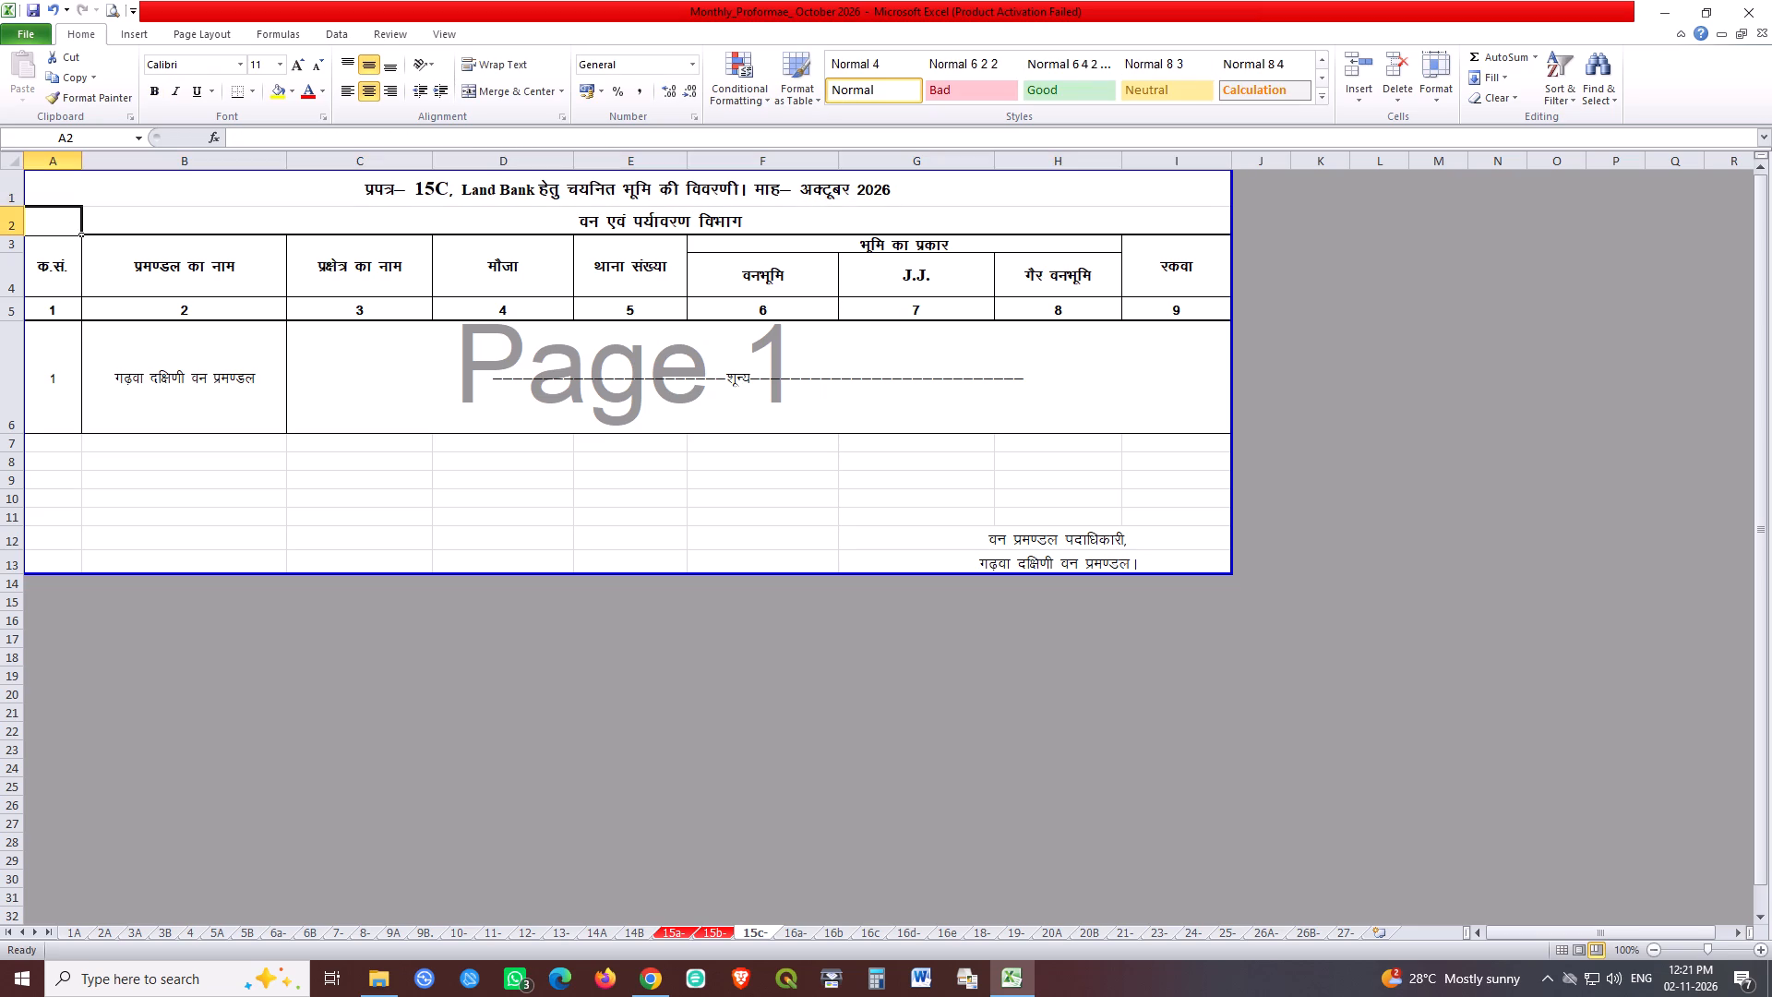
key(ctrl+s)
key(ctrl+s)
Print two one-sided copies of sheet 15c on A4 landscape.
key(ctrl+F2)
scroll(1009, 450, down, 5)
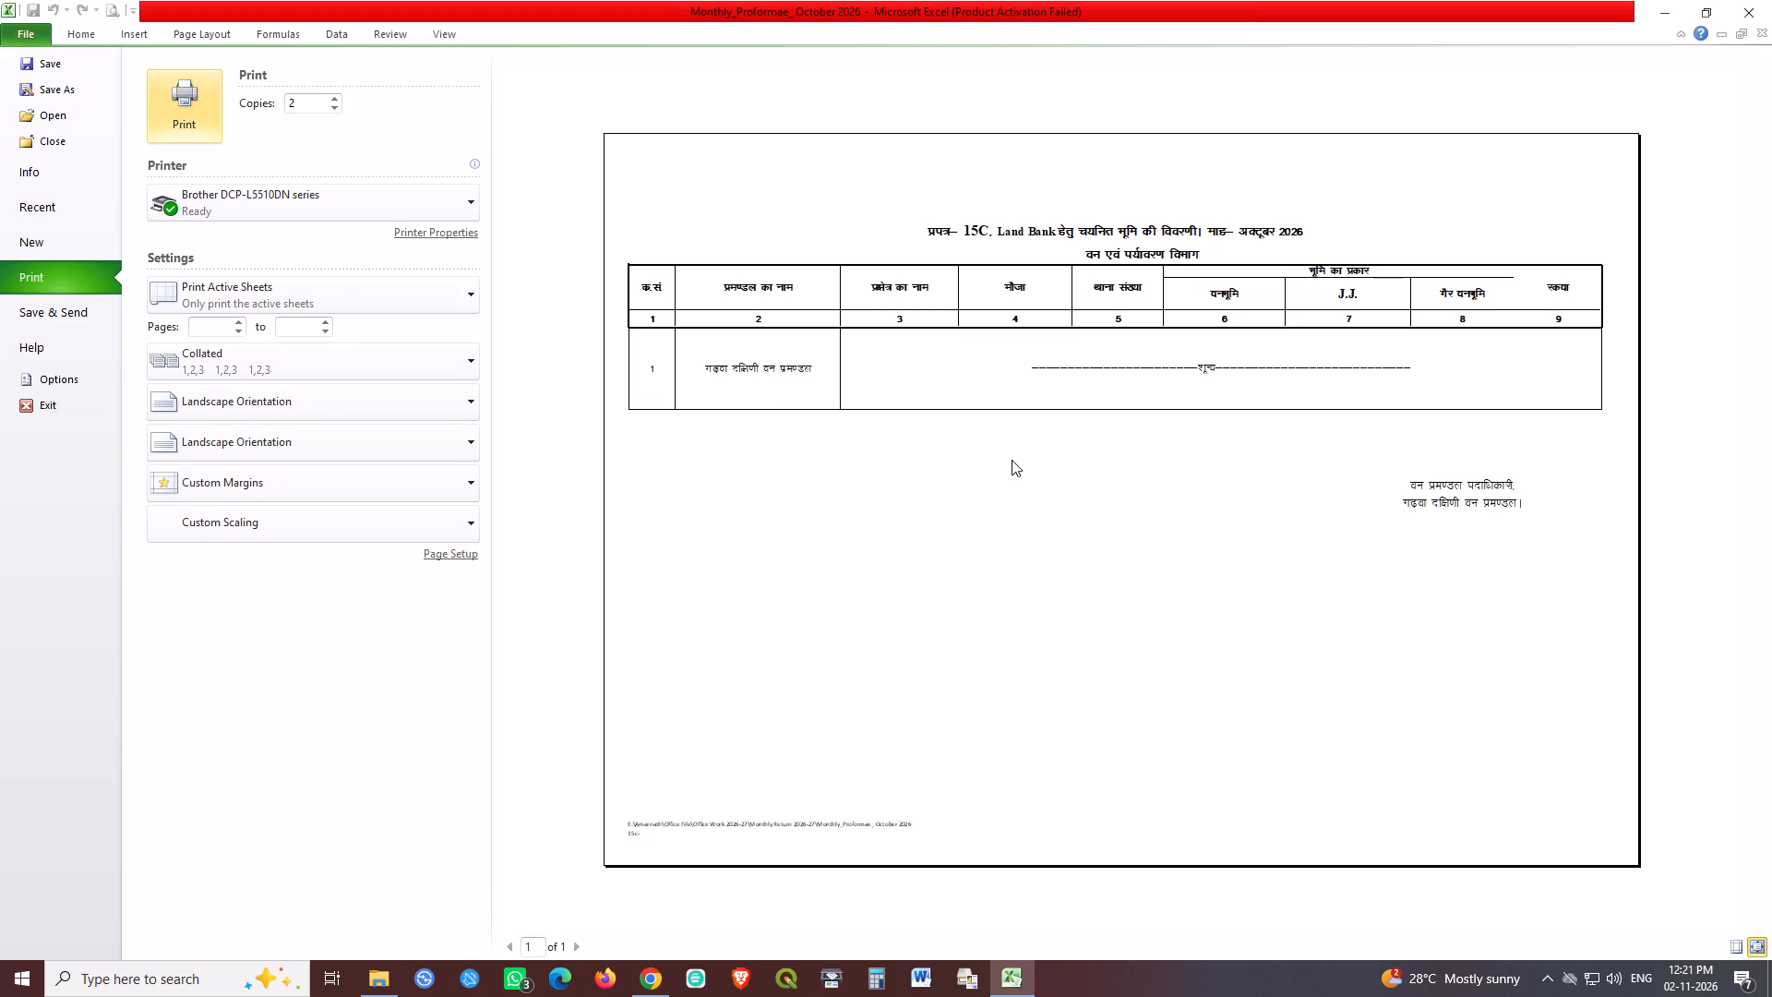
click(167, 95)
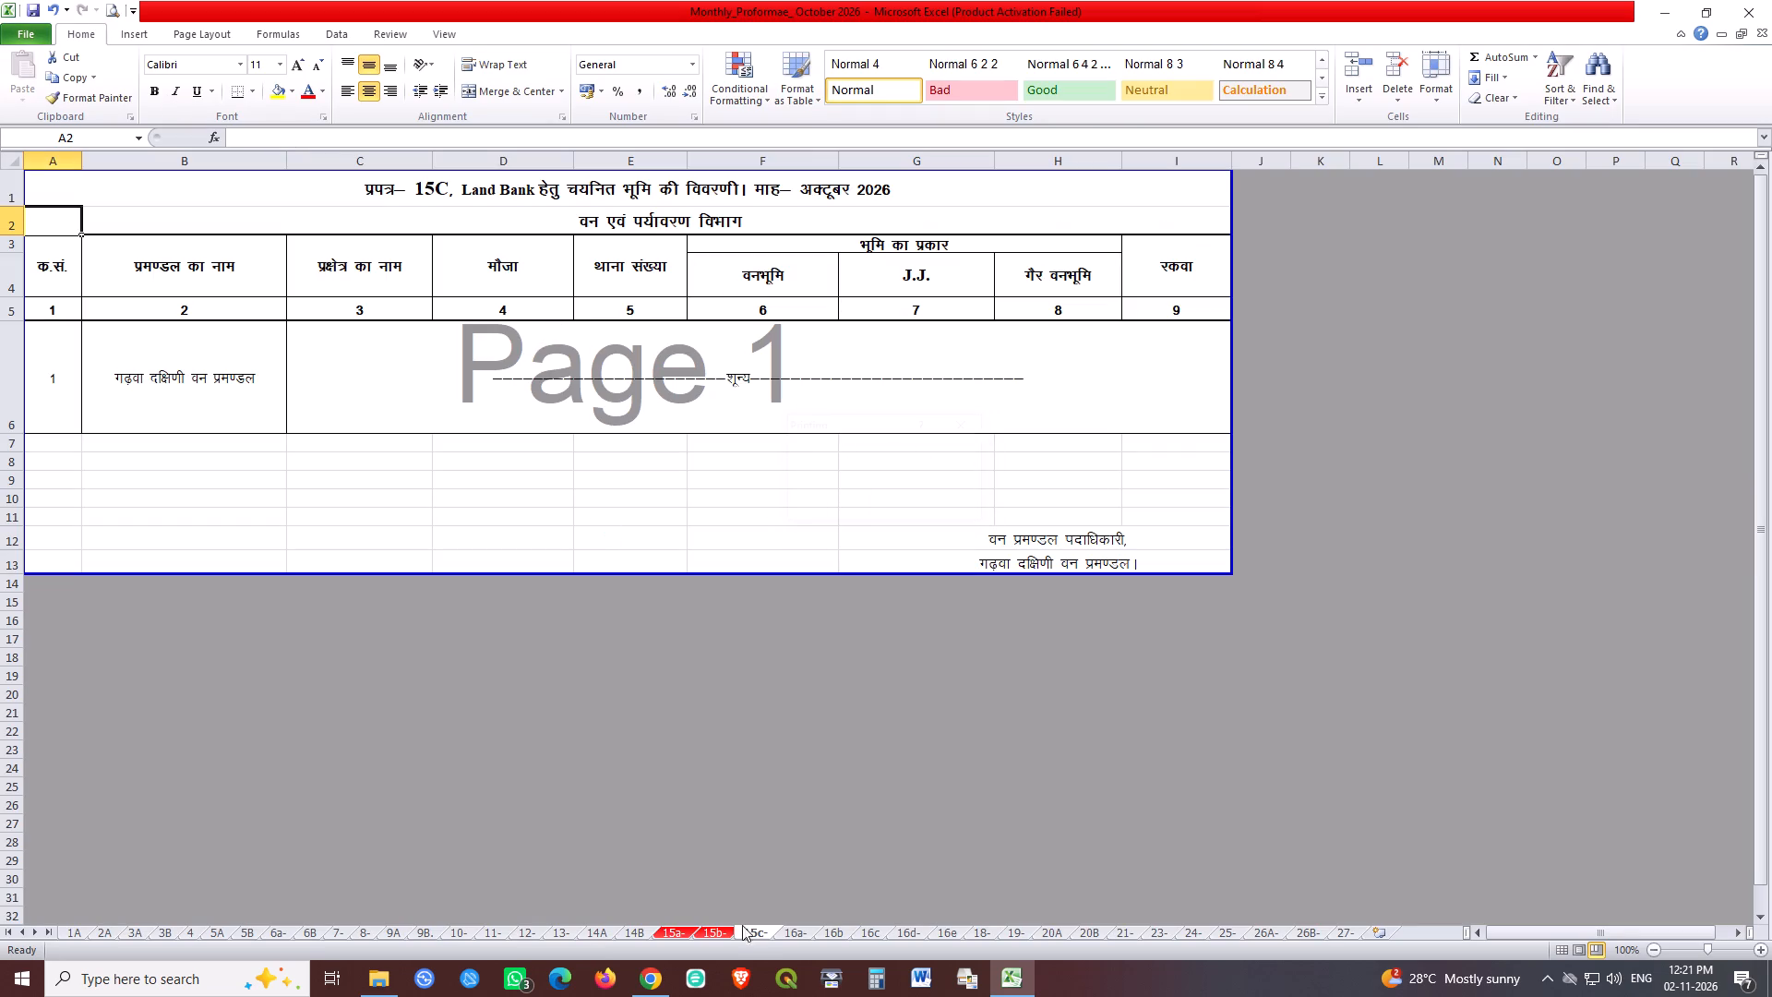
Colour sheet 15c's tab standard red.
right_click(760, 932)
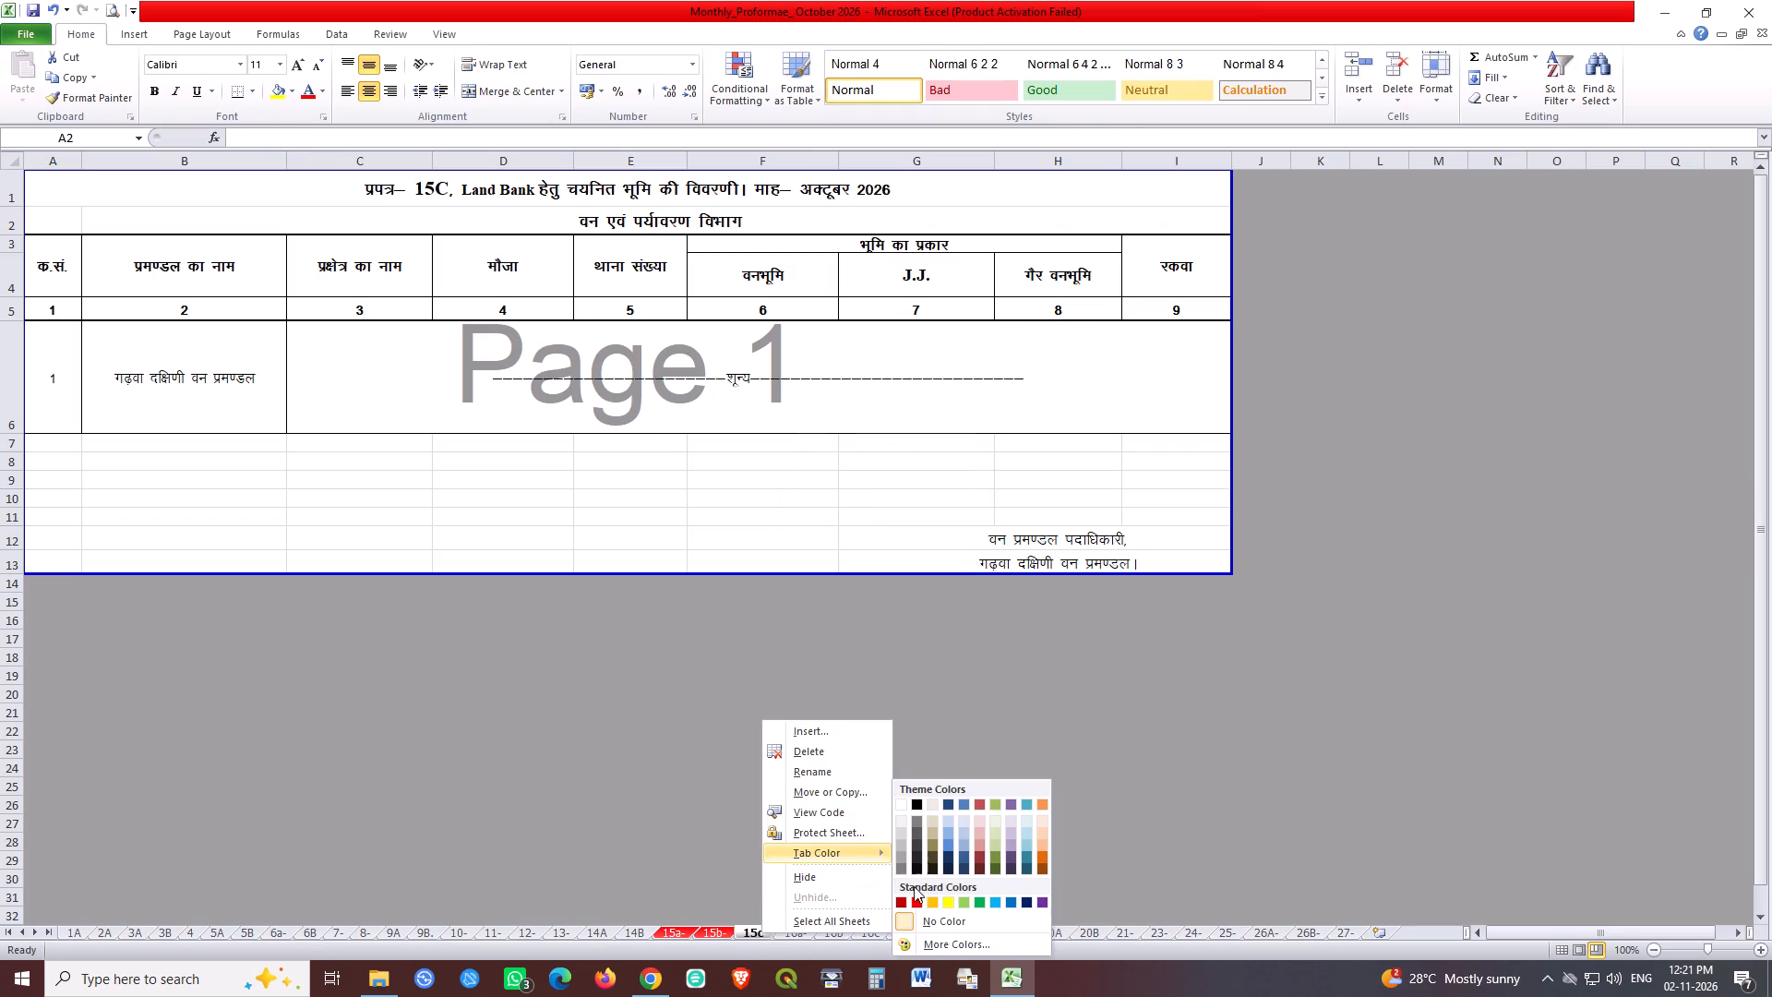
click(914, 903)
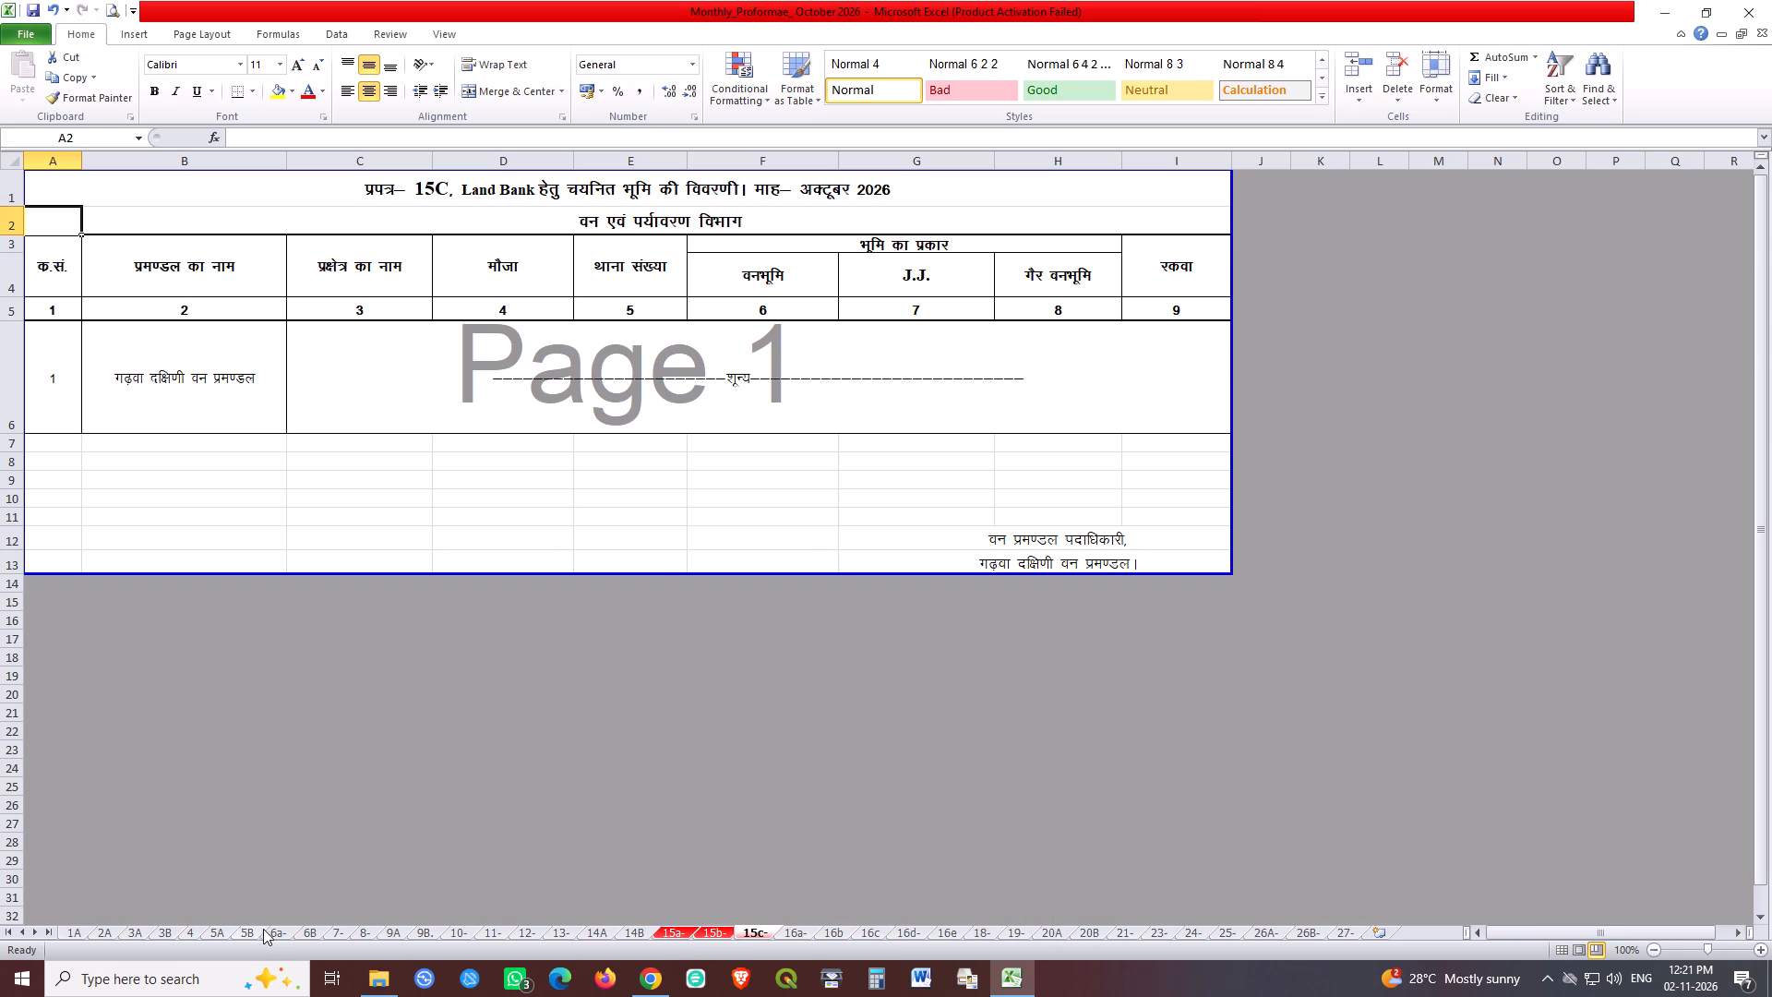
Look over sheet 7's forest case report and the earlier sheets from 1A to 6a.
click(330, 933)
scroll(748, 614, up, 4)
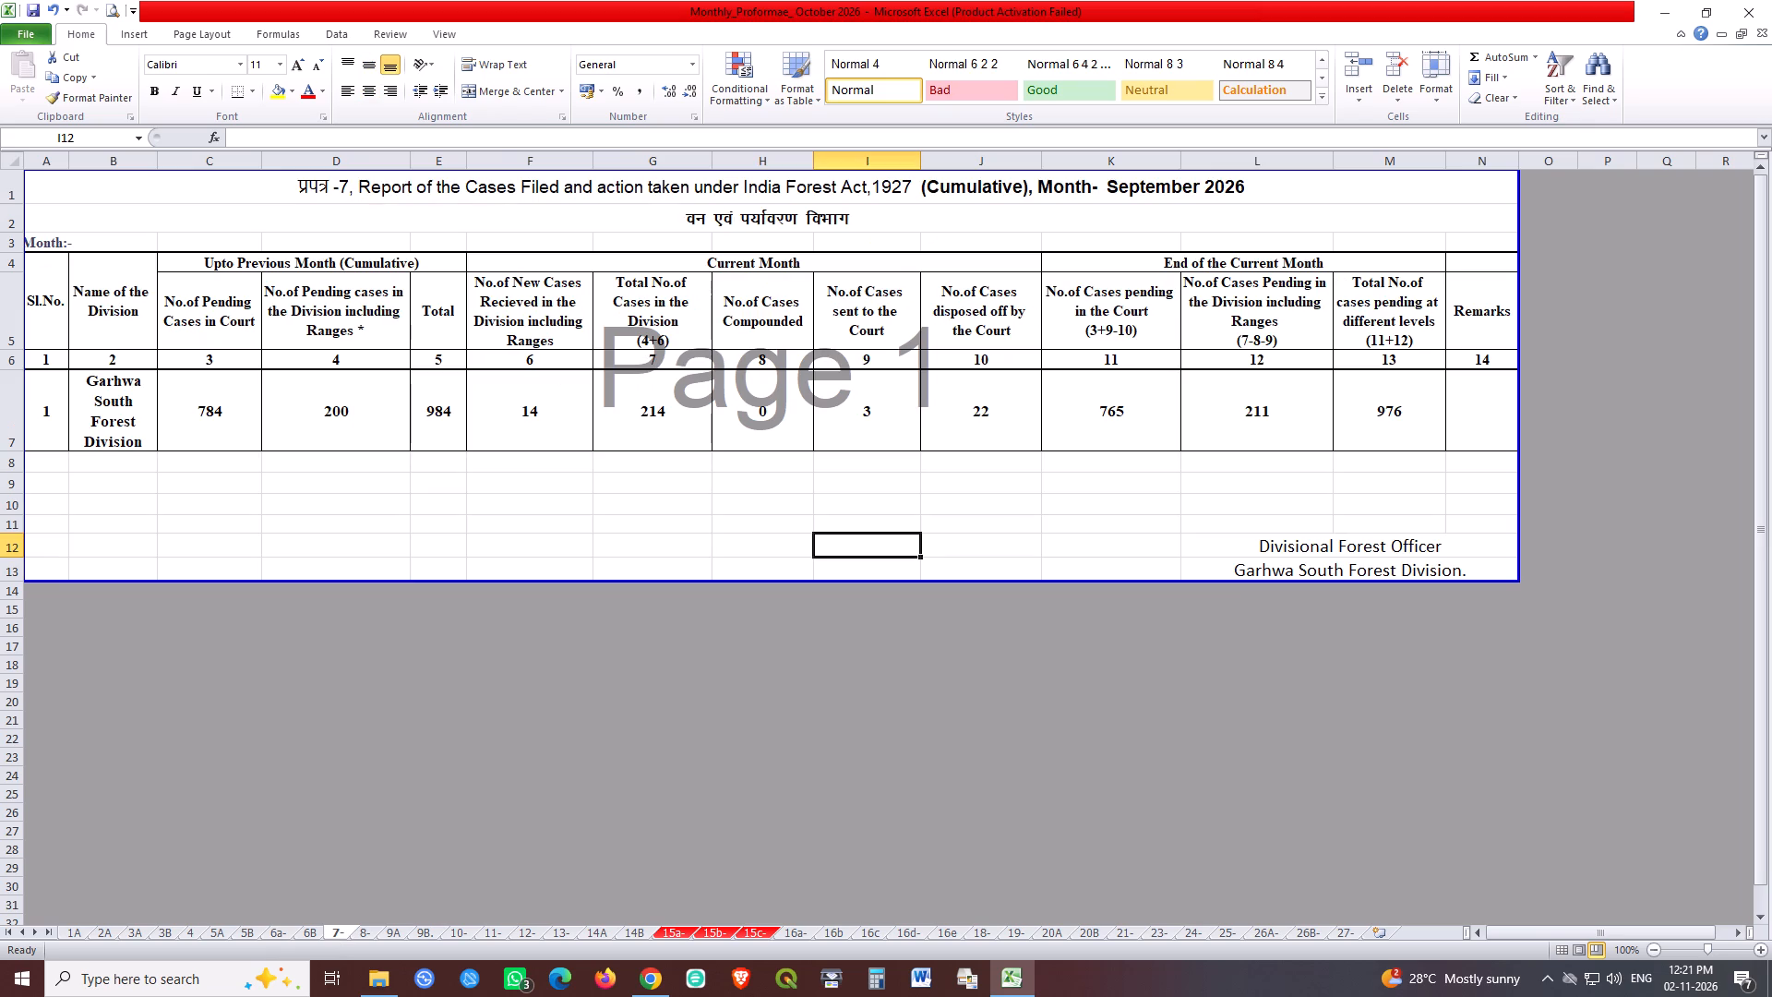
scroll(748, 614, up, 5)
scroll(664, 556, down, 2)
scroll(664, 556, up, 4)
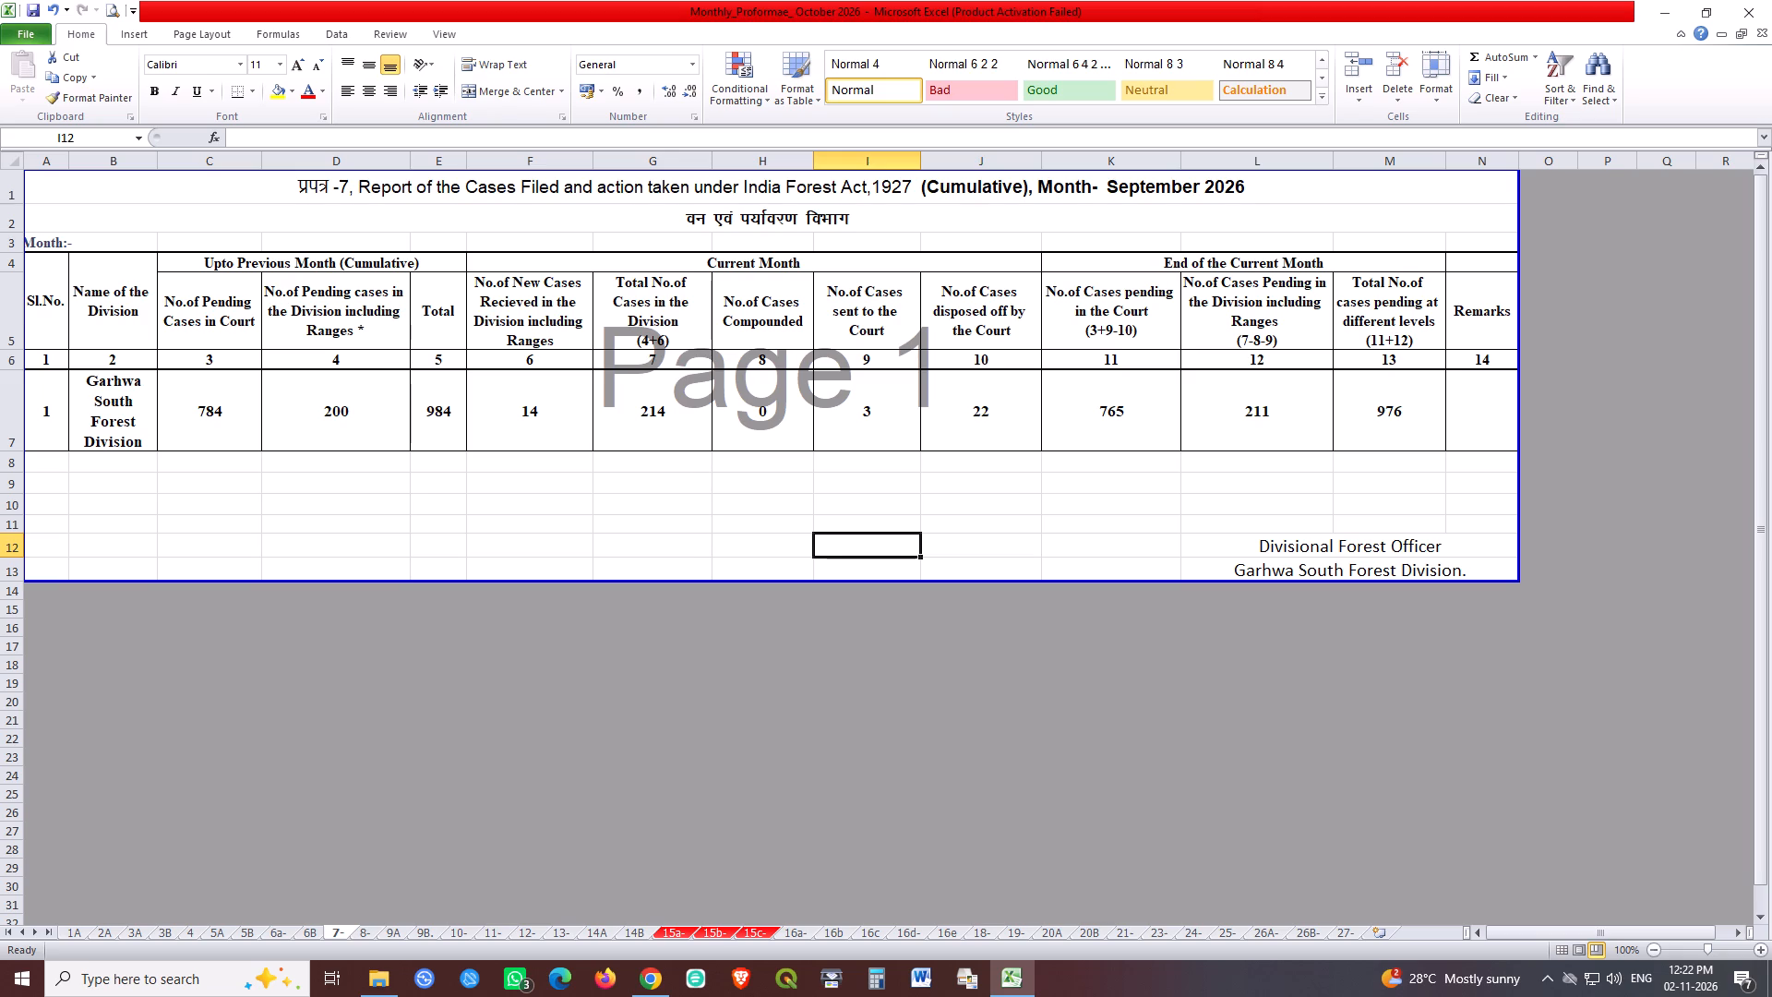
click(77, 935)
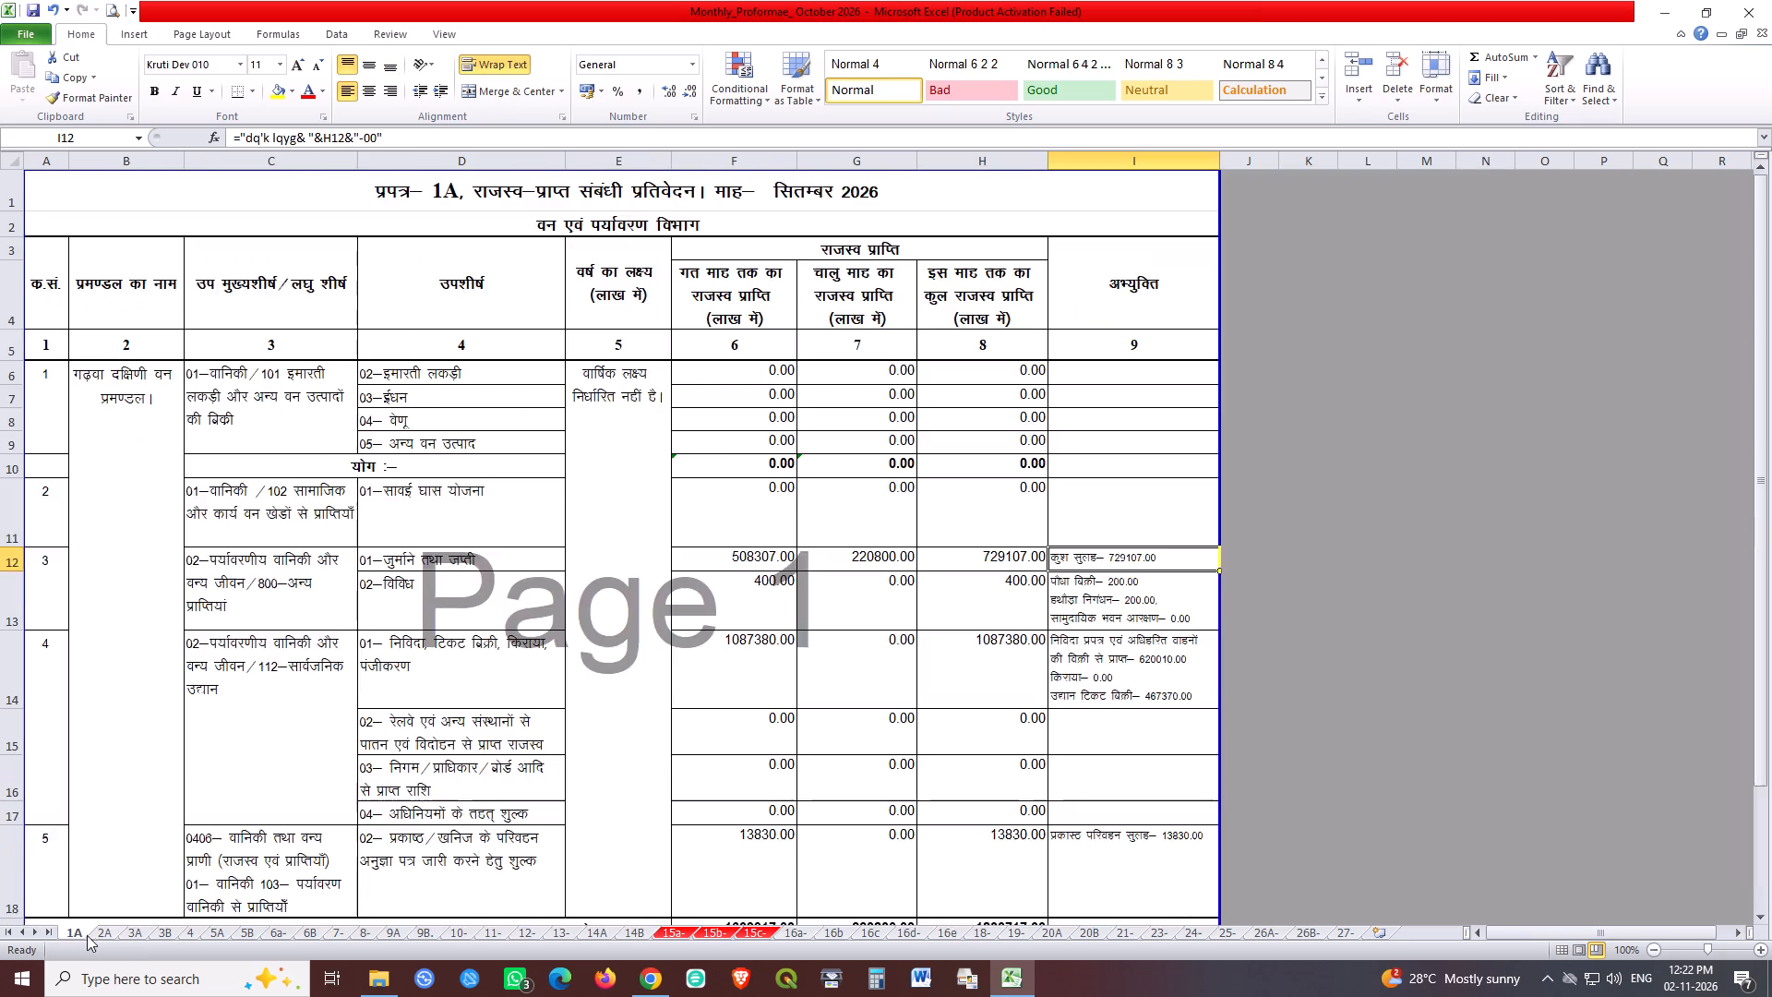
click(129, 935)
click(196, 935)
click(223, 933)
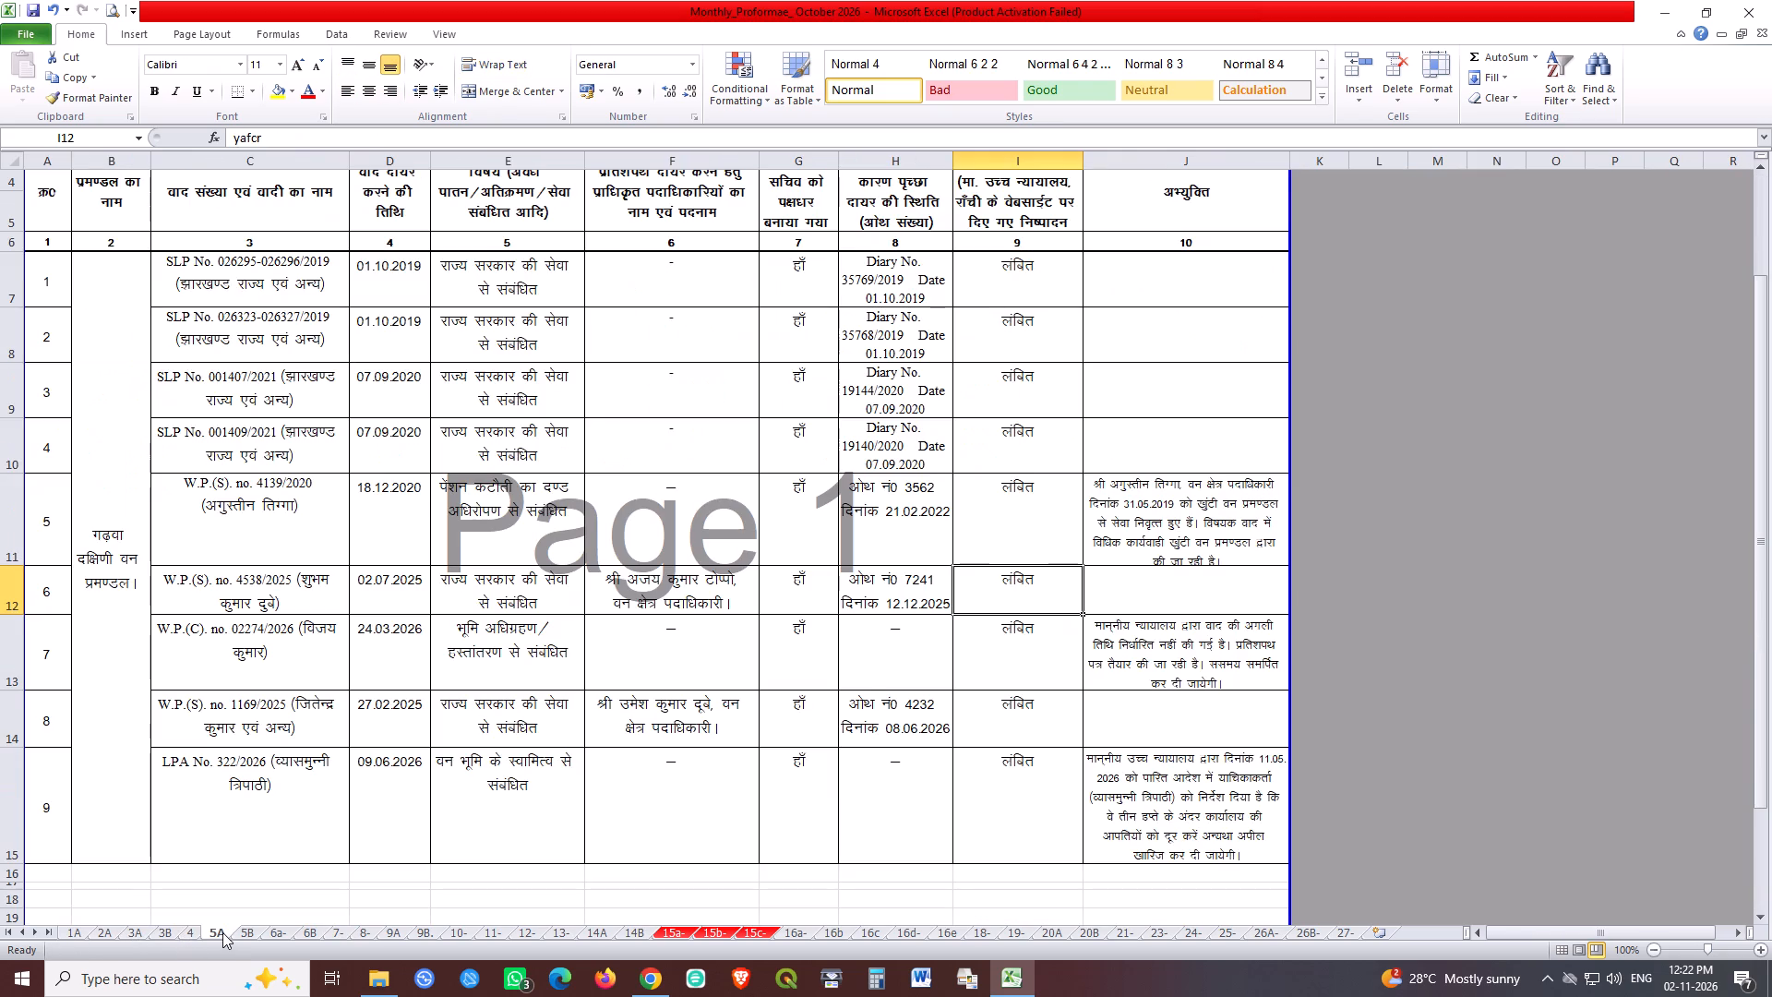
scroll(579, 655, up, 6)
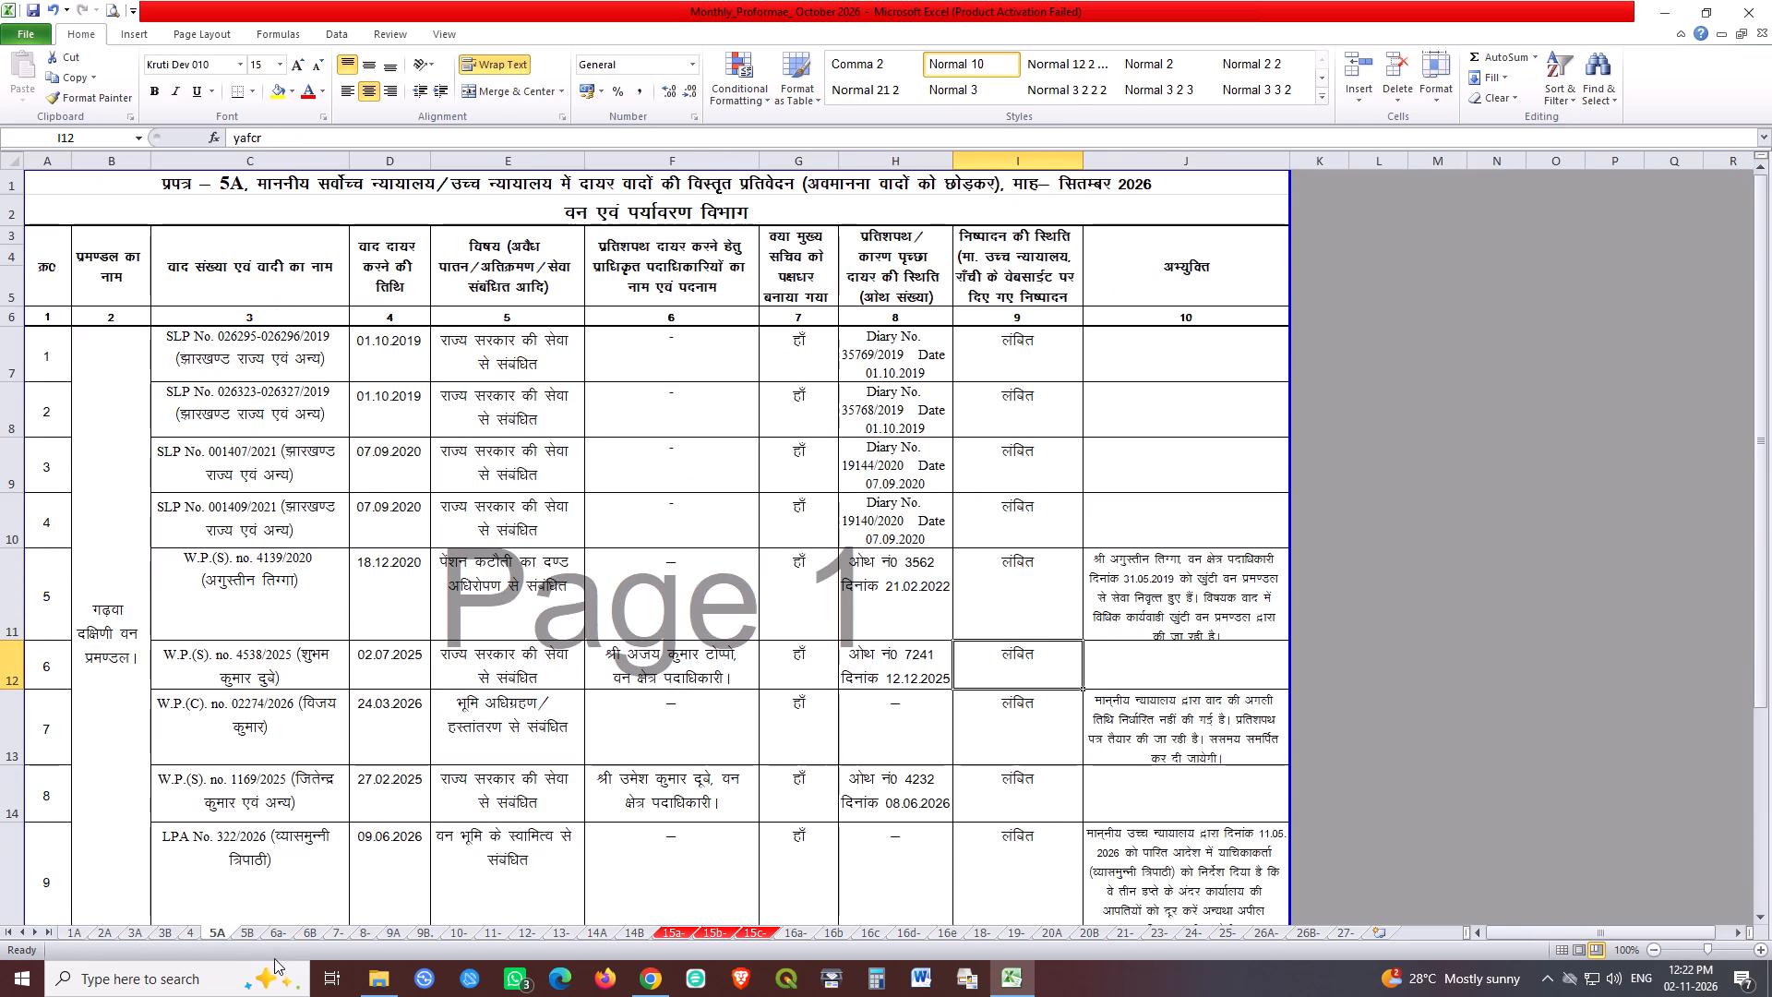
click(249, 931)
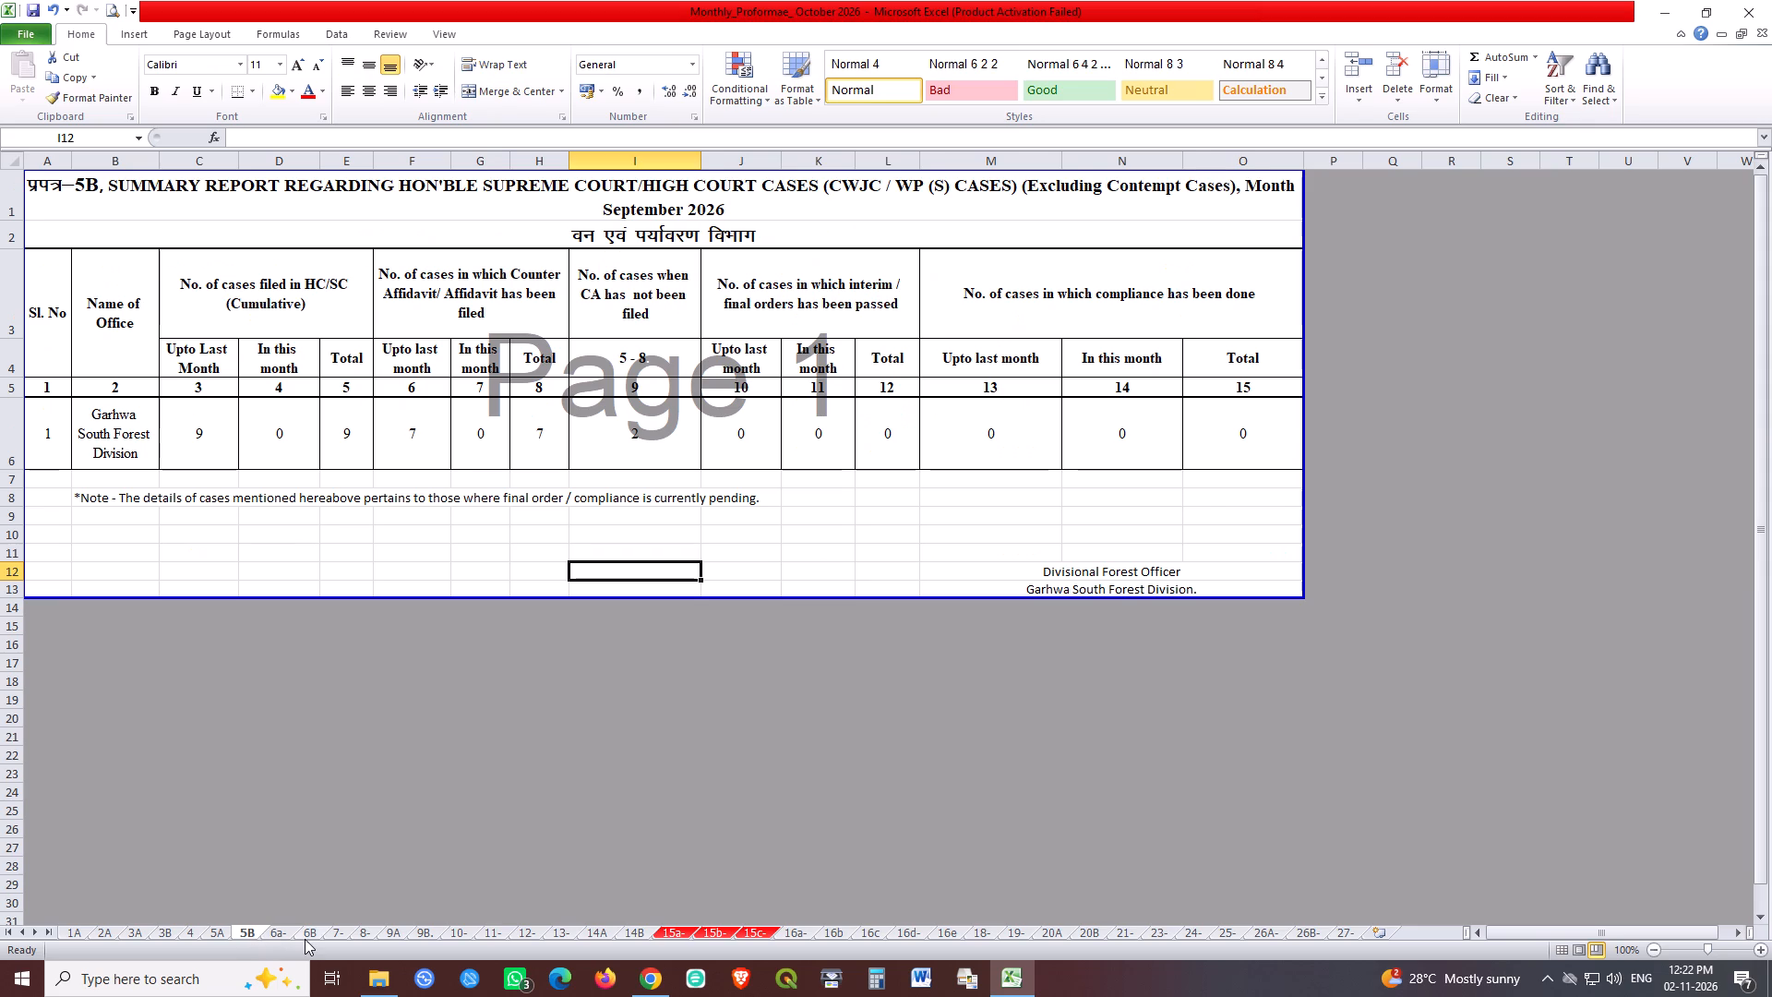
click(305, 939)
click(289, 936)
click(292, 935)
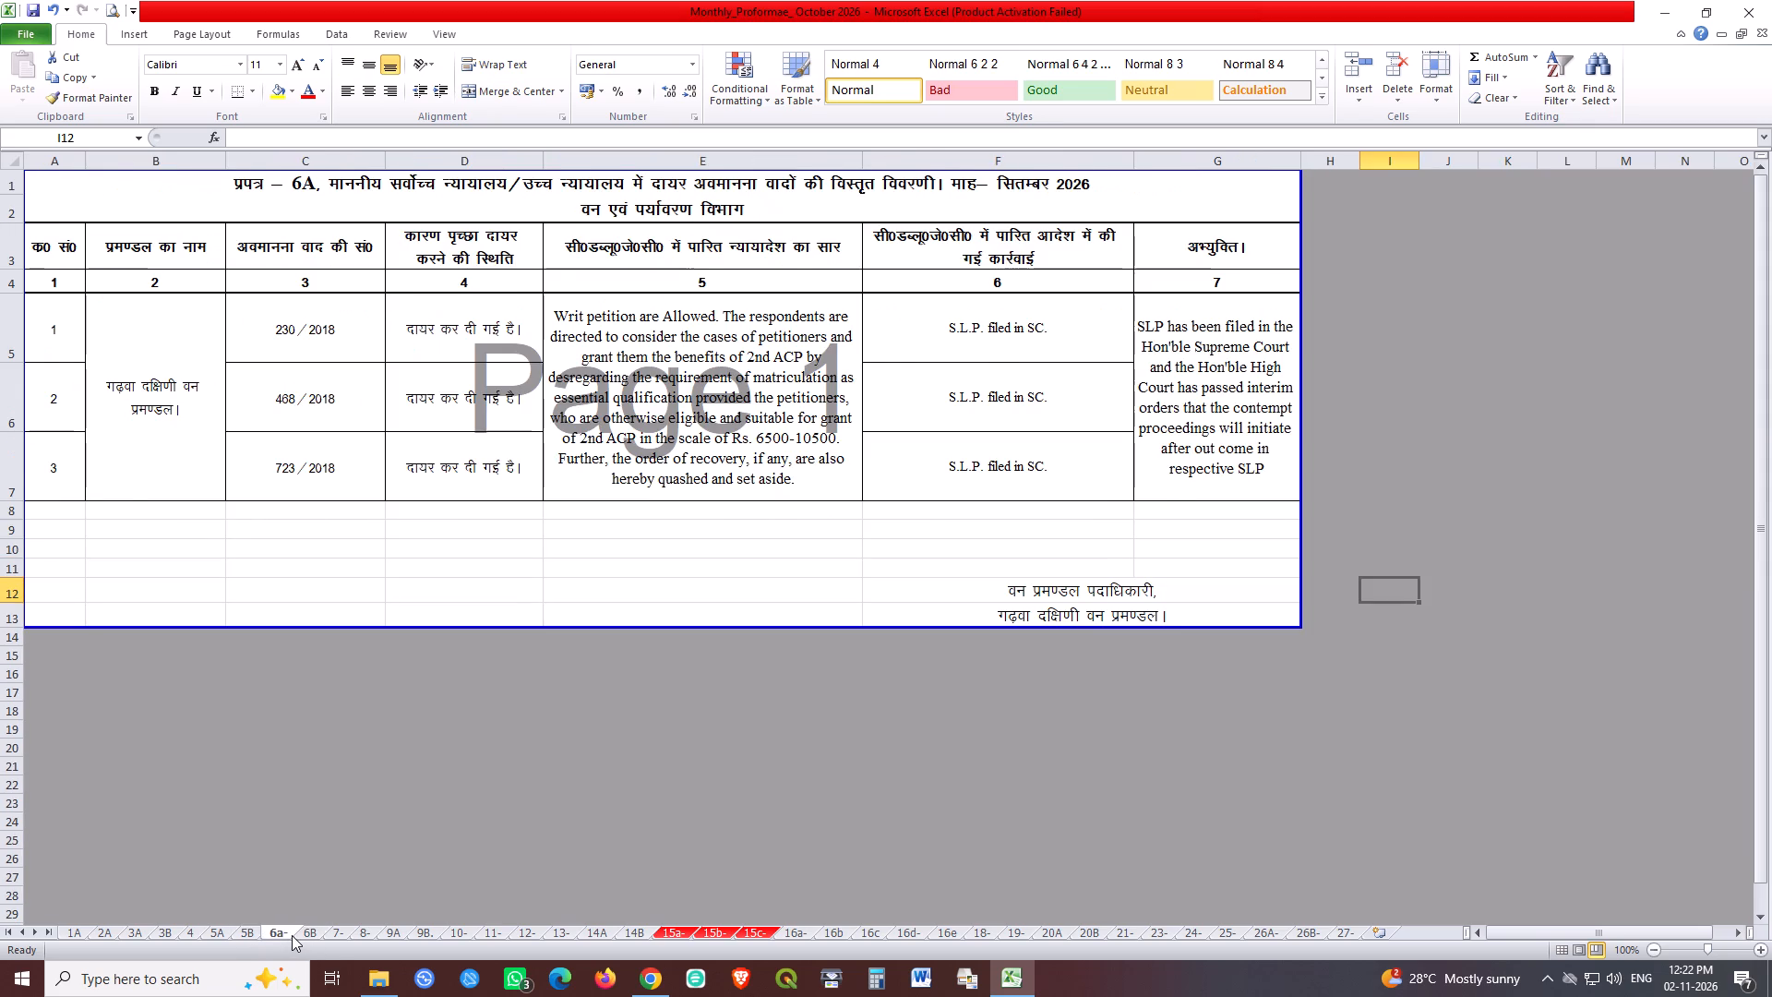
Look through the titles and figures of the sheets from 7 to 14B.
click(334, 935)
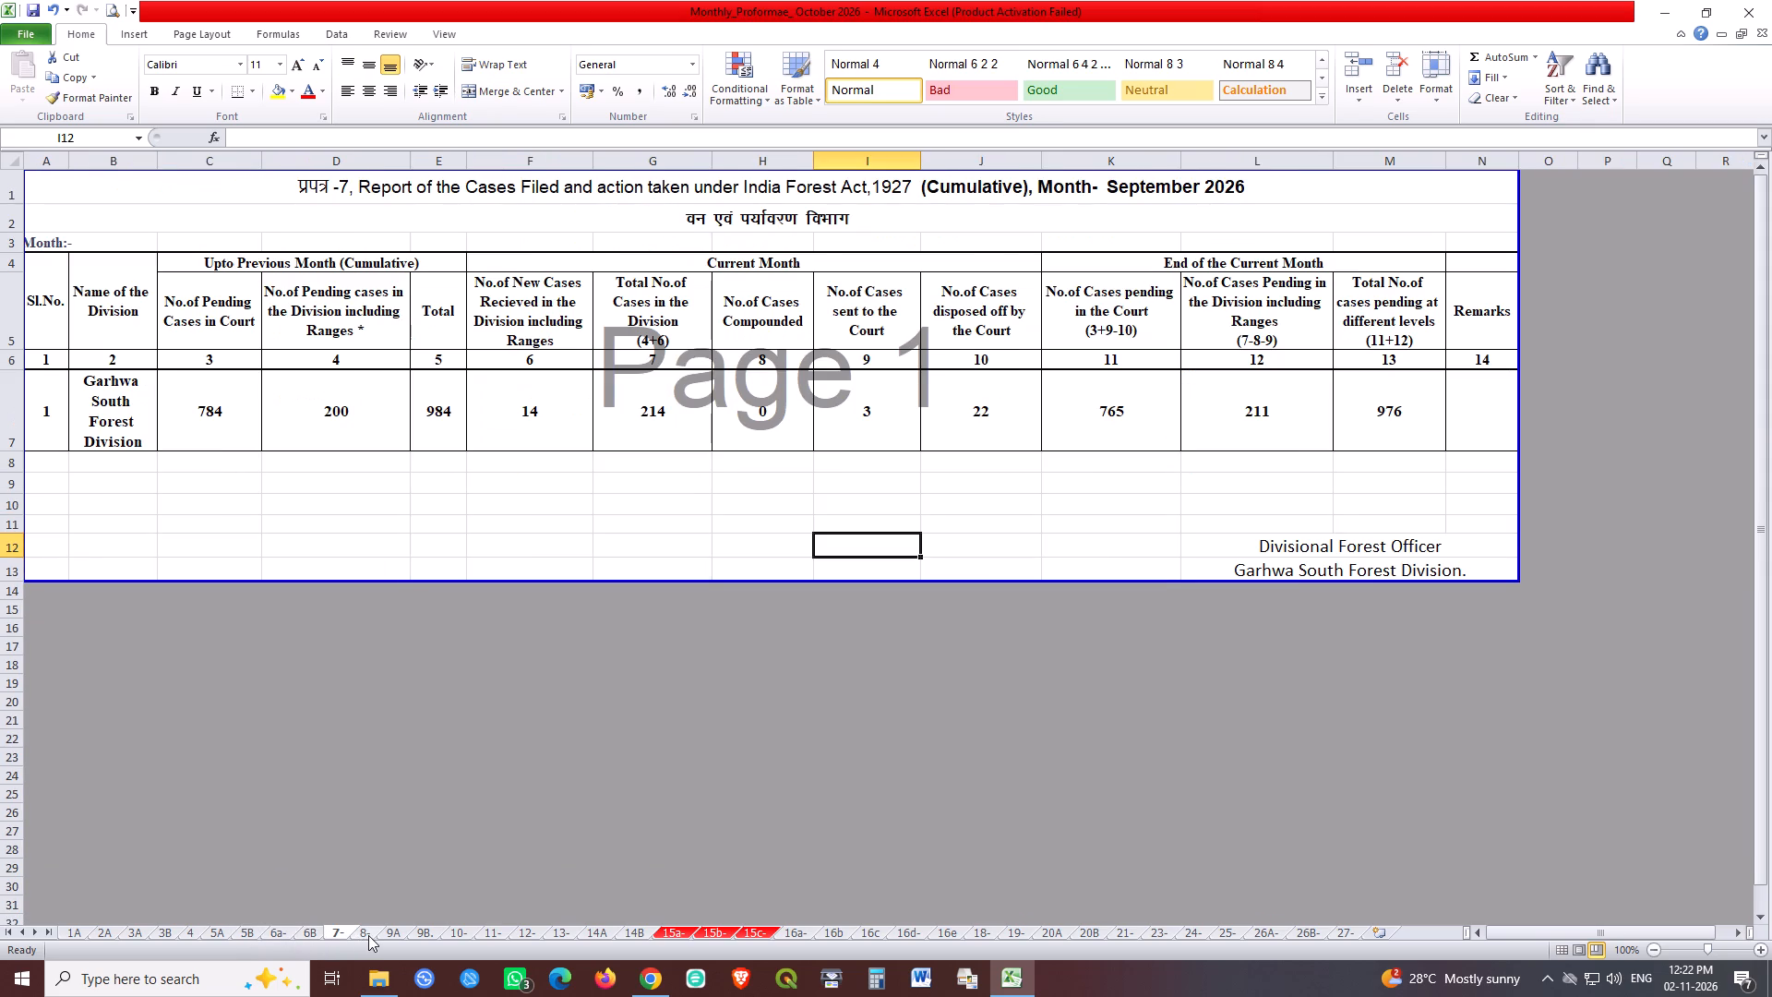
click(372, 932)
click(383, 931)
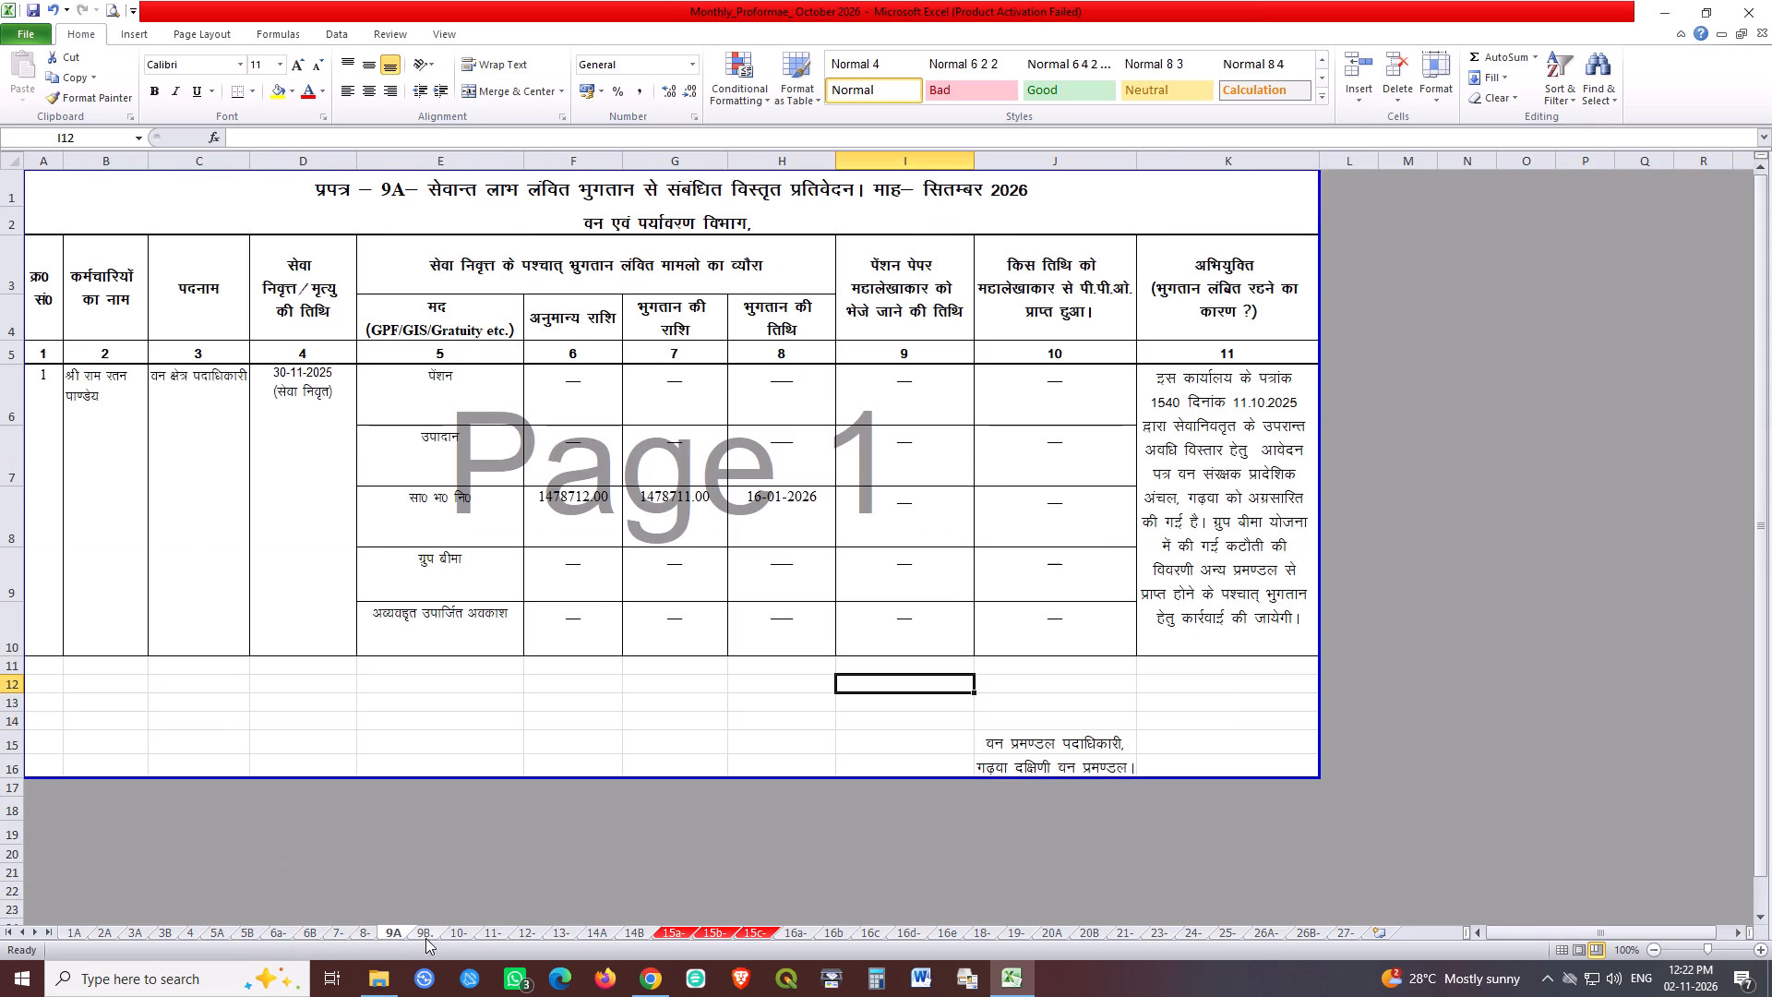
click(432, 938)
click(450, 936)
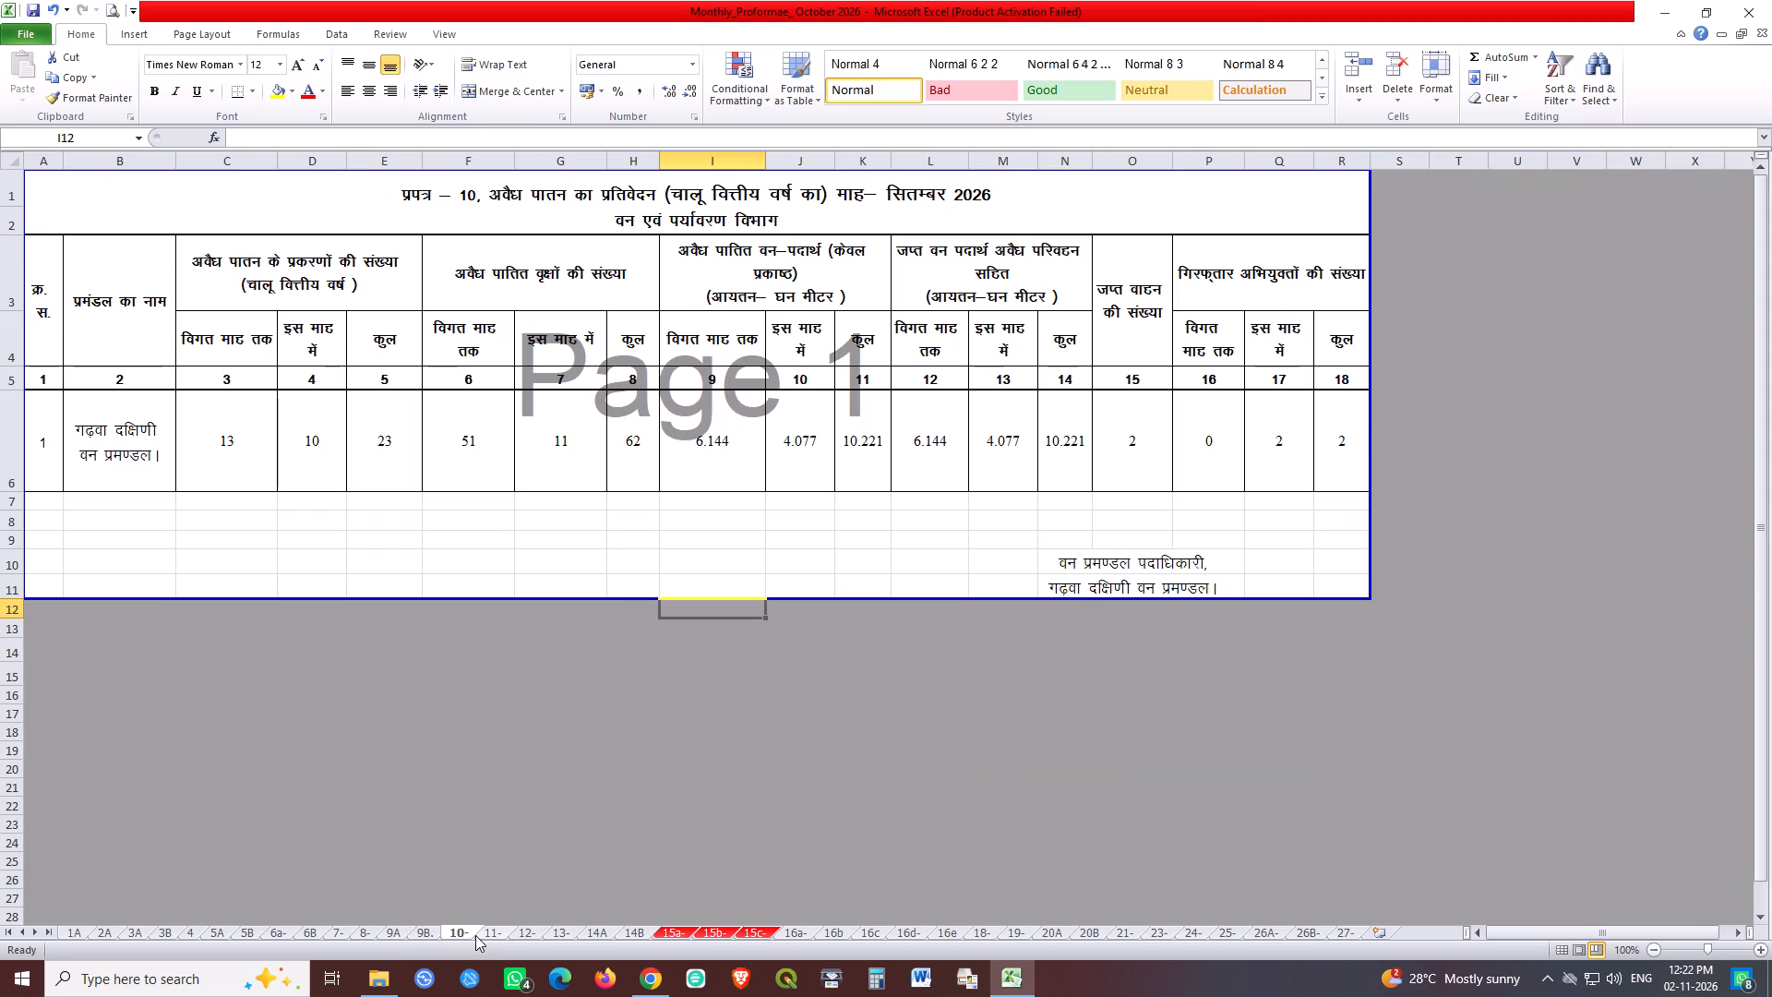
click(486, 935)
click(527, 933)
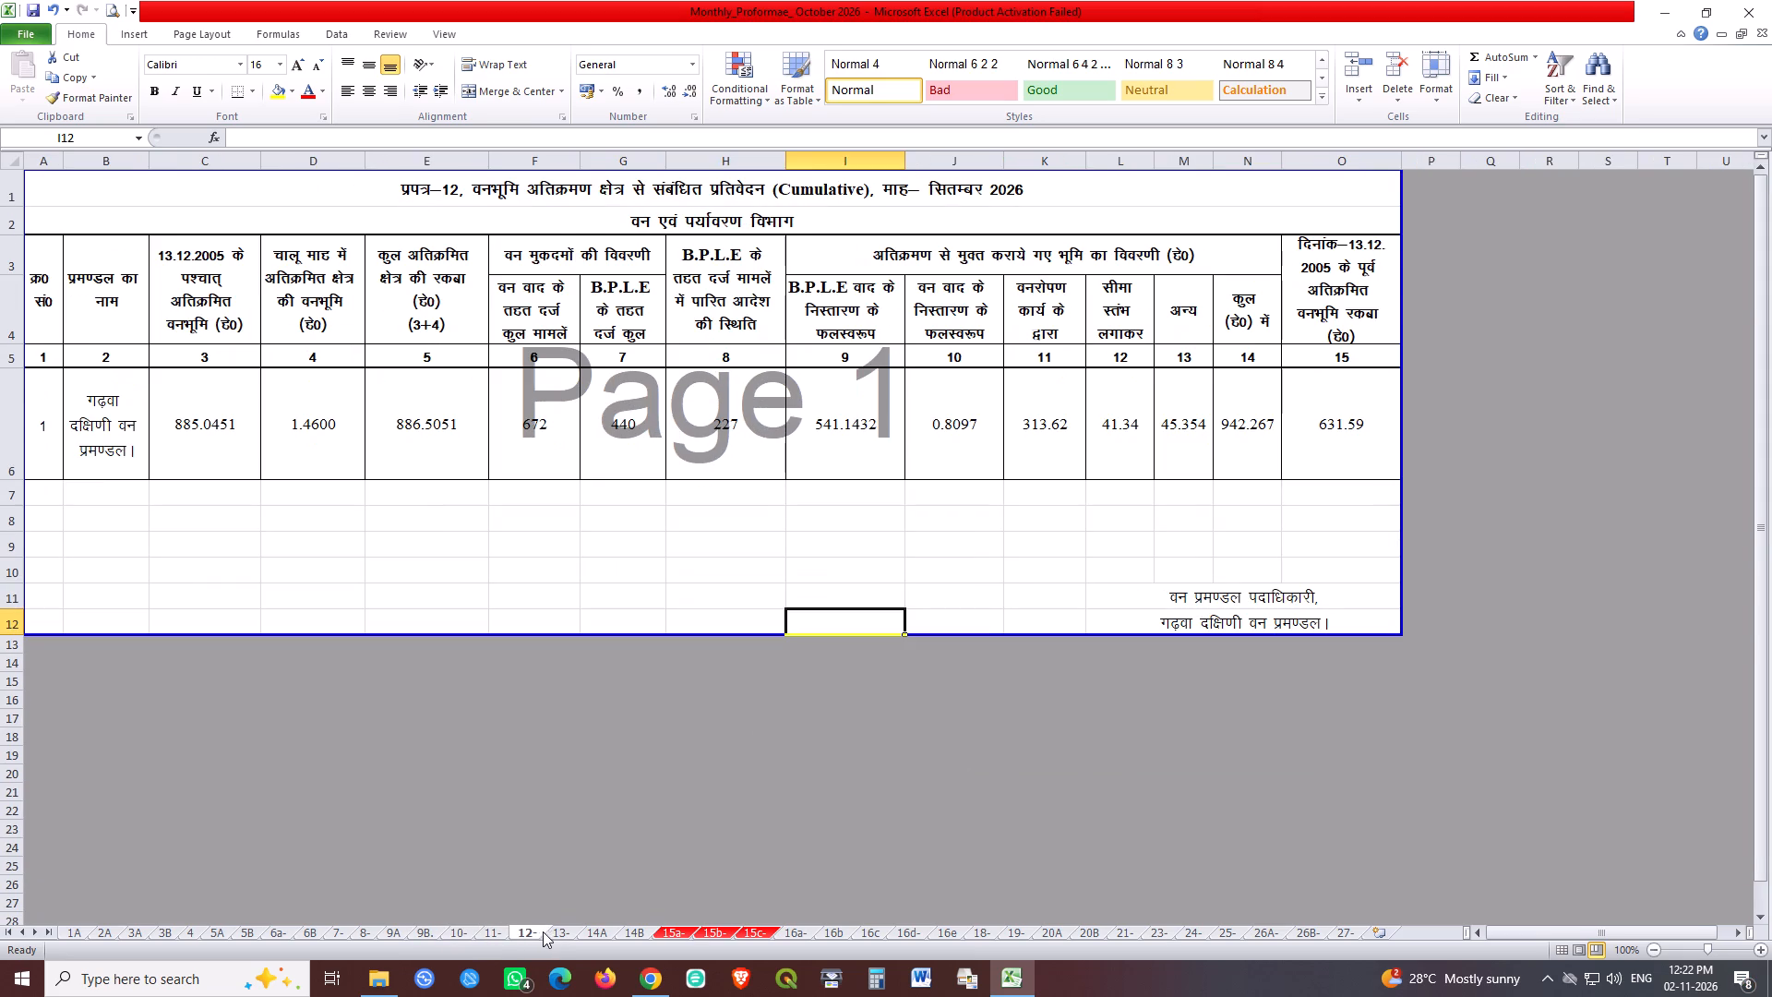
click(551, 933)
click(597, 933)
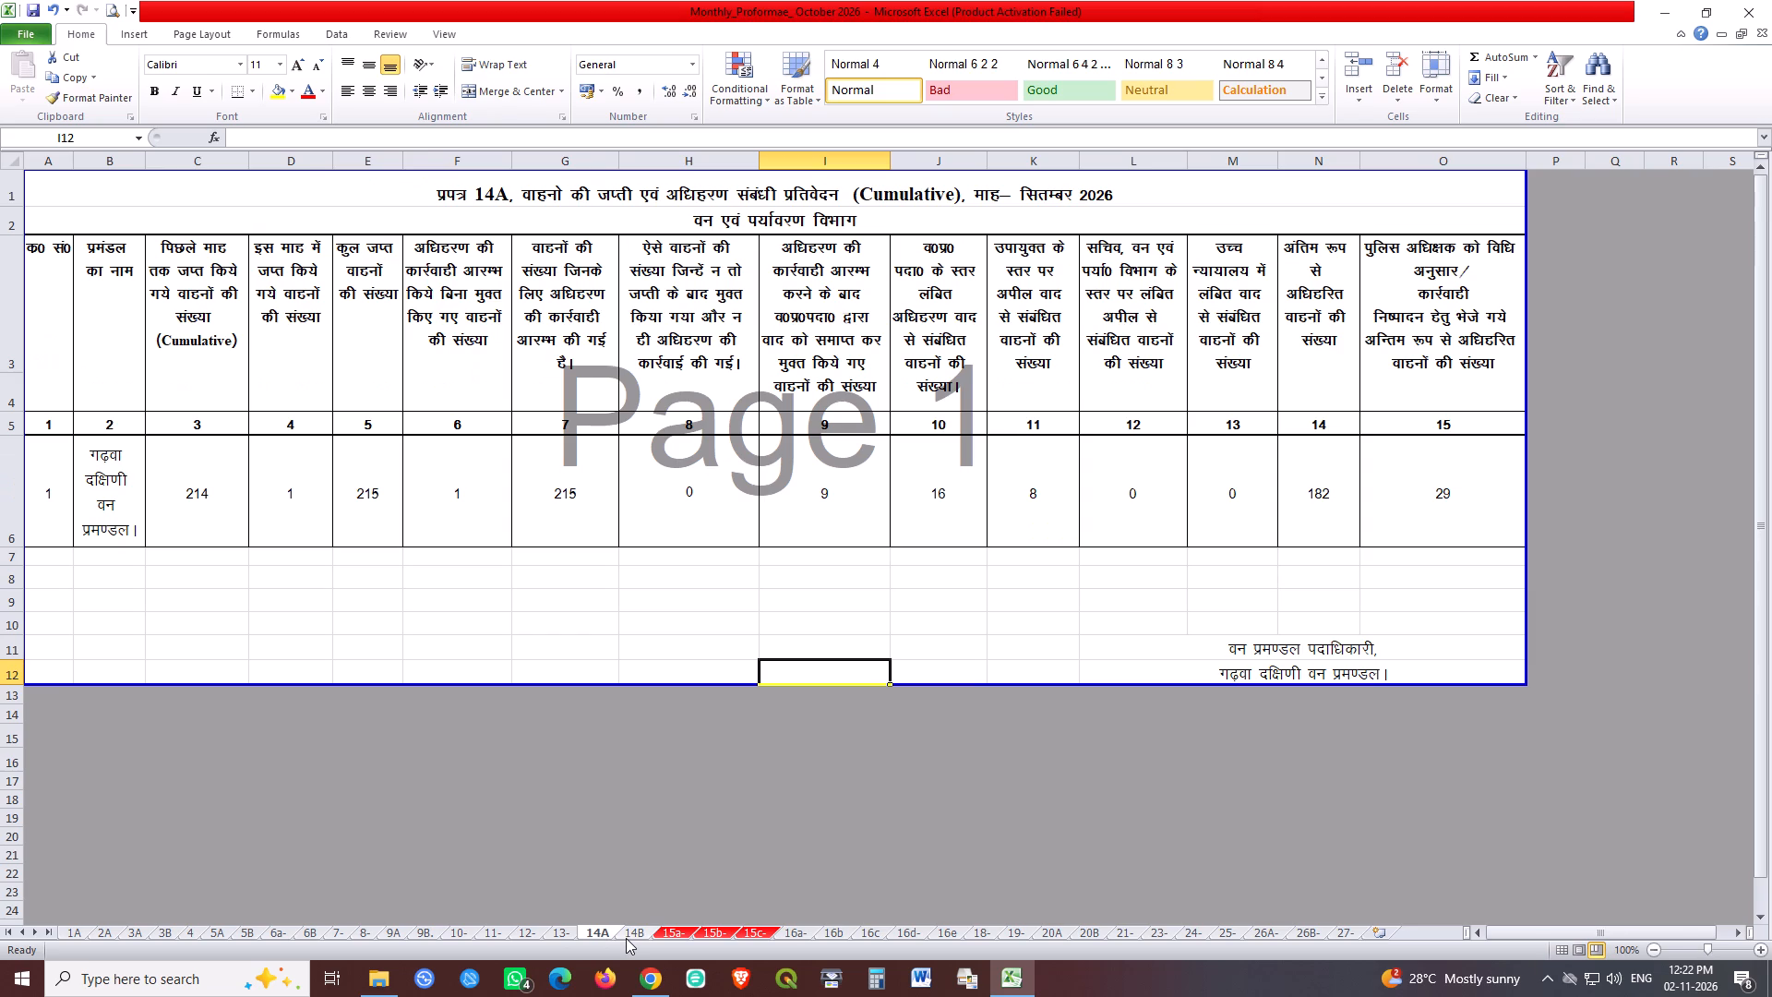
click(626, 938)
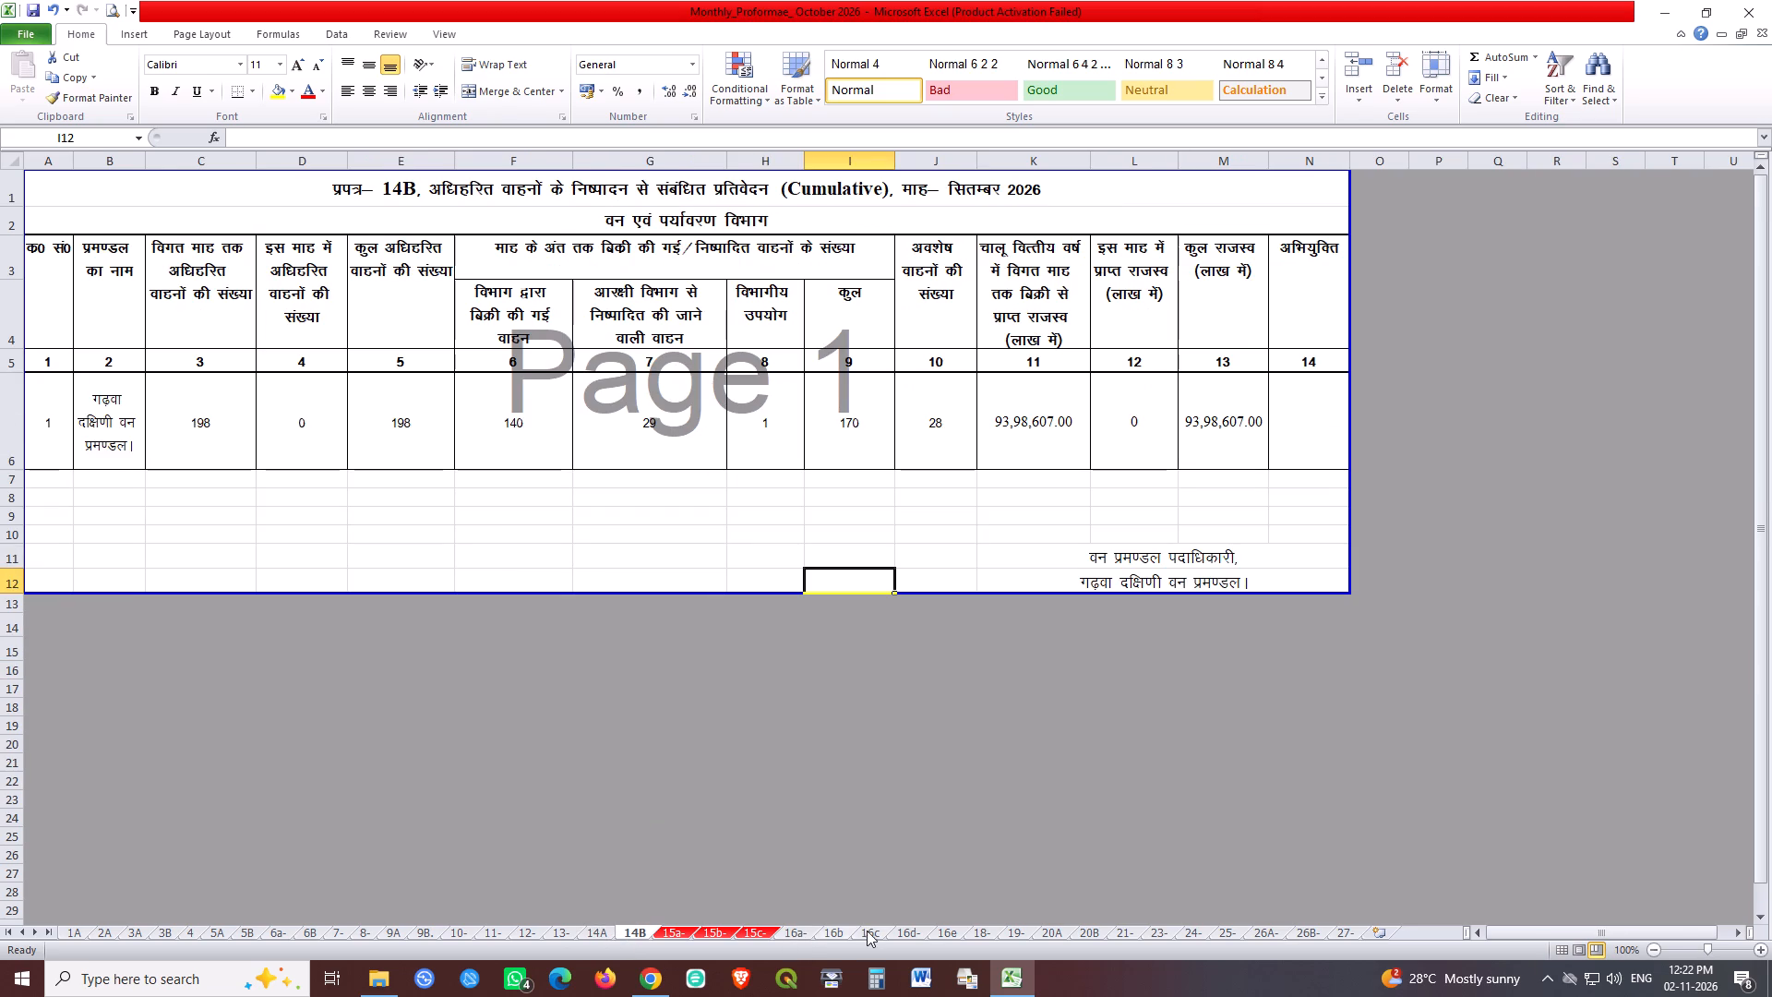
Change the month in sheet 18's title to October and save the workbook.
click(976, 933)
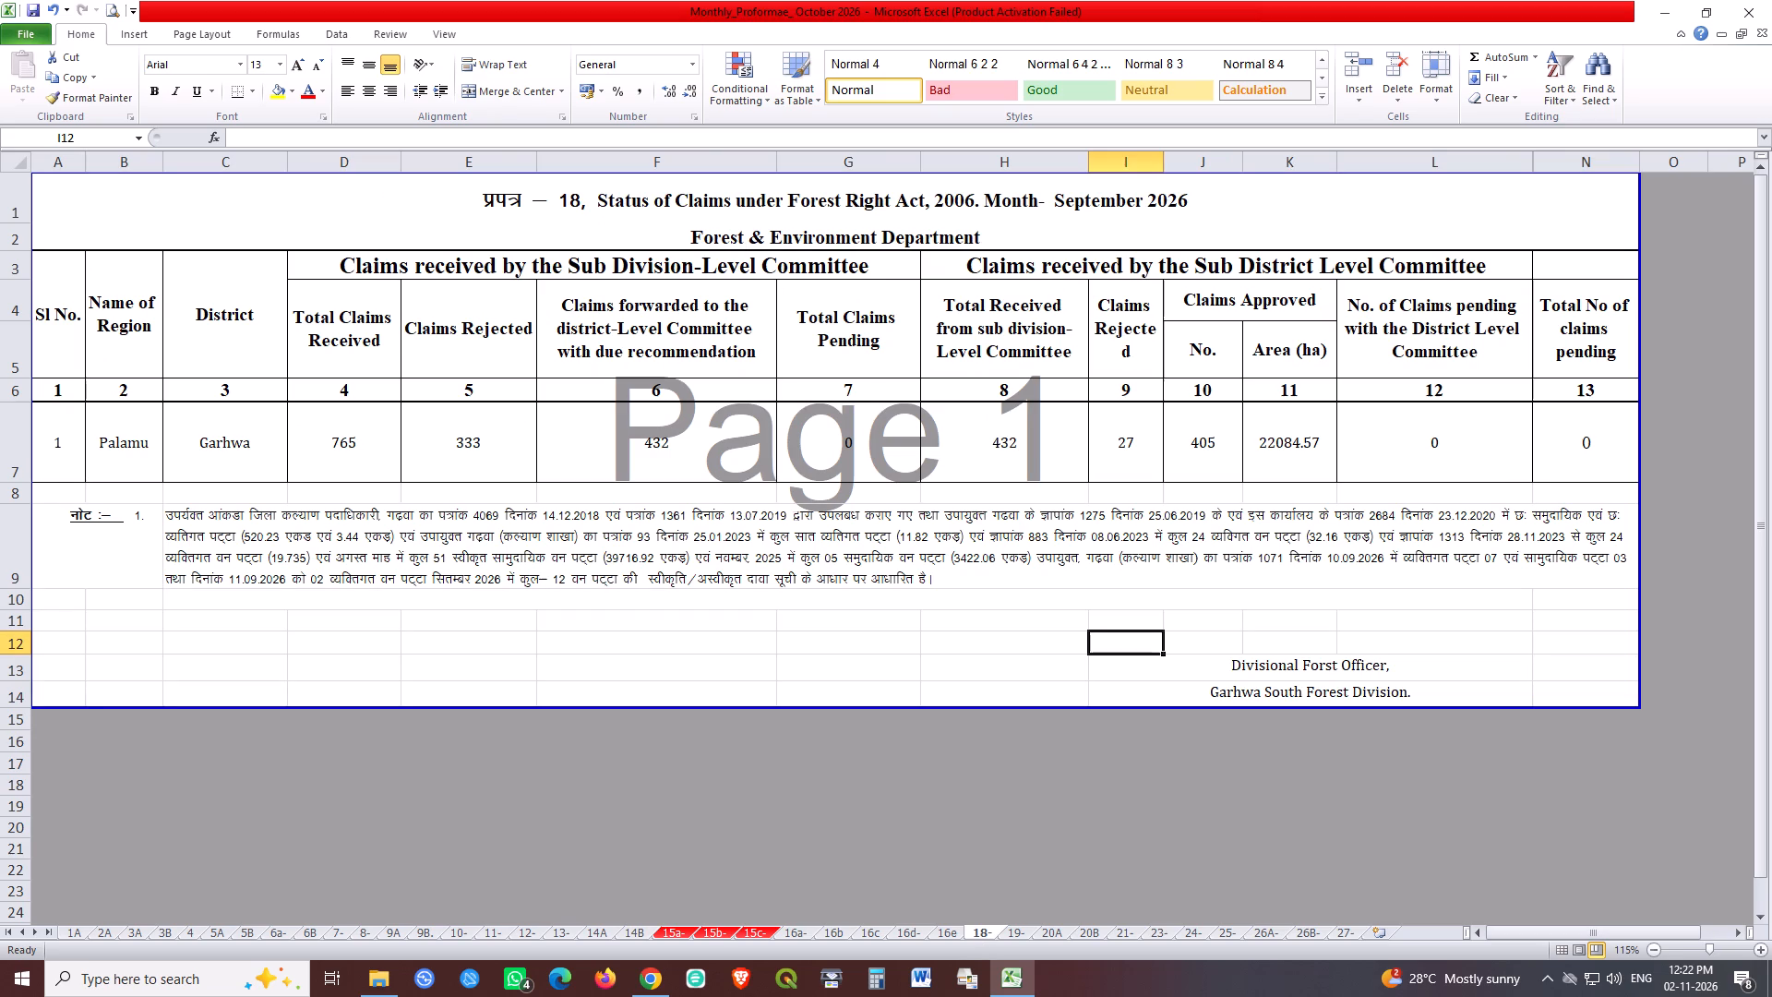
double_click(1051, 198)
key(Right)
key(ctrl+shift+Right)
key(shift+Left)
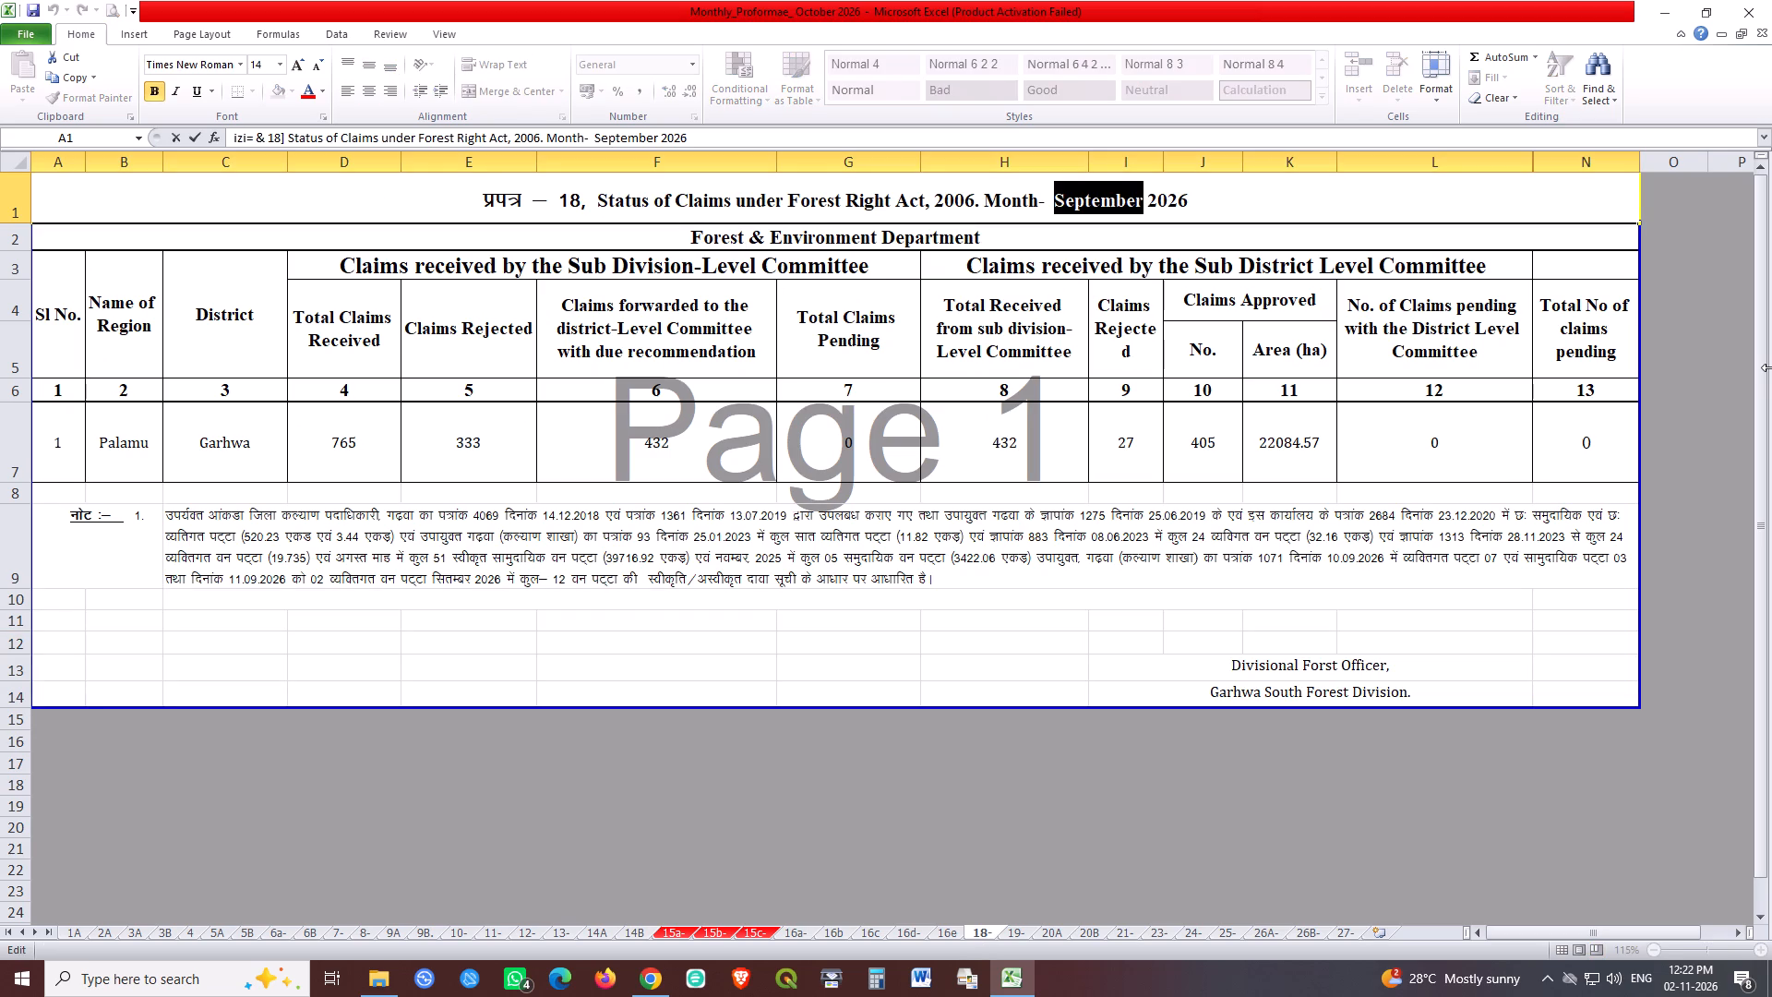
text(October)
key(Return)
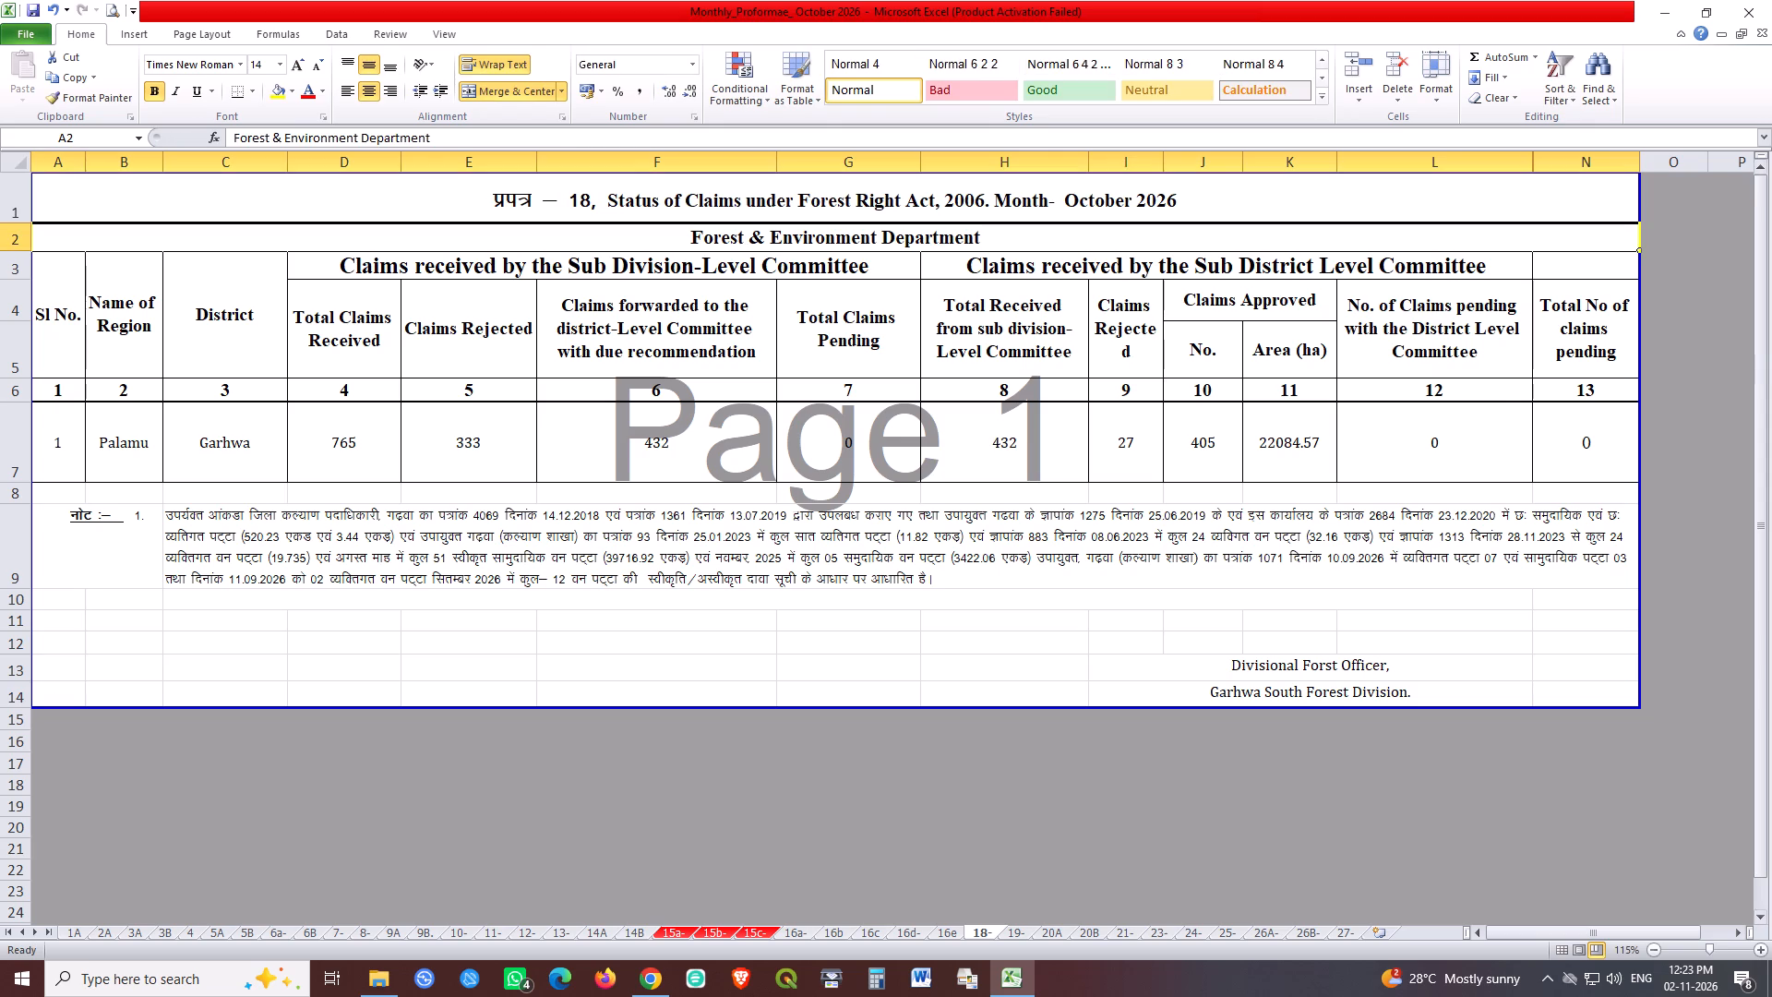
key(ctrl+s)
key(ctrl+s)
Print two one-sided copies of sheet 18 on A4 landscape.
key(ctrl+F2)
scroll(1048, 445, down, 6)
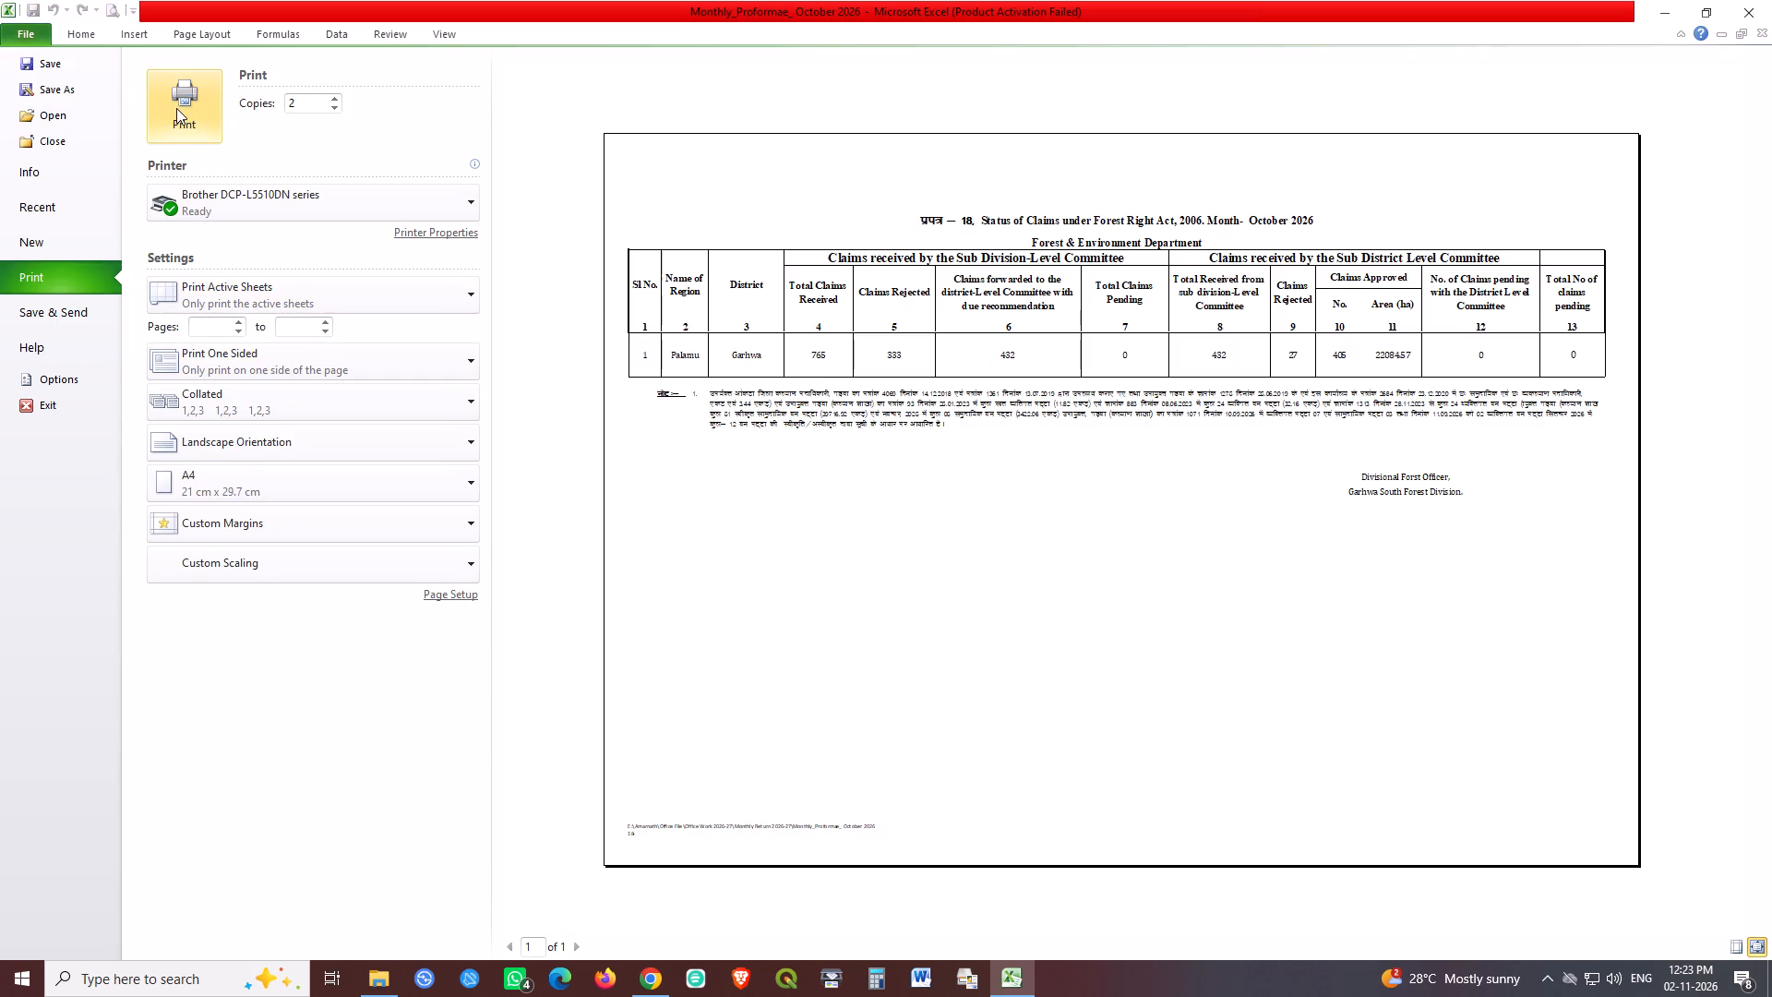
click(176, 108)
Colour sheet 18's tab standard red.
right_click(985, 927)
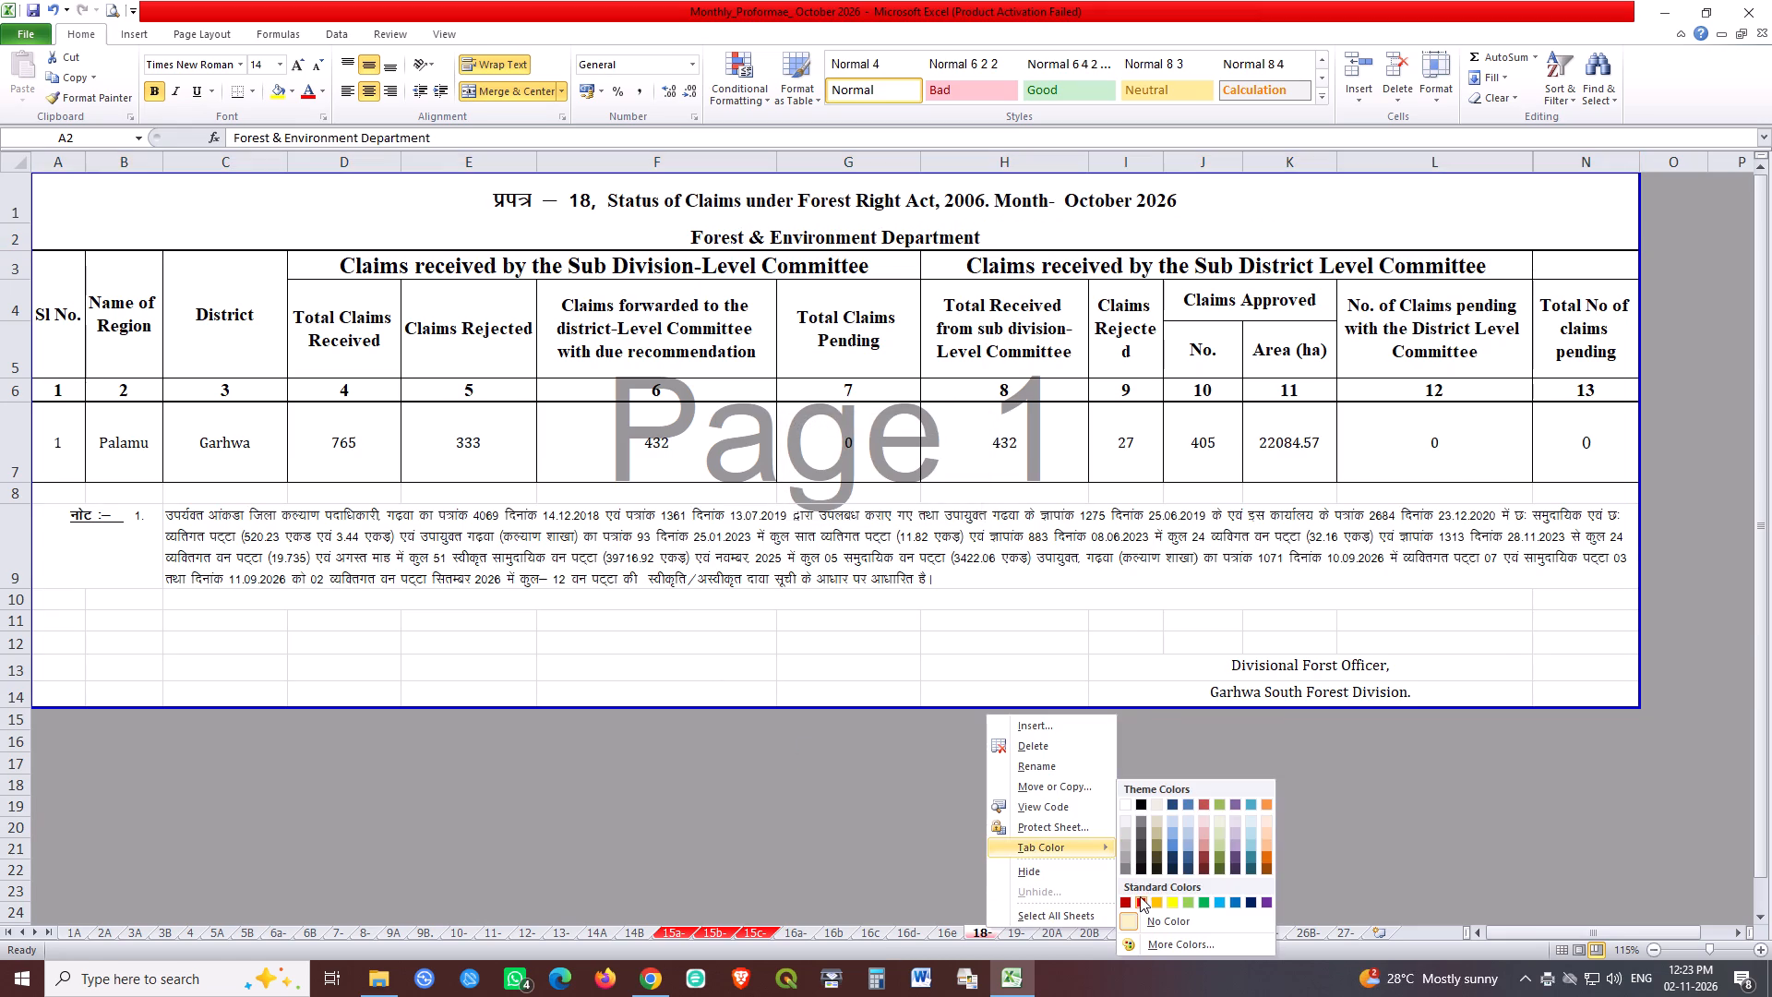
click(1140, 896)
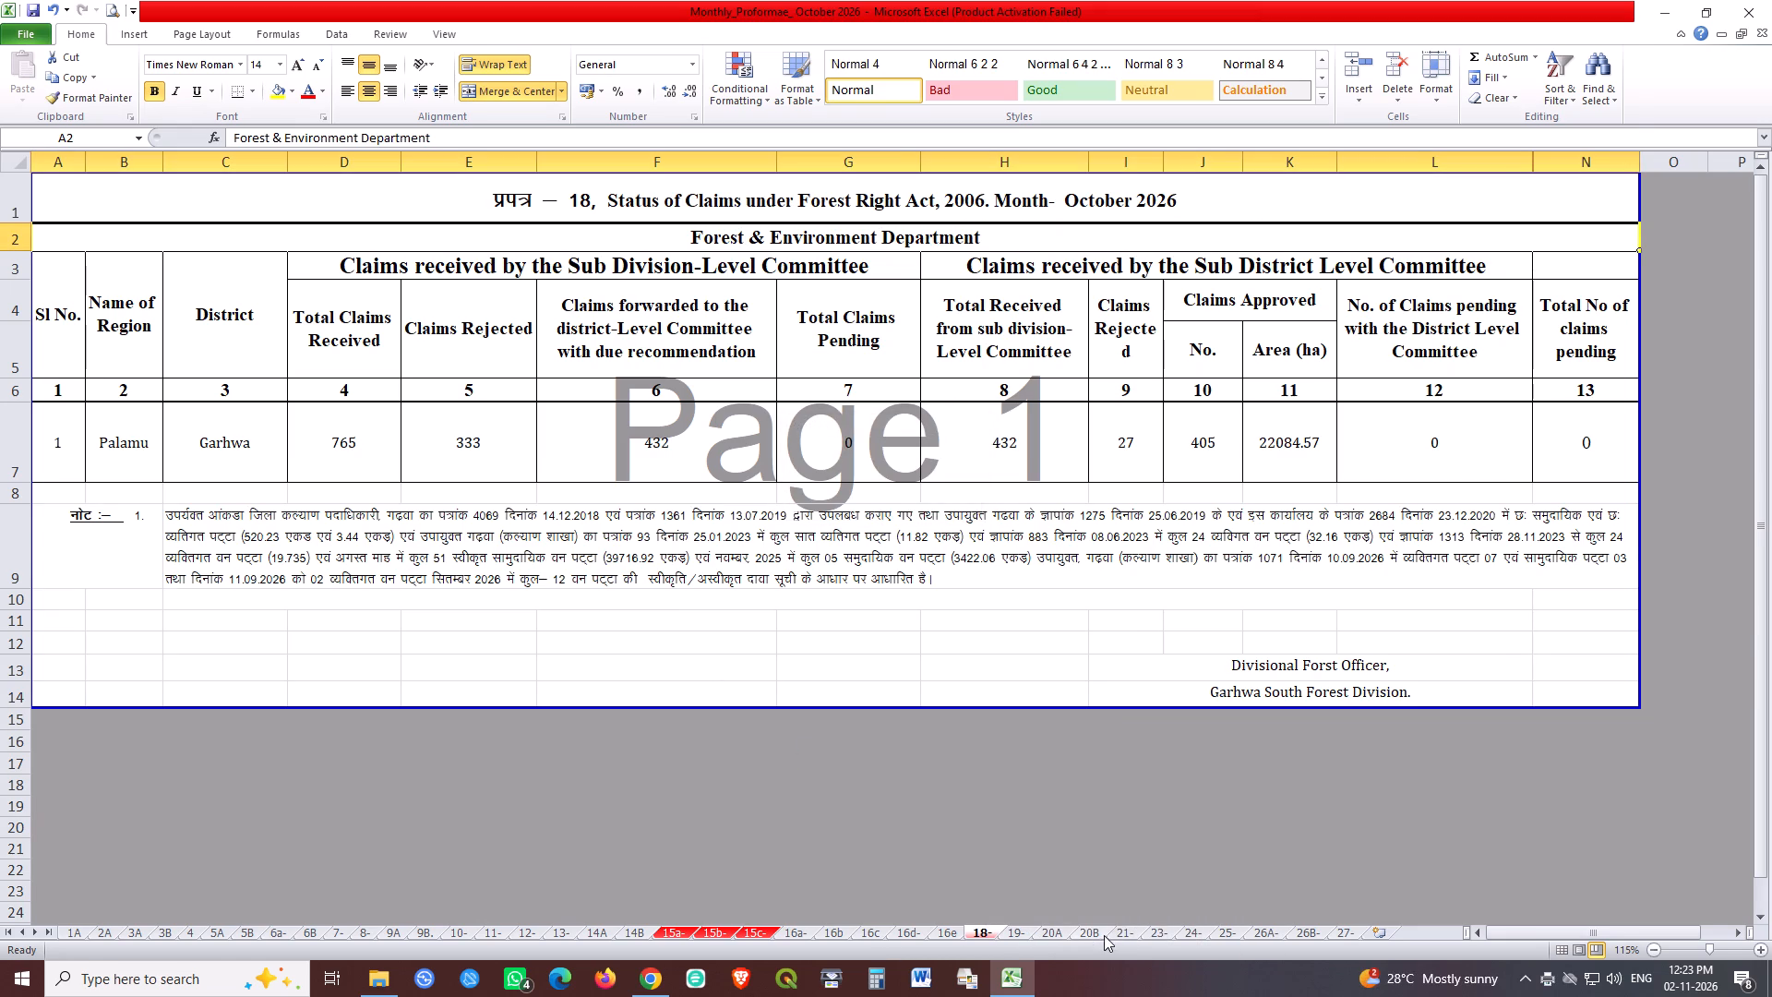
Look through the titles and entries of the sheets from 21 to 25.
click(1123, 935)
click(1148, 931)
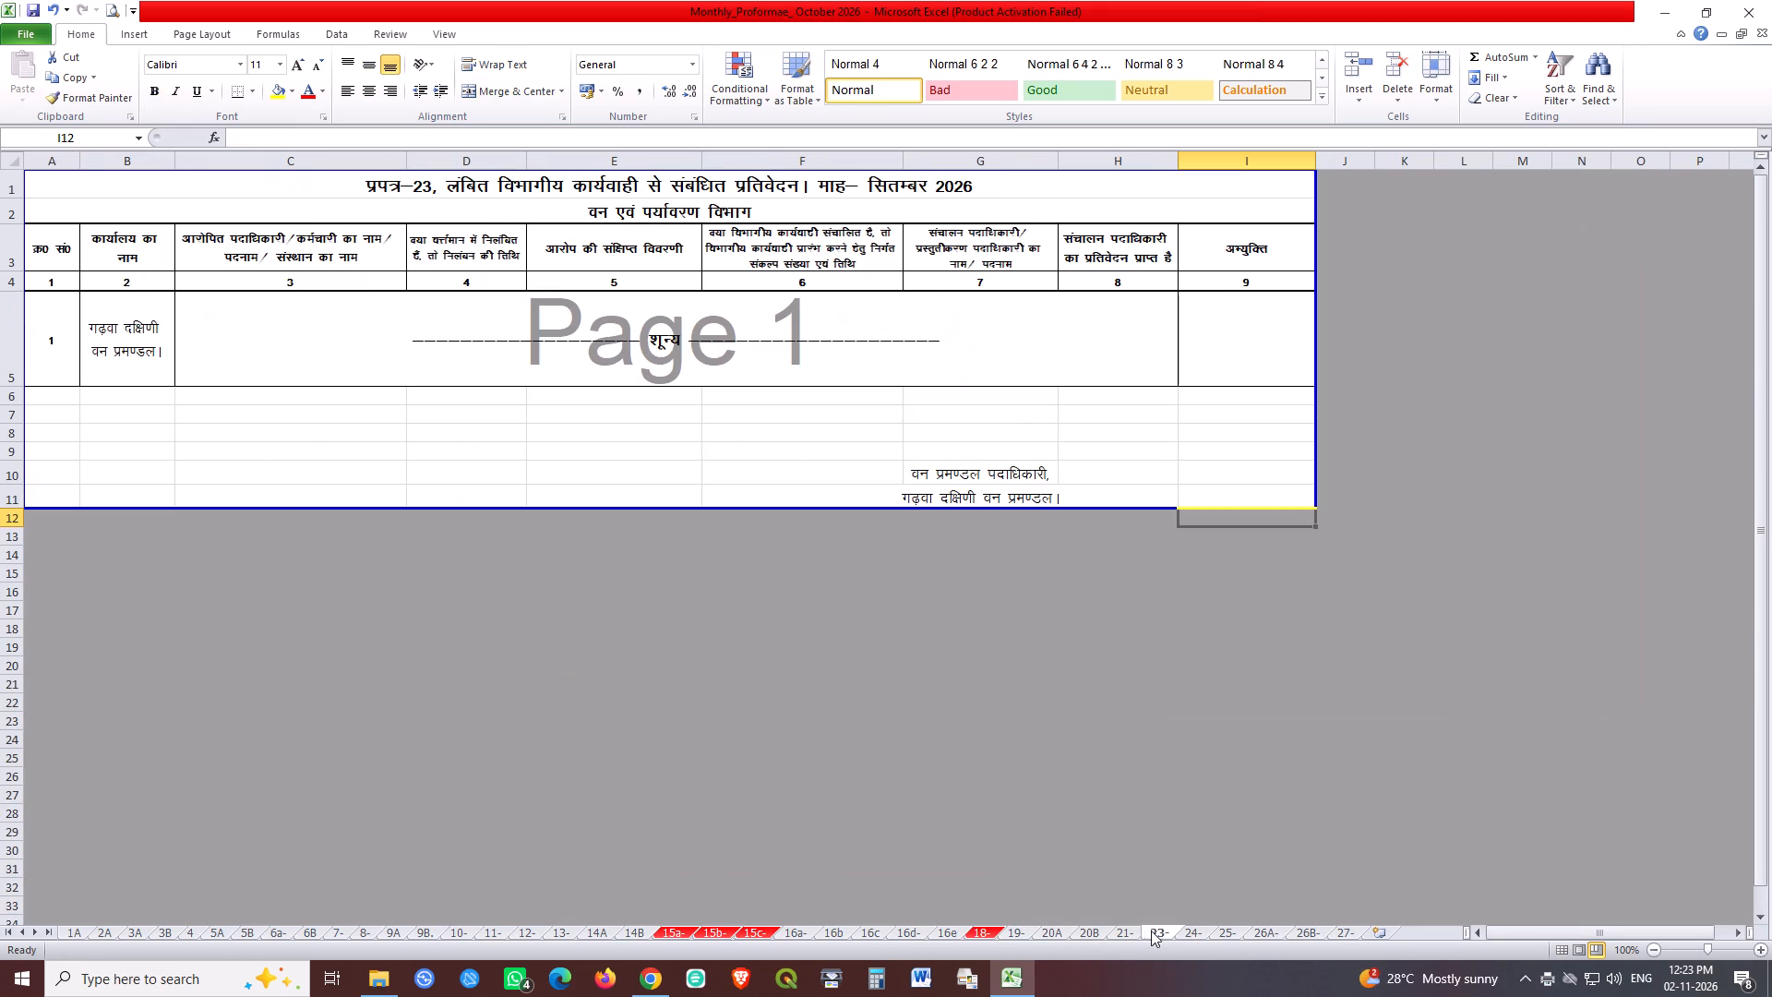
click(1199, 934)
scroll(892, 552, up, 2)
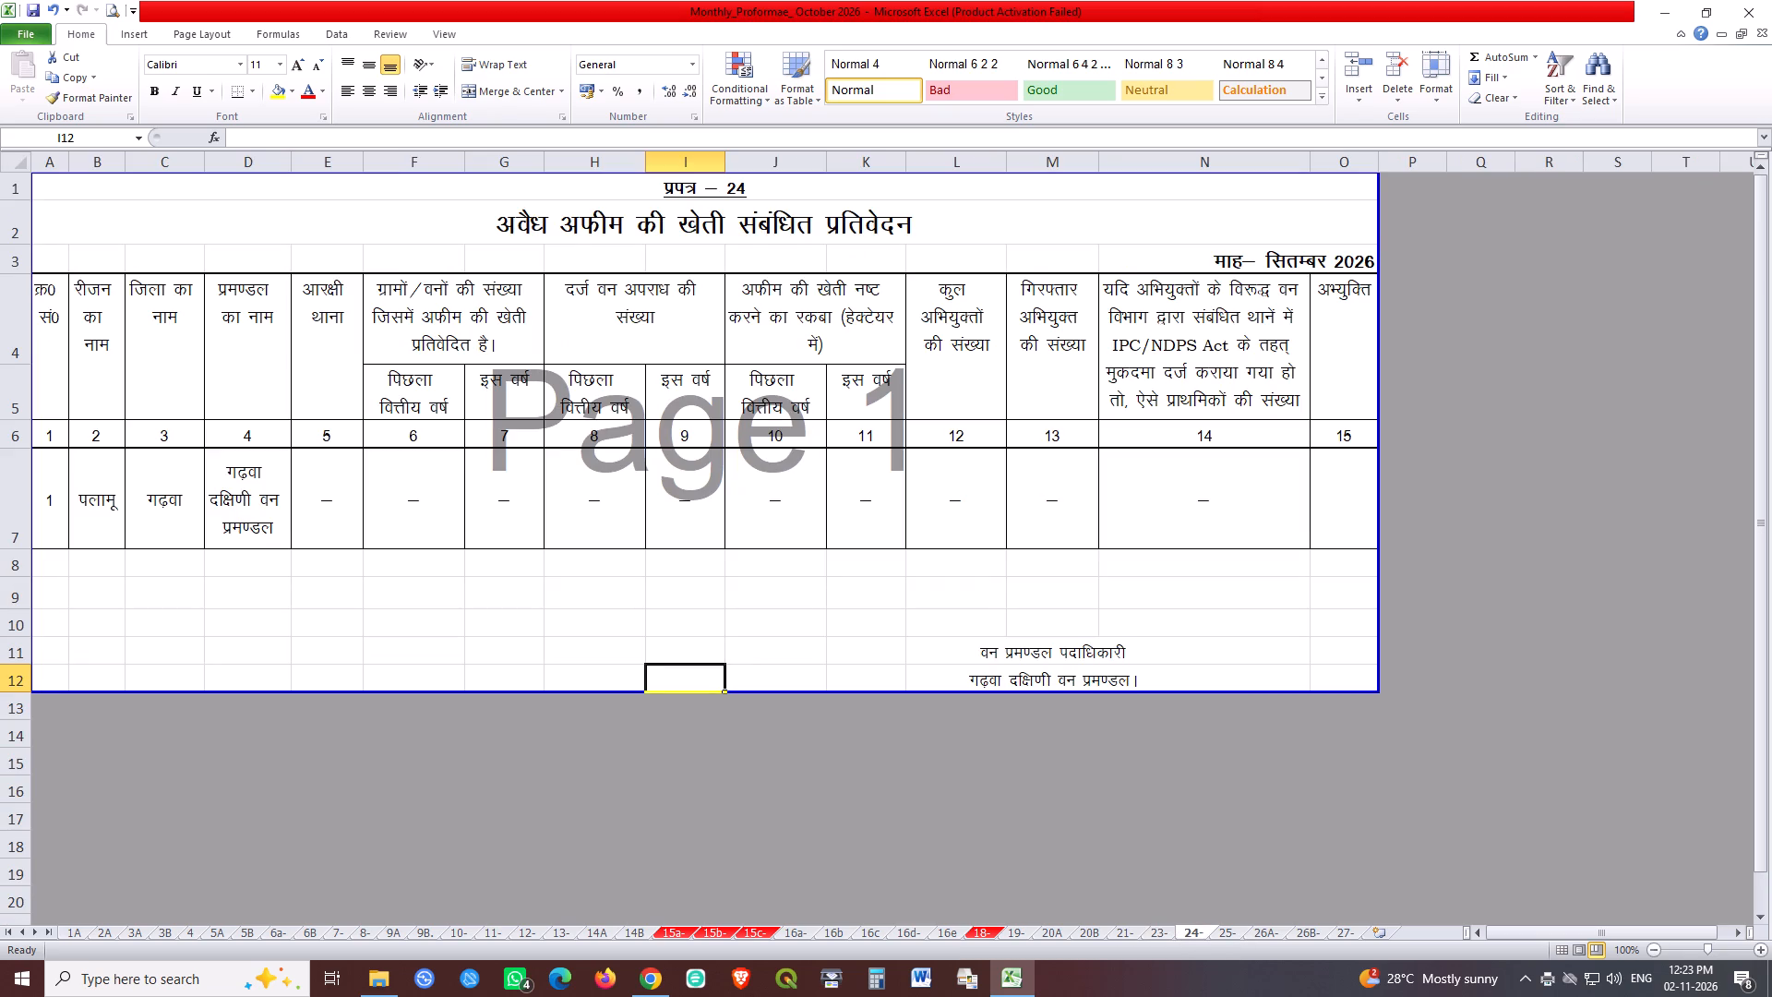
click(1230, 931)
click(822, 562)
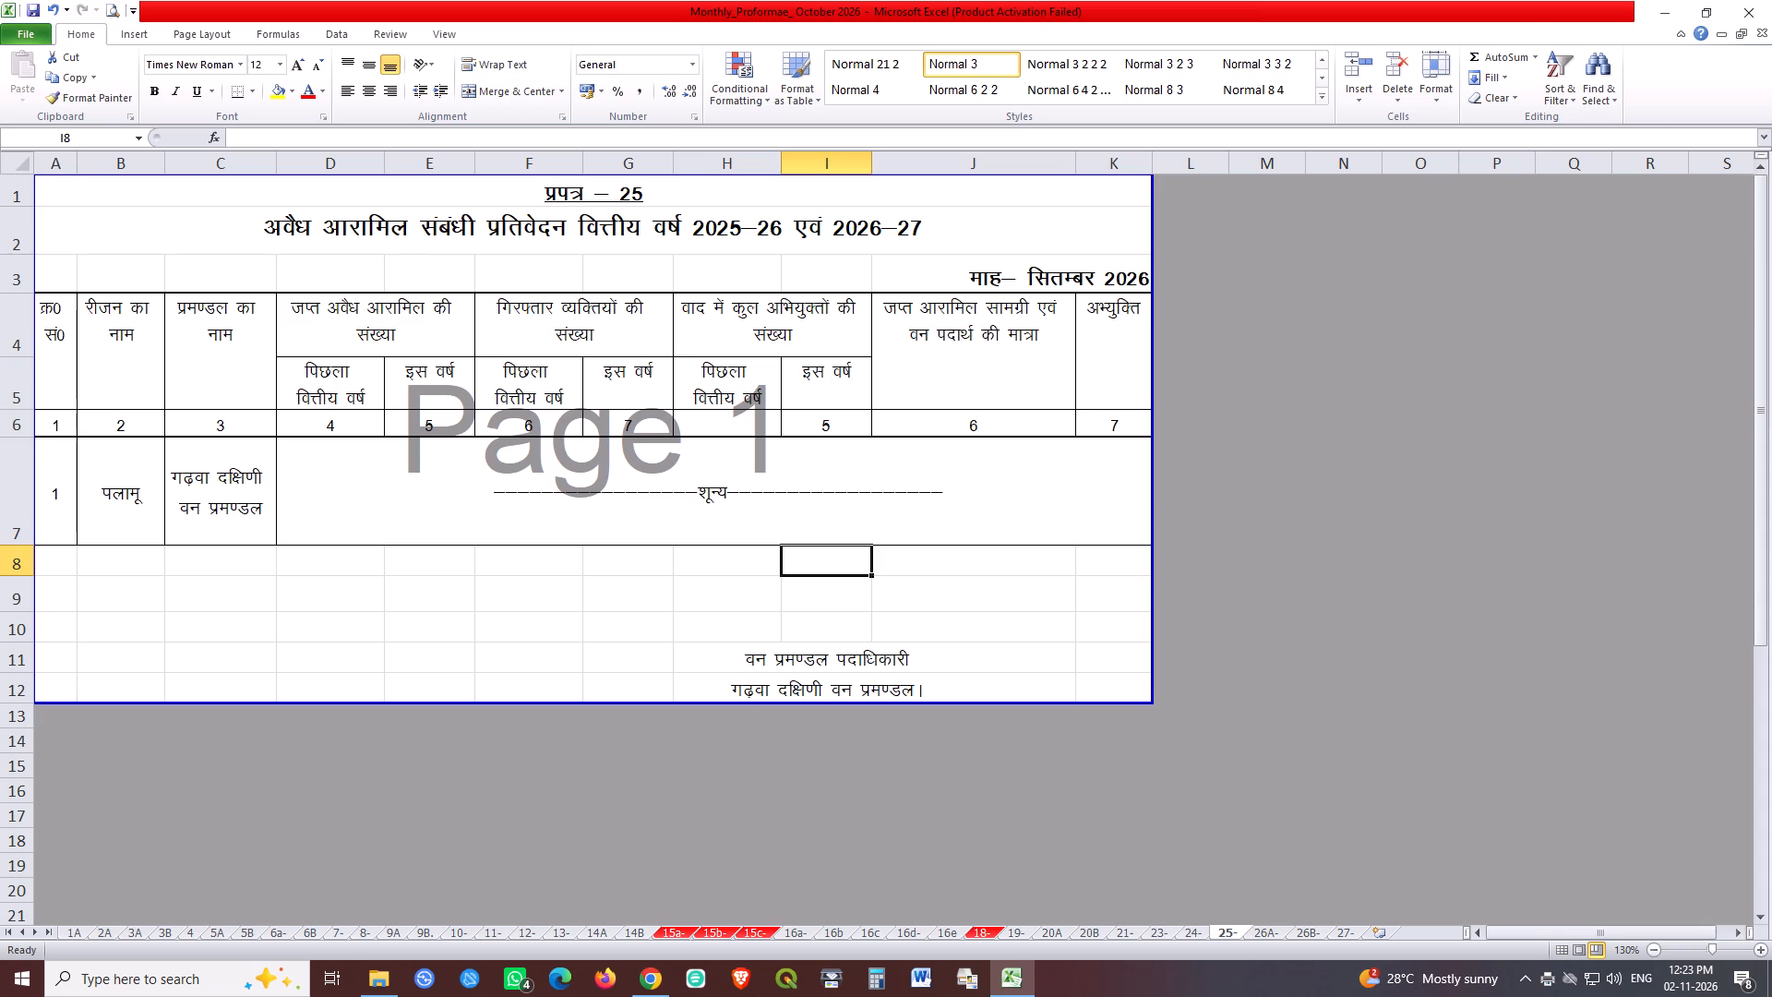
Change the month on sheet 26A, the monthly forest fire report, to अक्टूबर and save the workbook.
click(1270, 932)
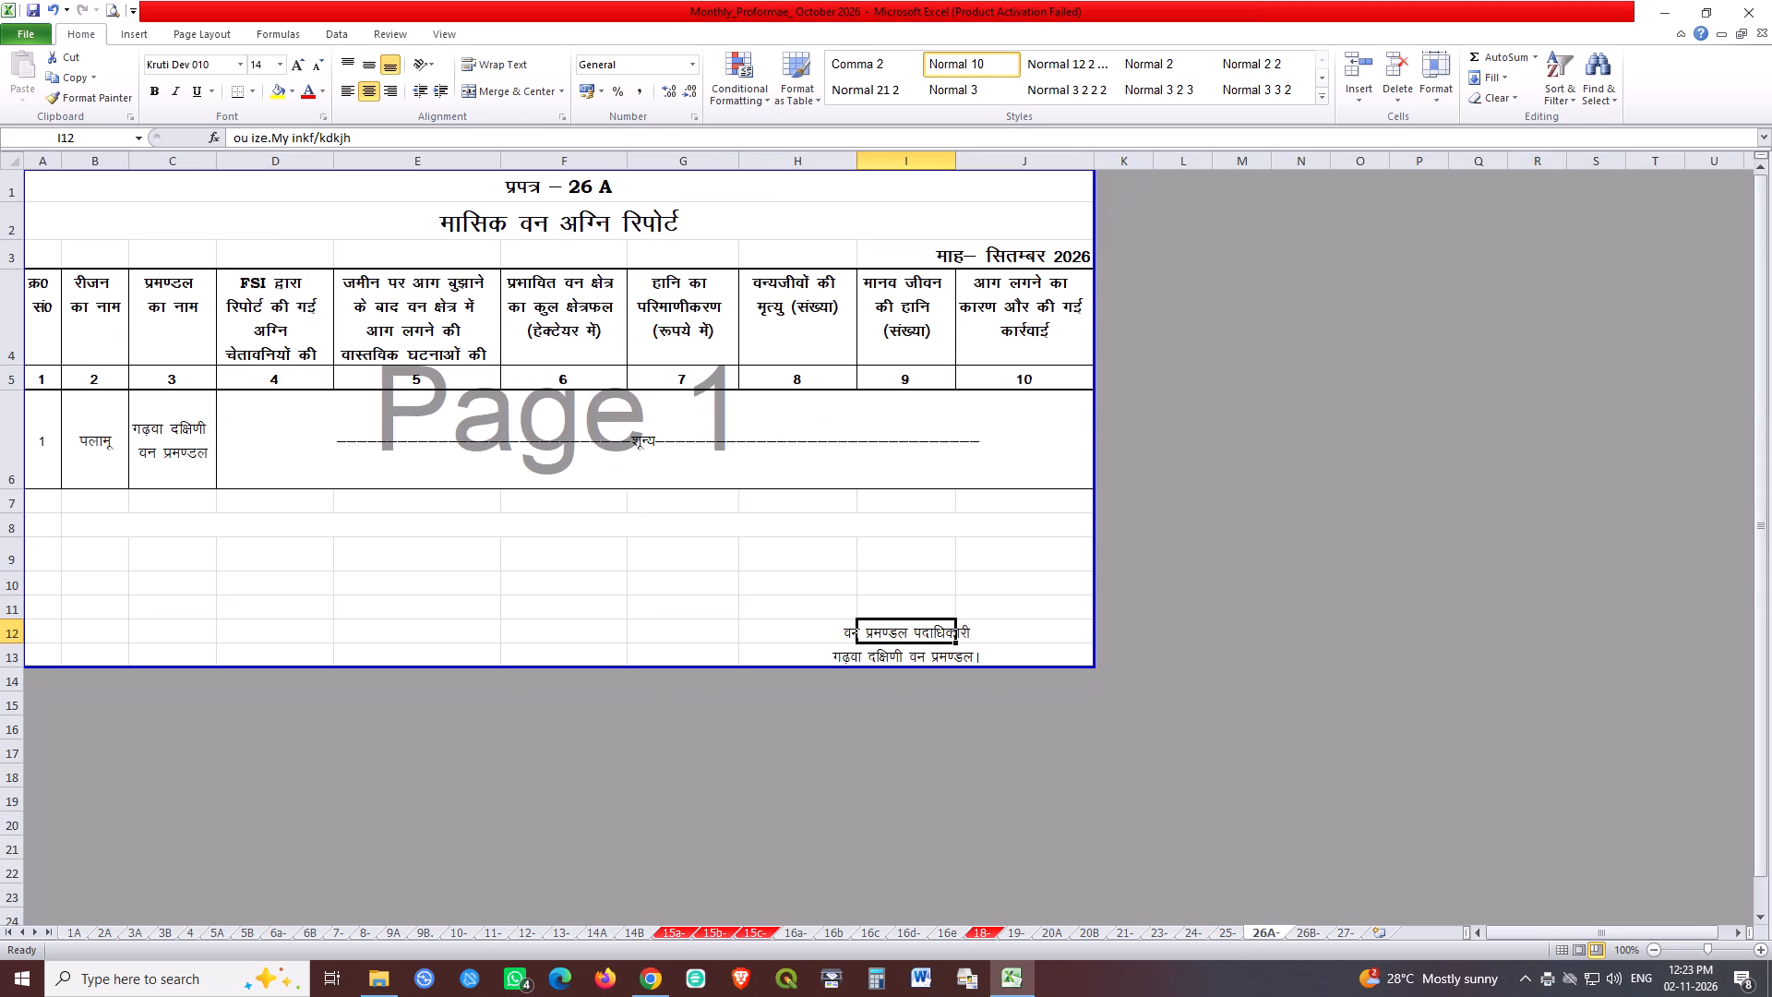
click(347, 498)
double_click(990, 251)
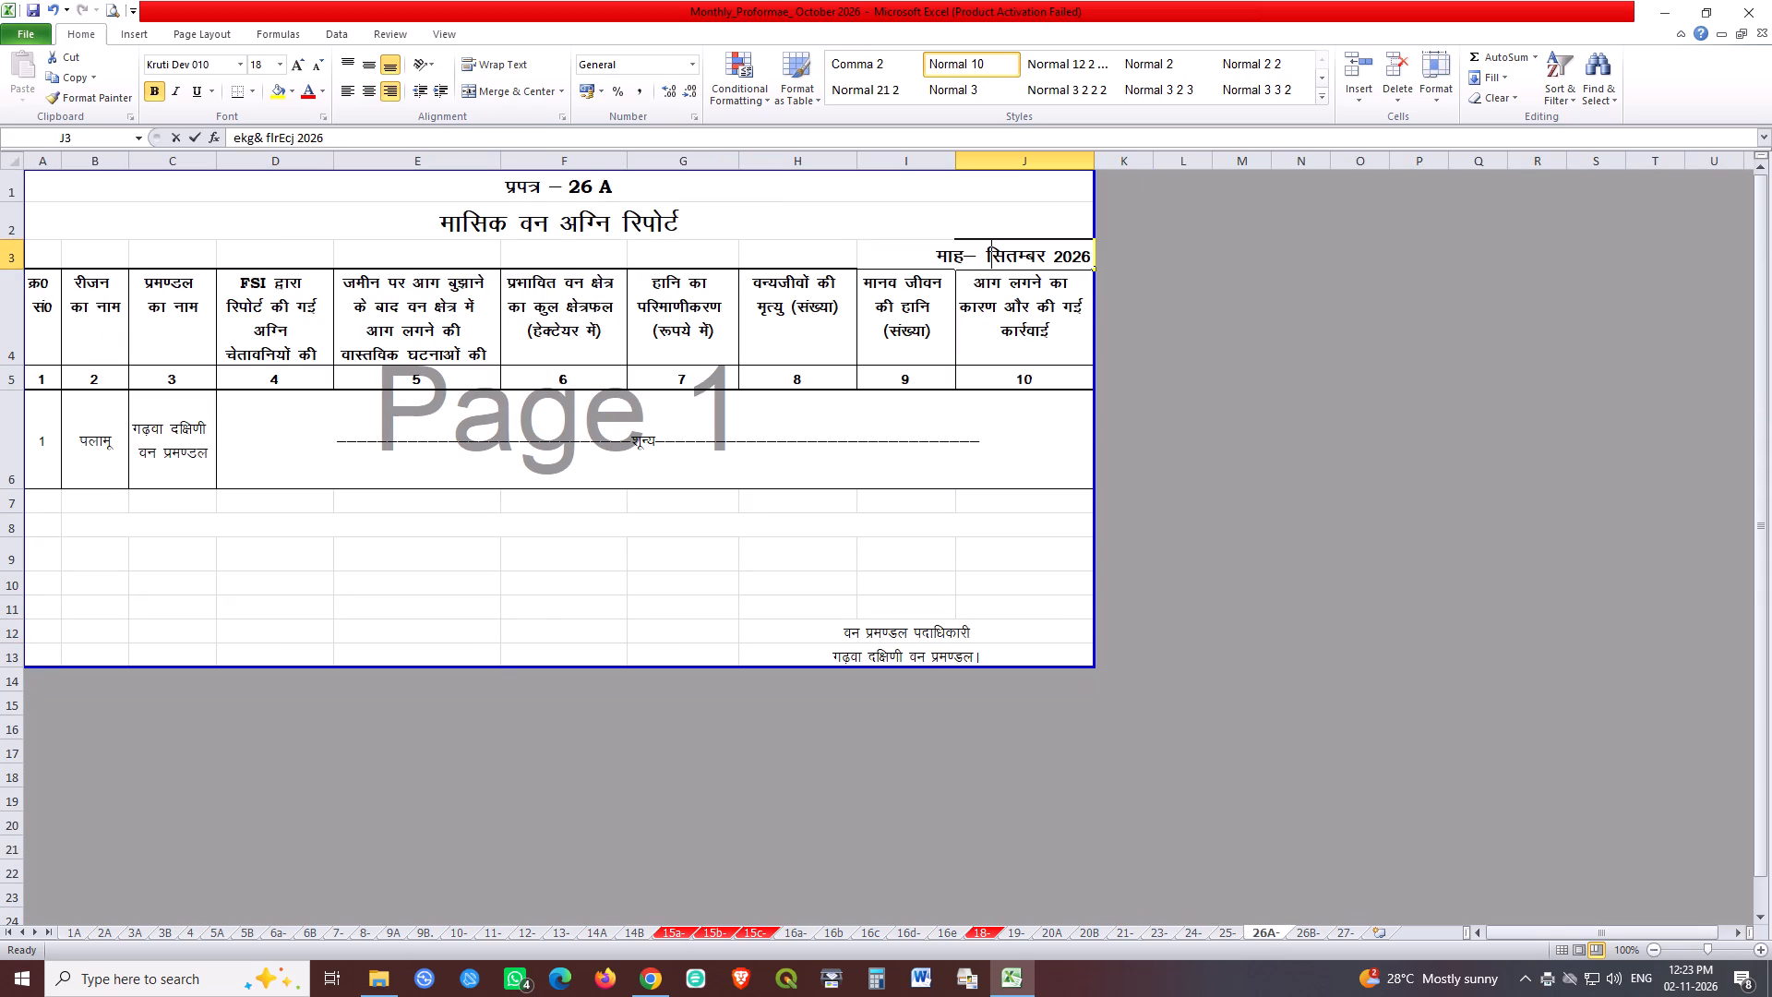
key(Left)
key(ctrl+shift+Right)
key(shift+Left)
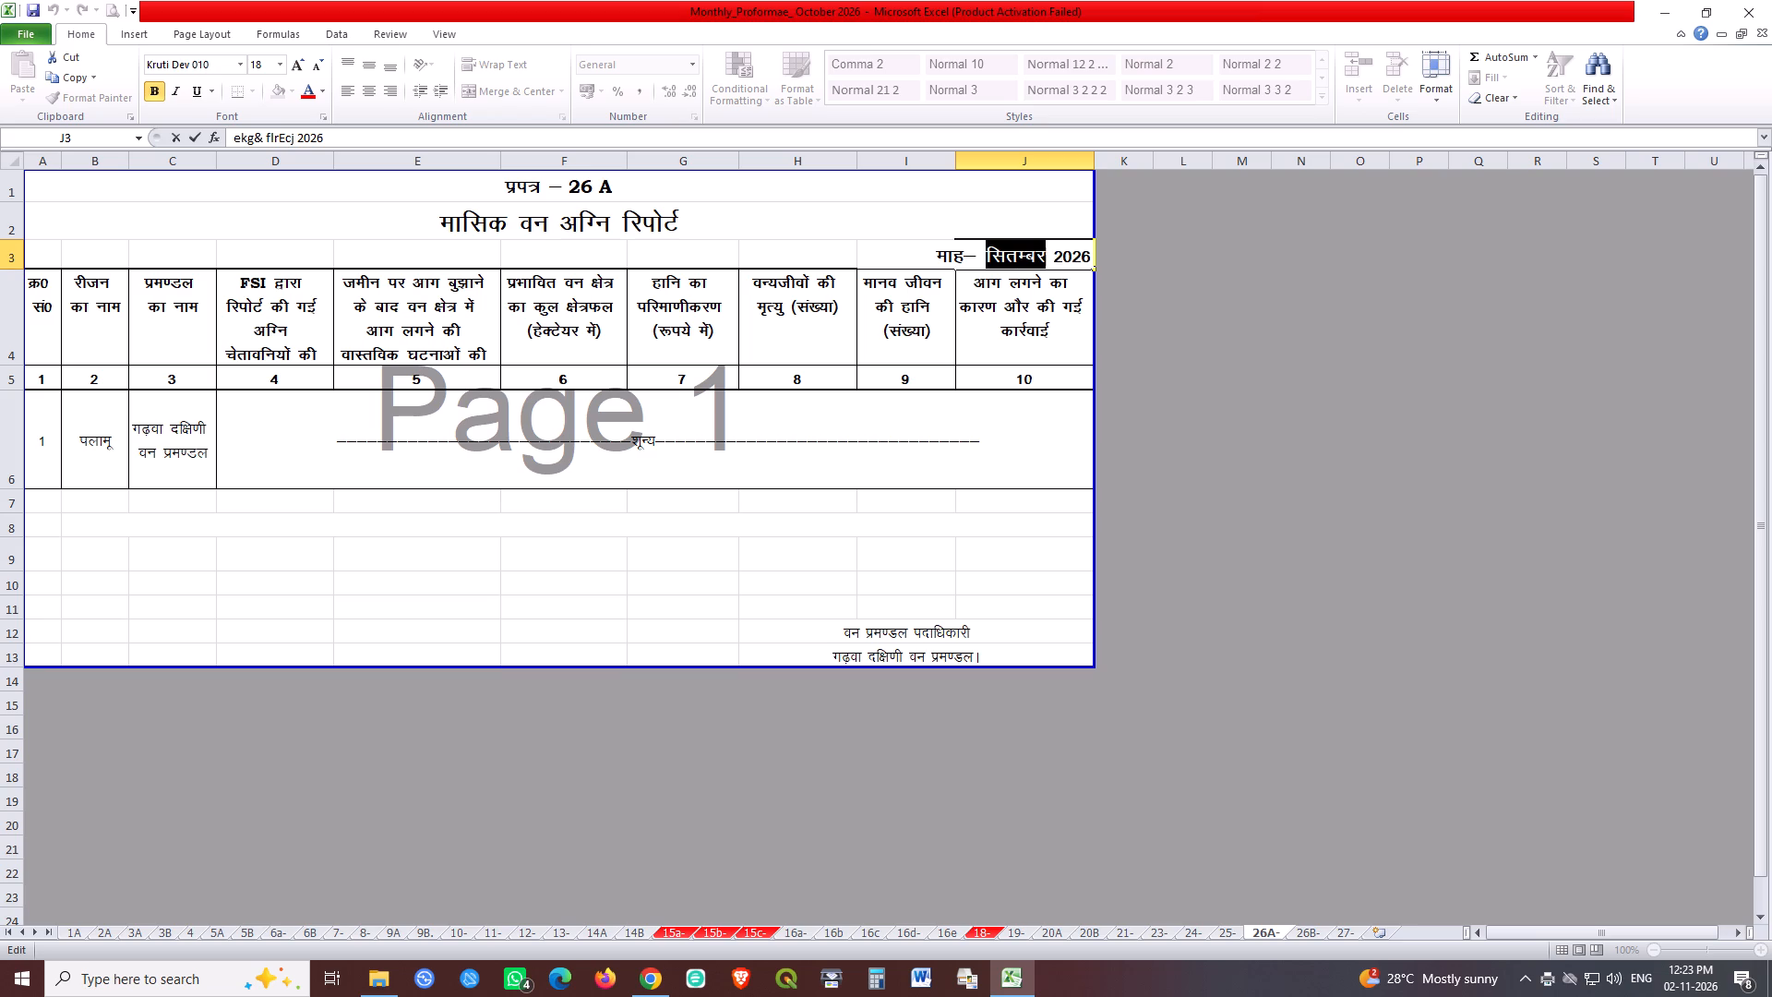
text(vDV)
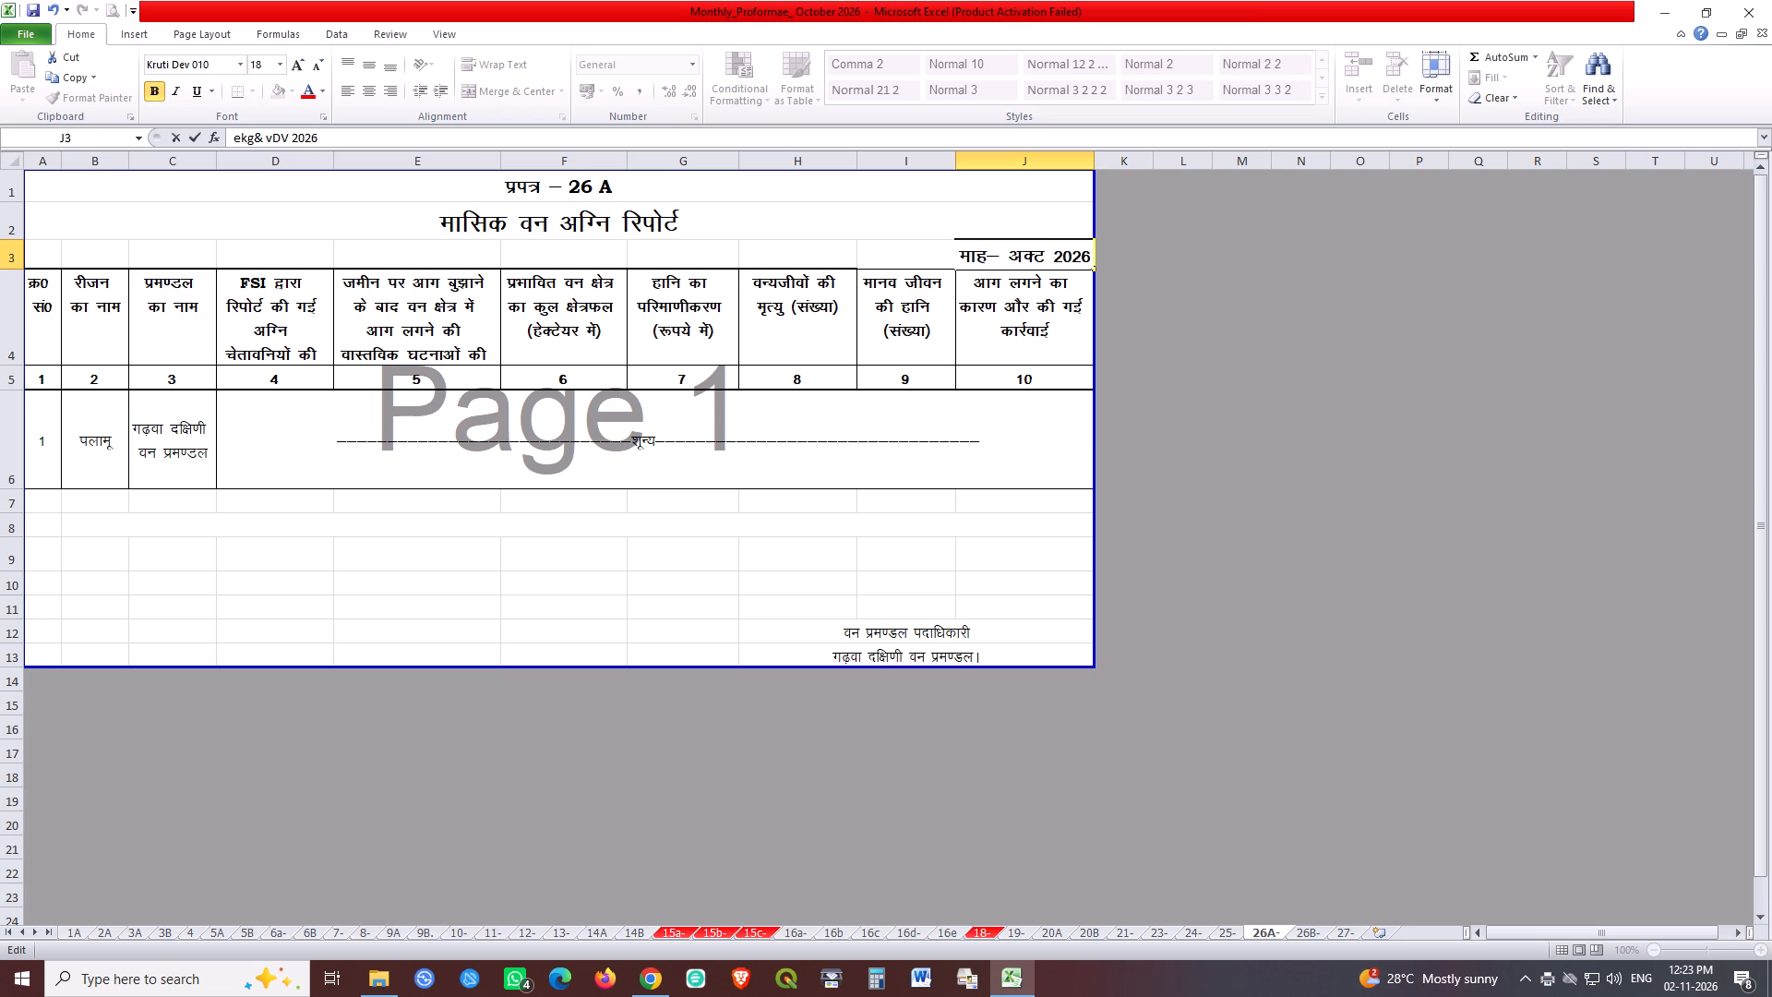
text(wcj)
key(Return)
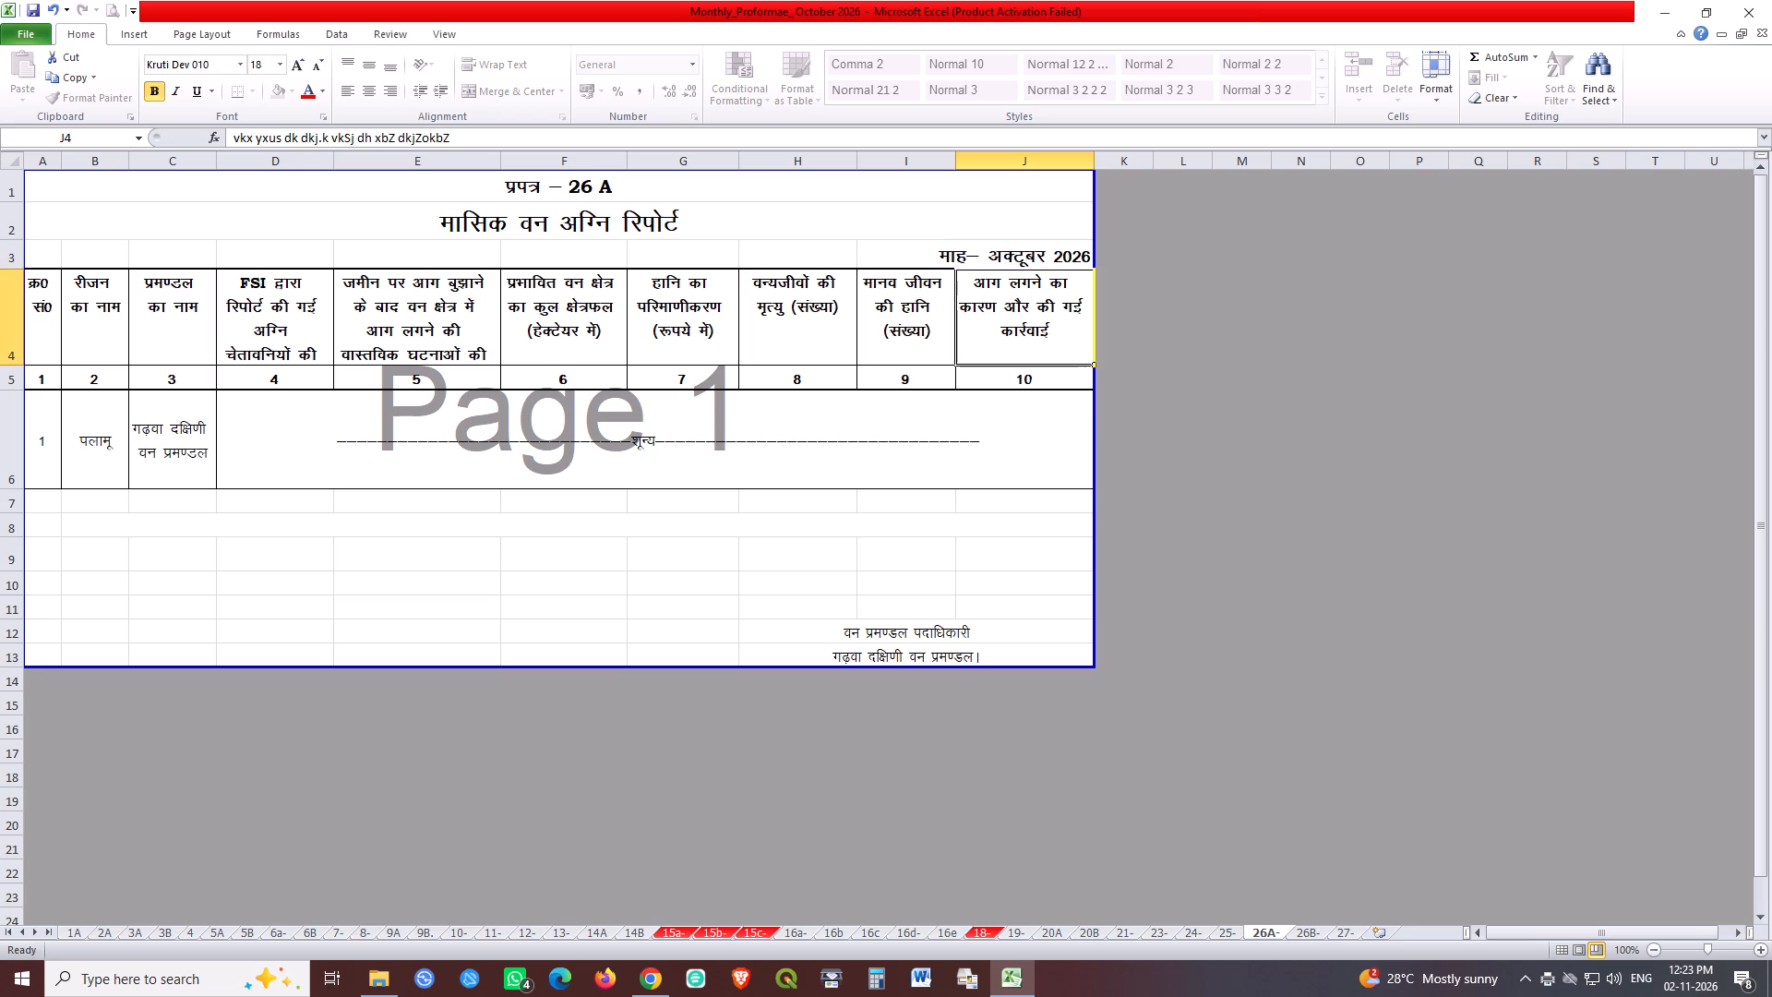
key(ctrl+s)
key(ctrl+s)
Print two one-sided copies of sheet 26A on A4 landscape.
key(ctrl+F2)
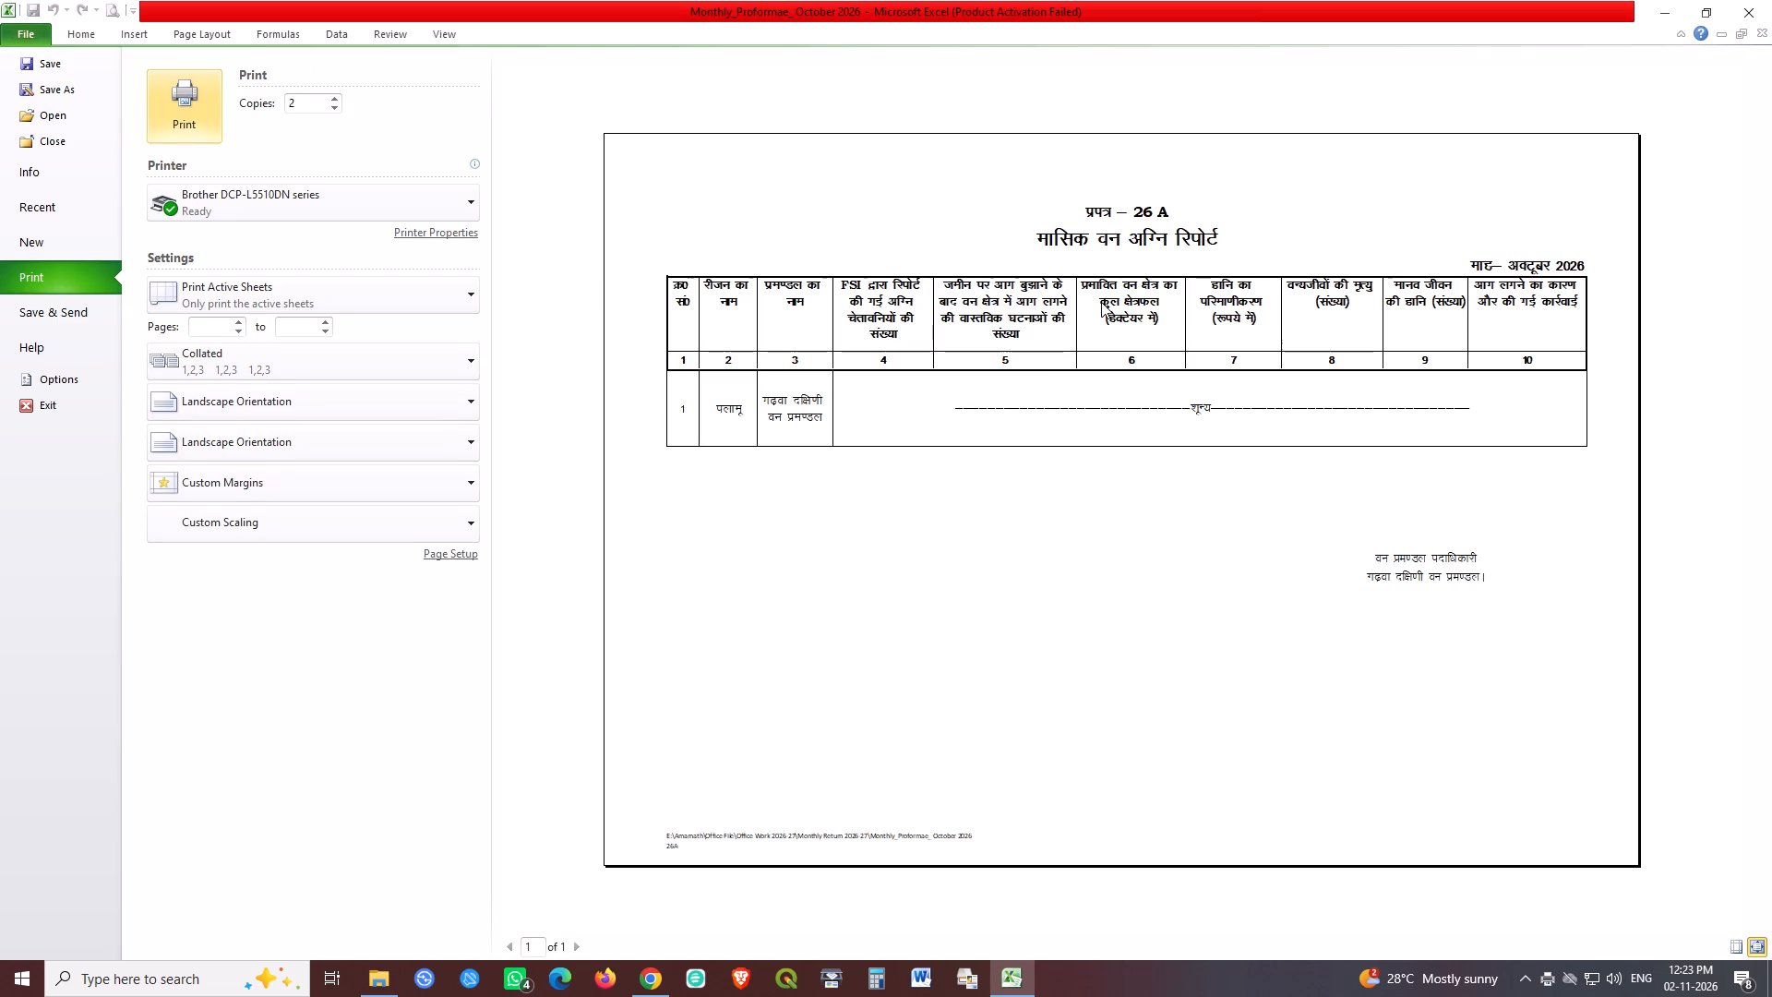
scroll(1085, 315, down, 5)
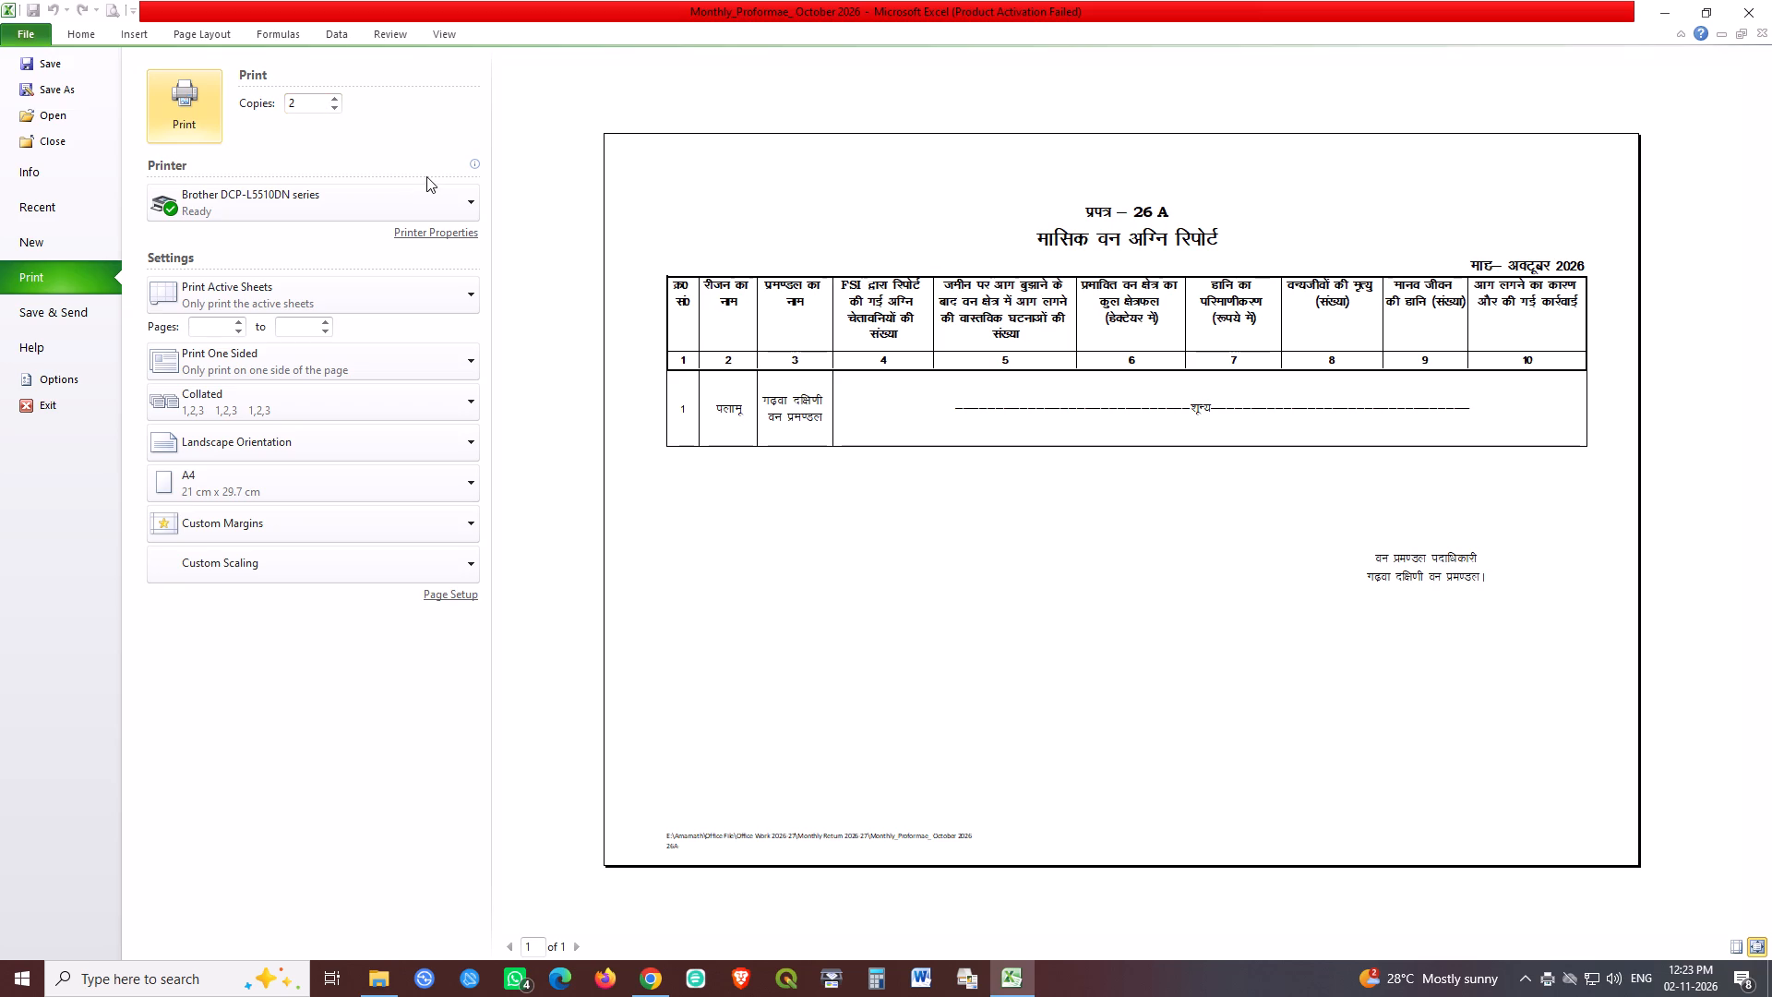
scroll(1169, 343, down, 3)
click(180, 102)
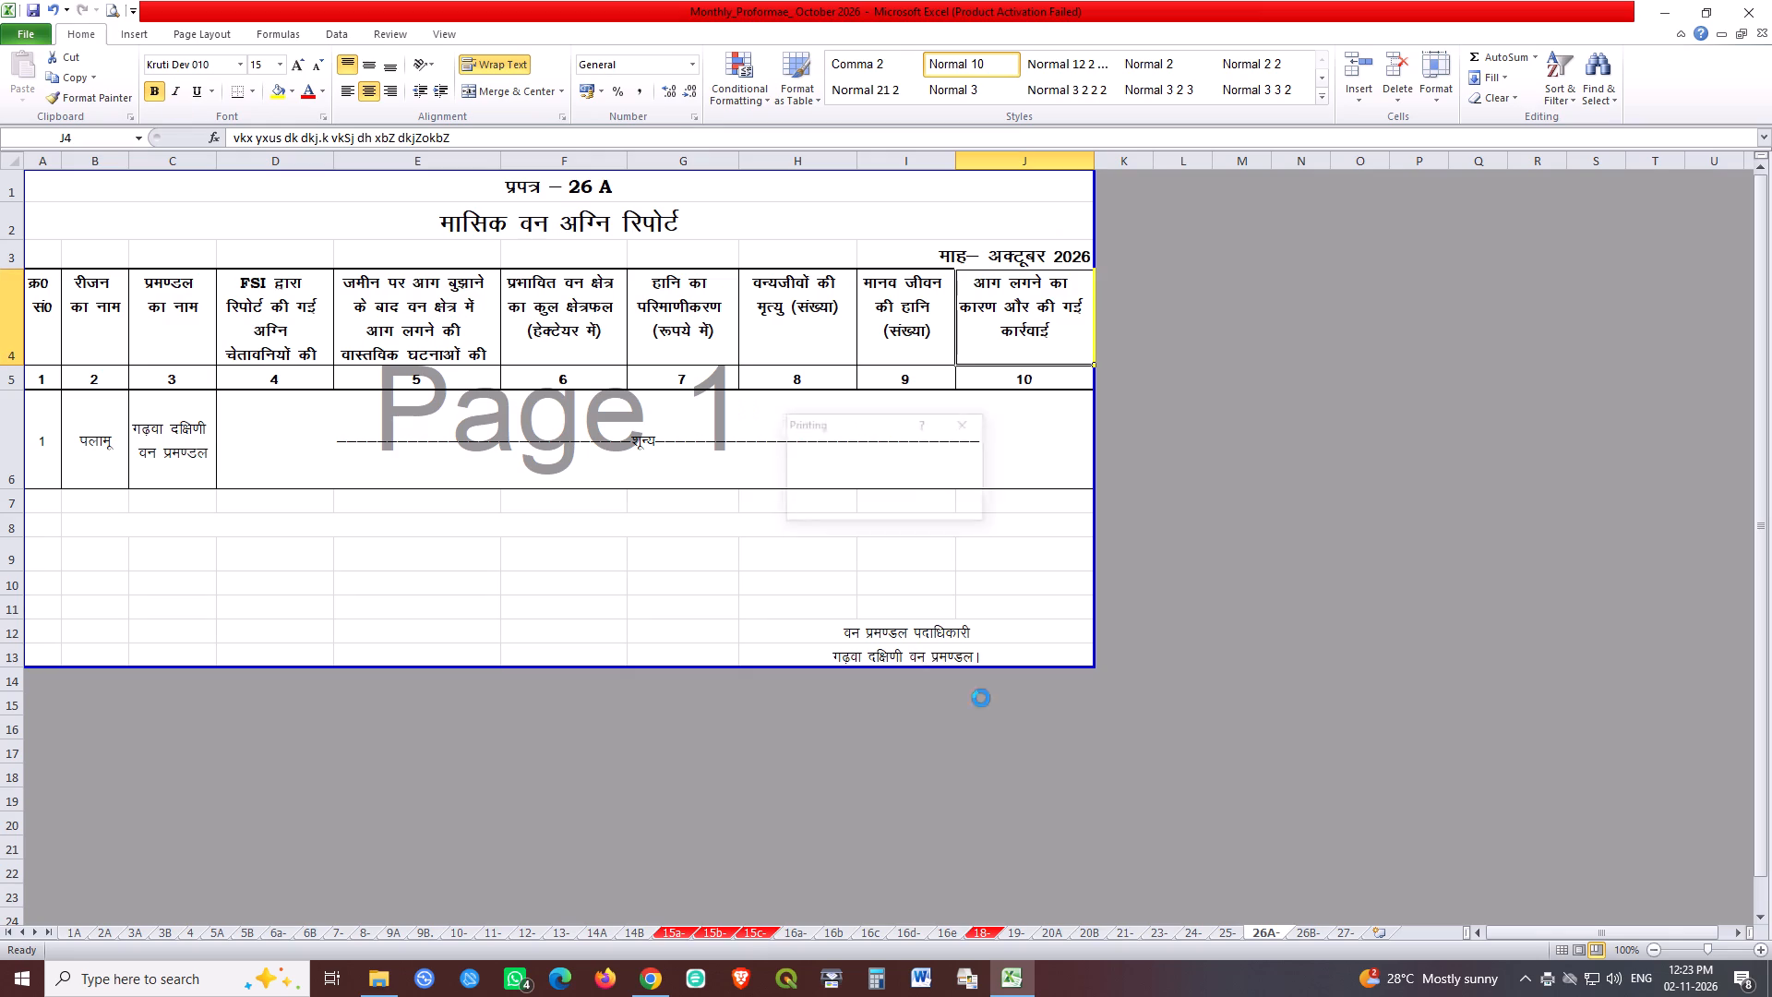
Colour sheet 26A's tab standard red.
right_click(1263, 930)
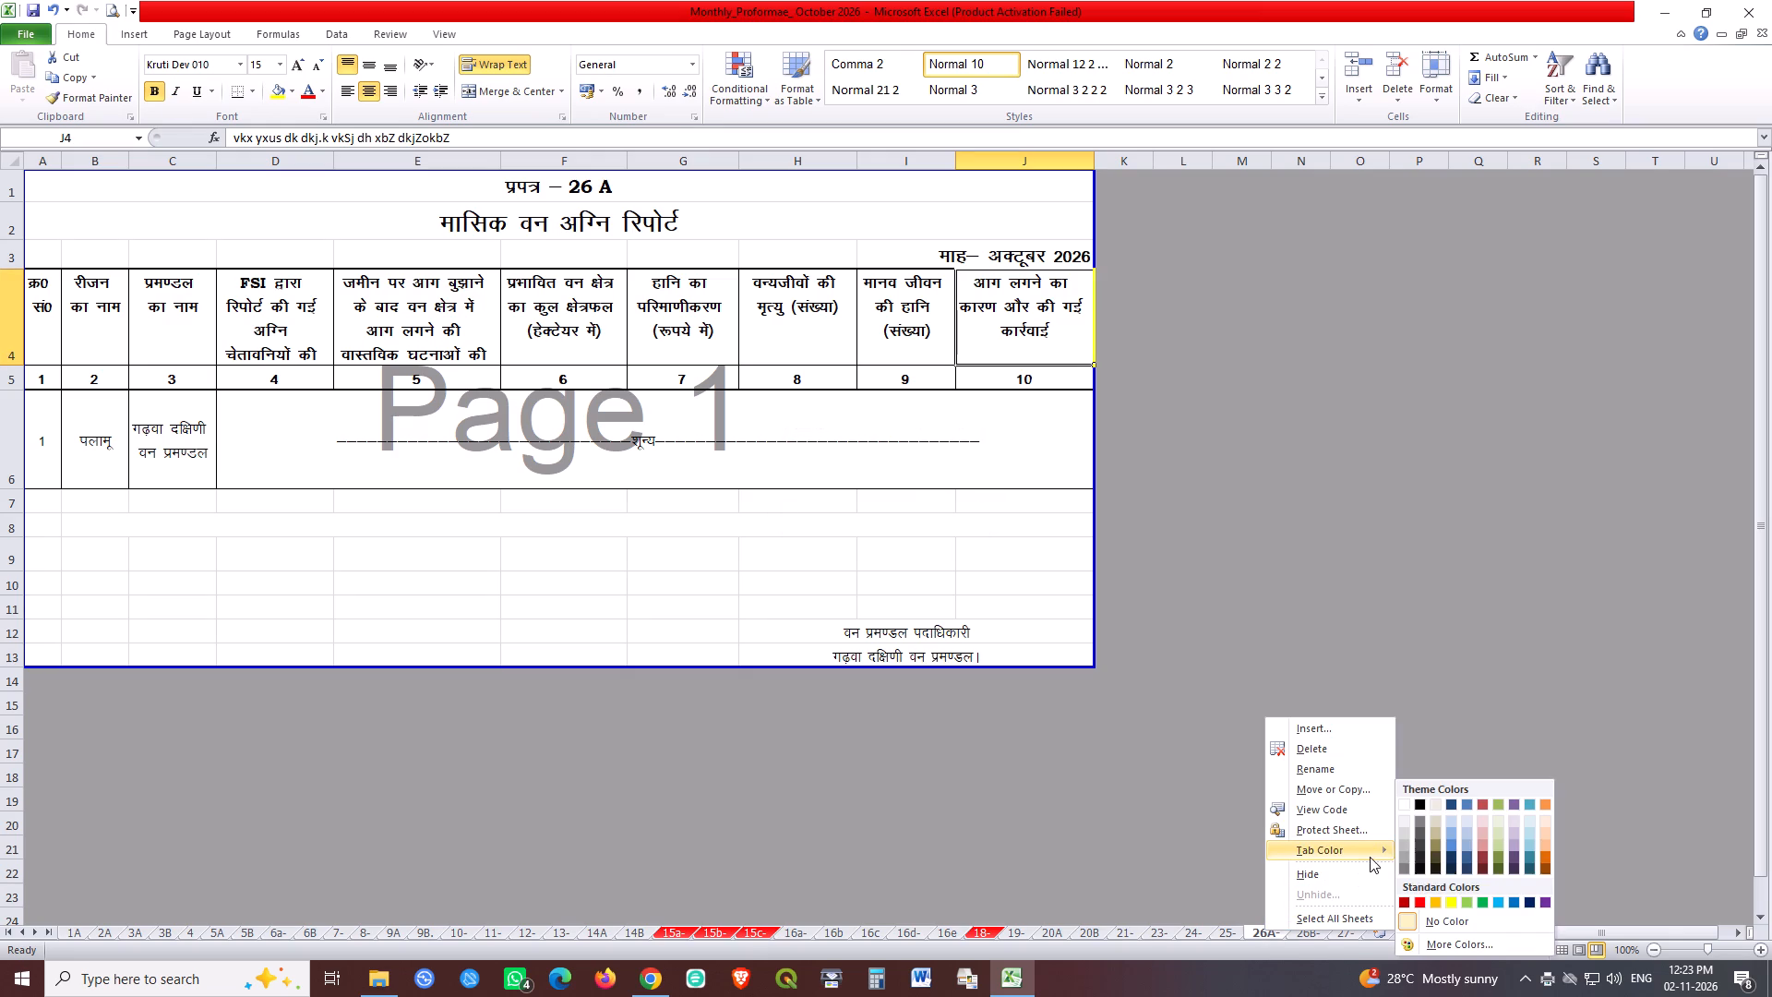
click(1419, 900)
Change the month on sheet 26B, the large forest fire monitoring report, to अक्टूबर and save the workbook.
click(1315, 931)
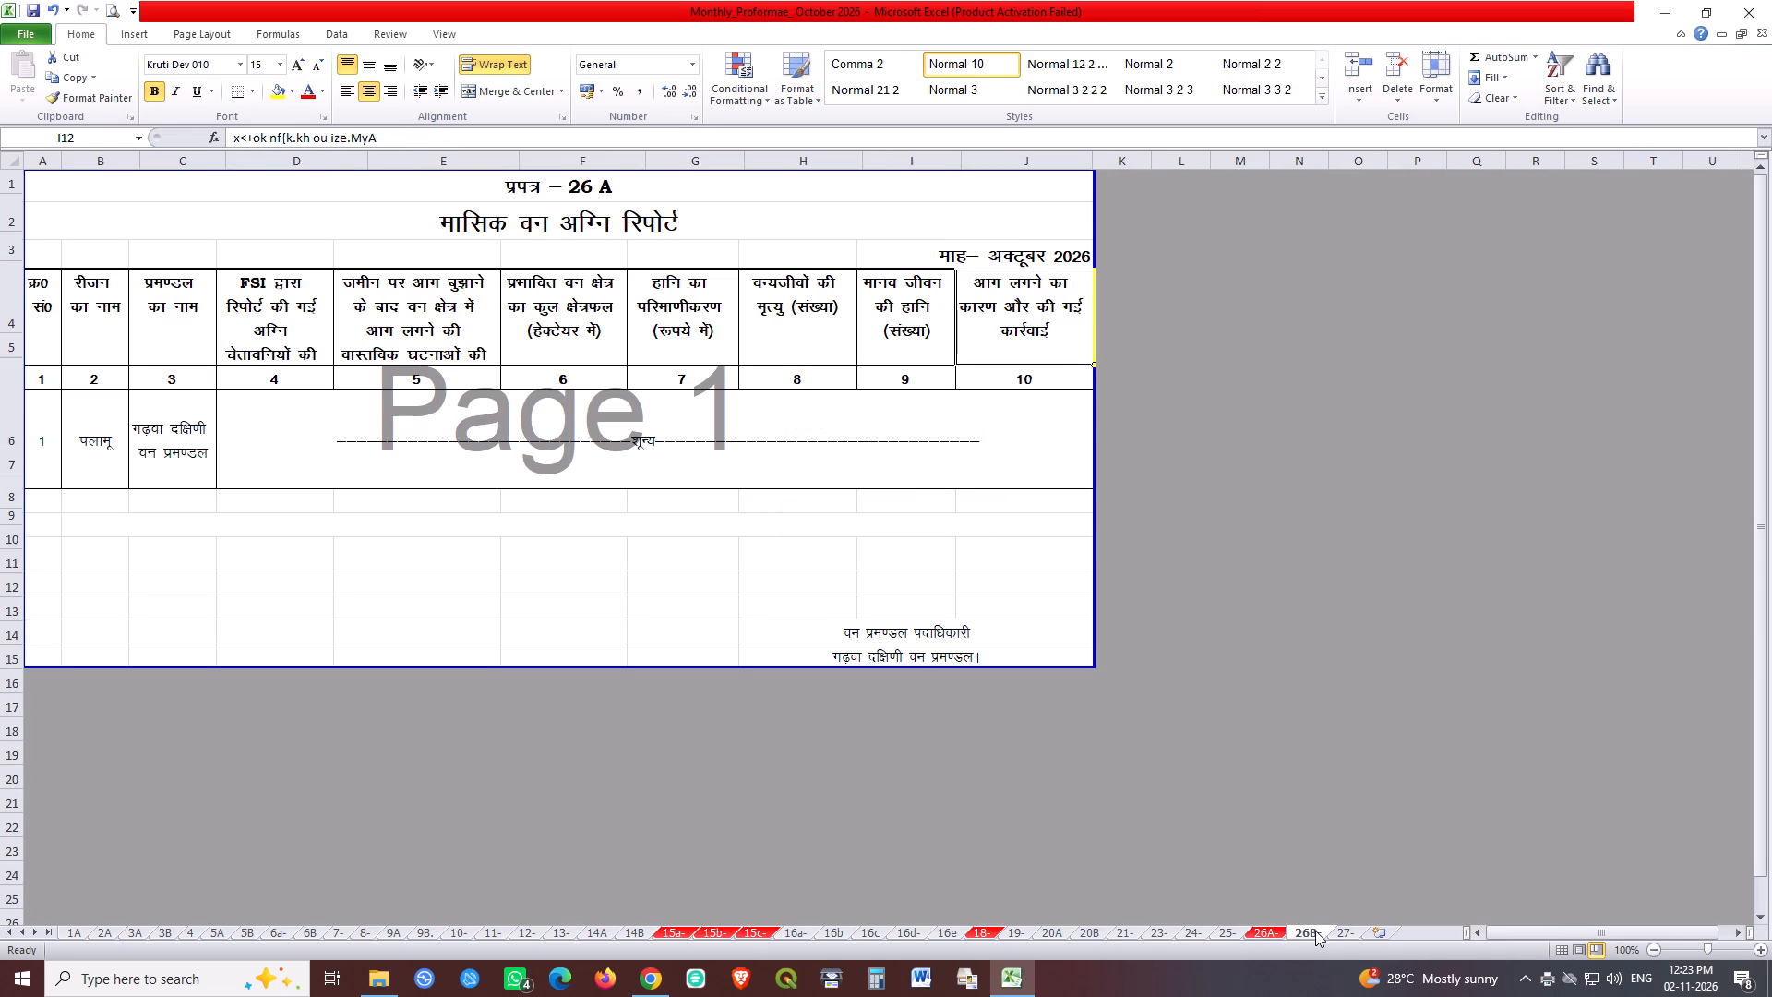
scroll(820, 455, up, 3)
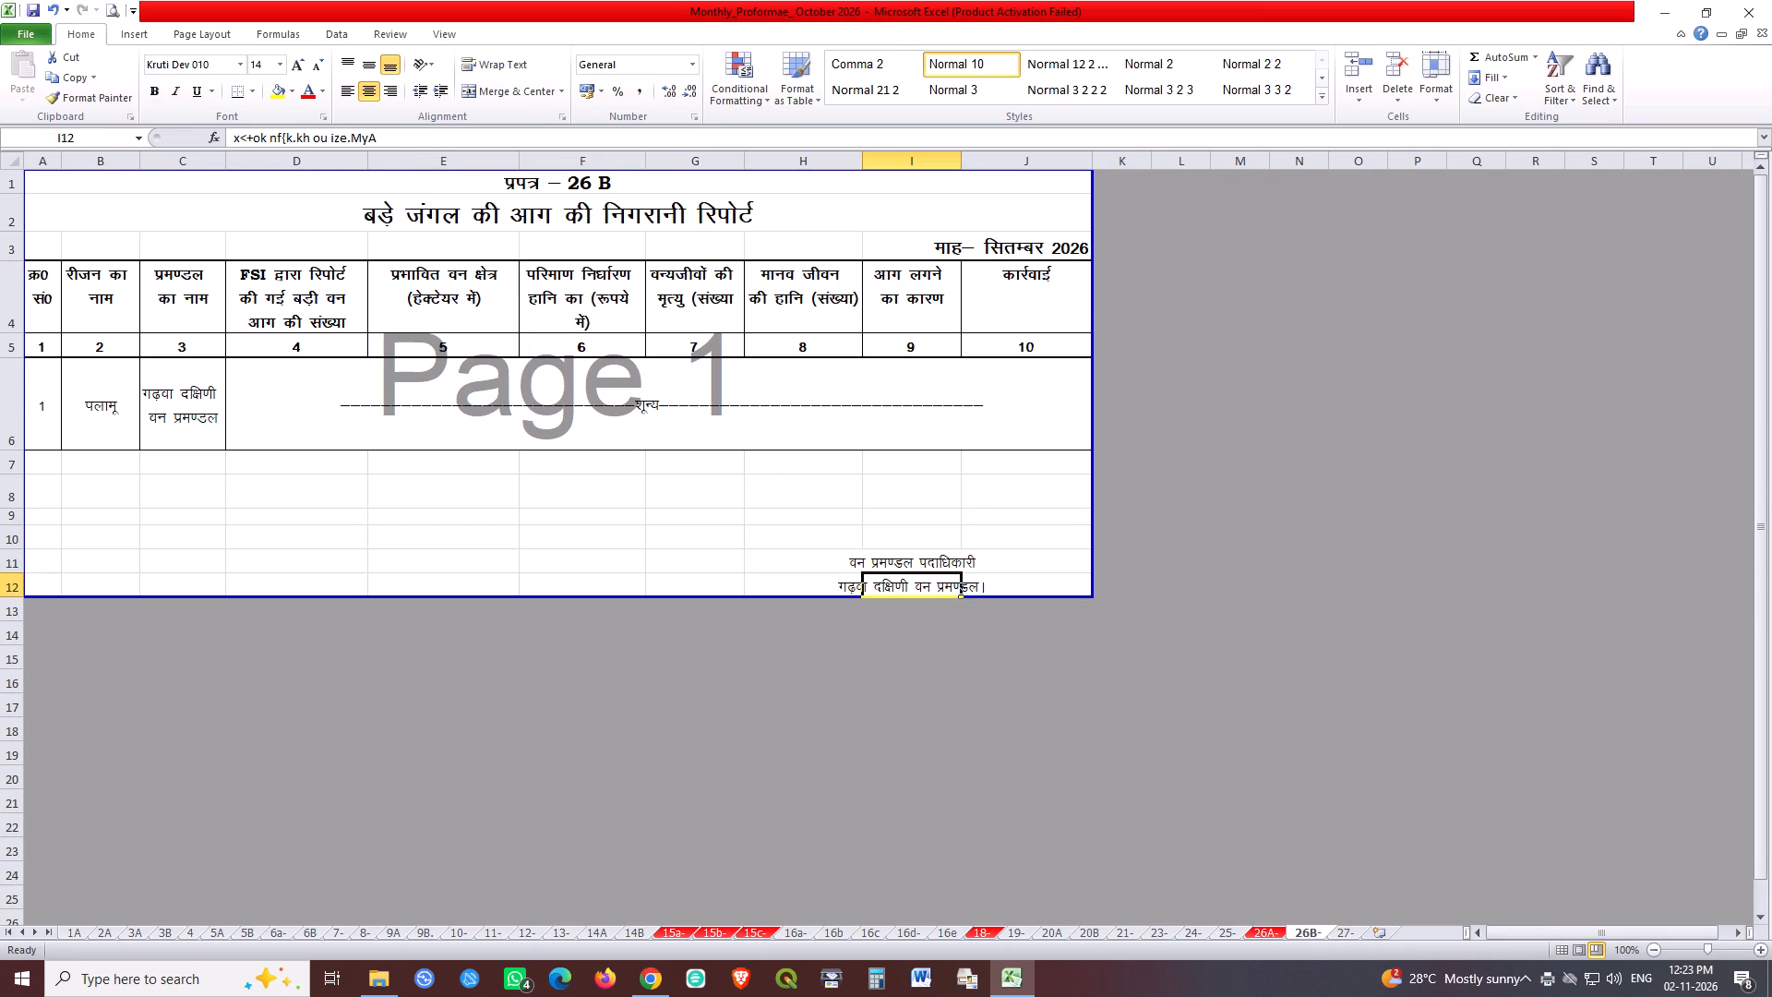
double_click(986, 246)
key(ctrl+Right)
key(ctrl+shift+Left)
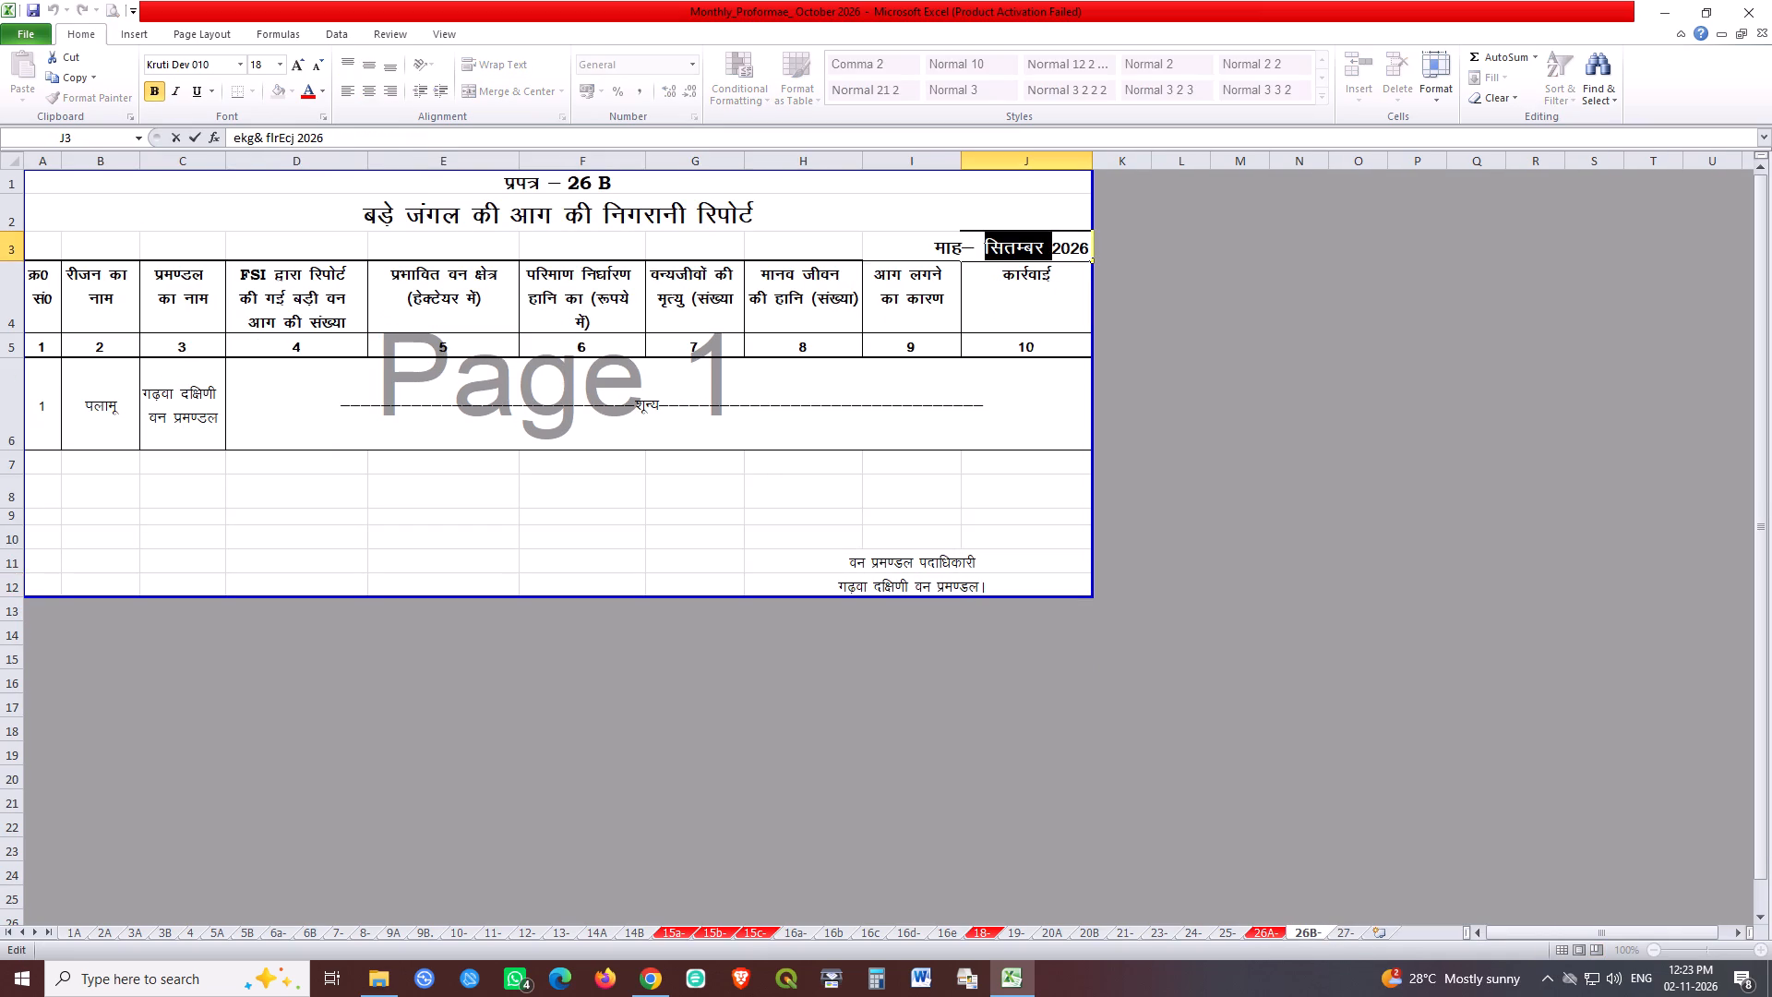
text(vDVwcj)
key(space)
key(Return)
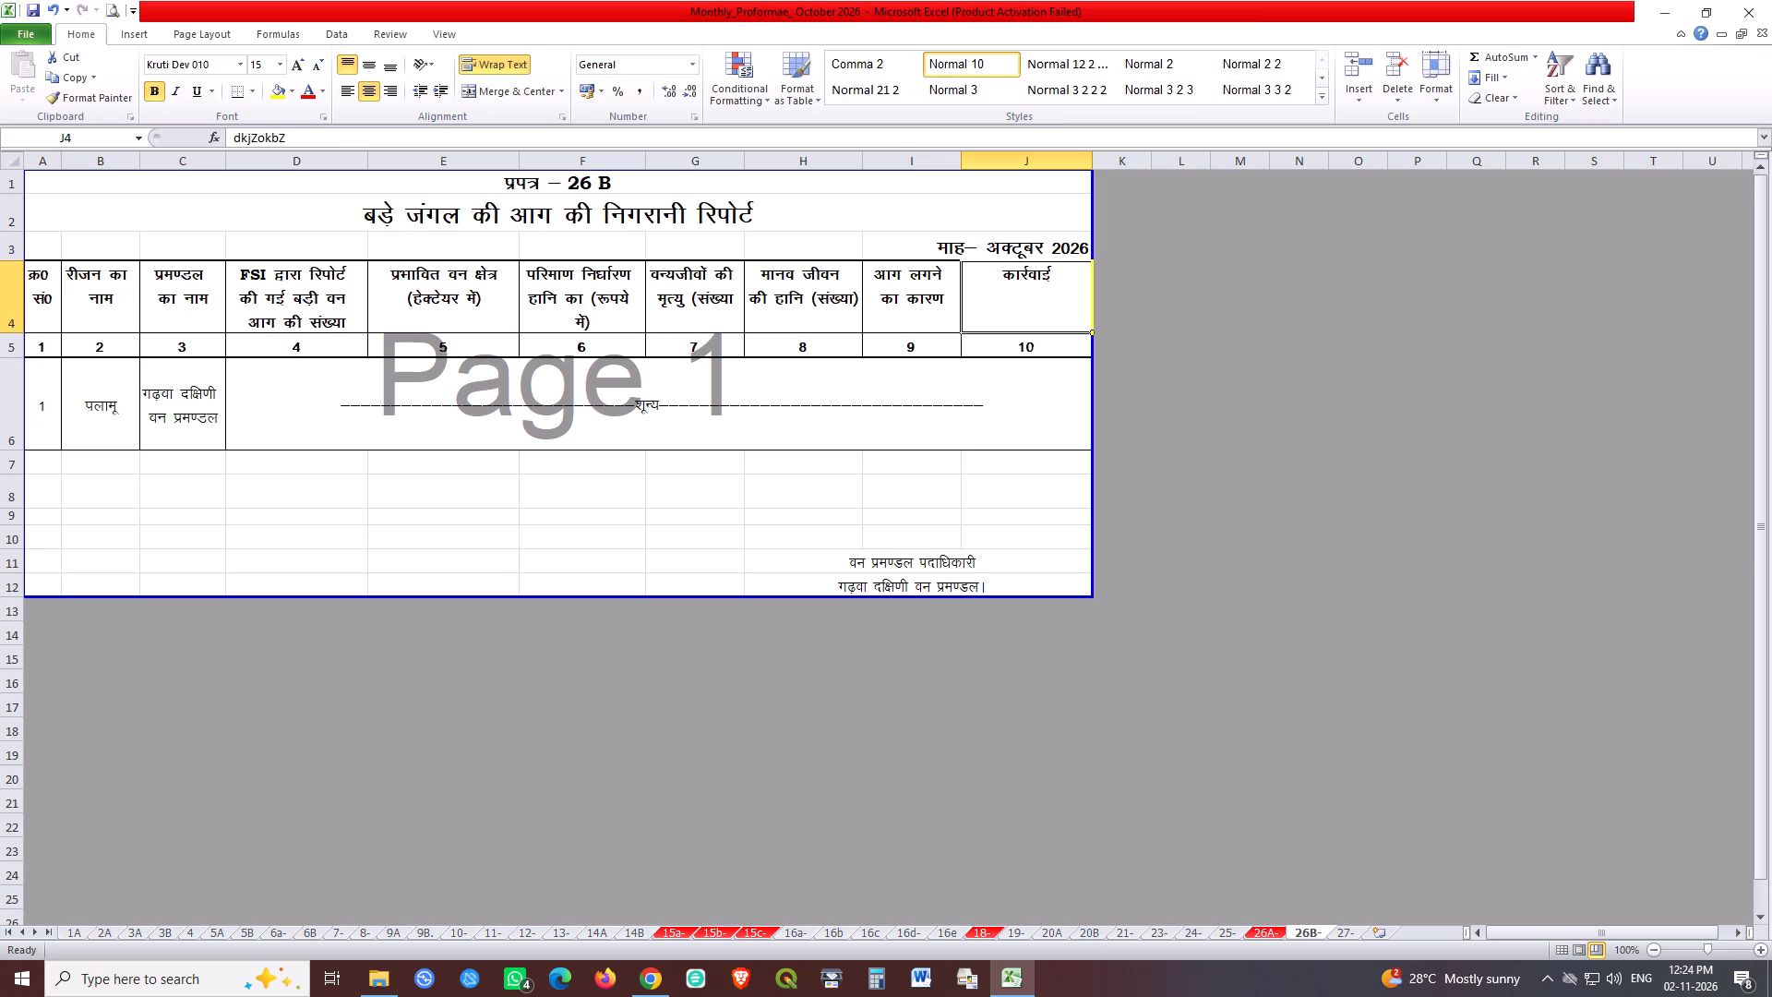
key(ctrl+s)
key(ctrl+s)
Print two landscape copies of sheet 26B and save the workbook.
key(ctrl+F2)
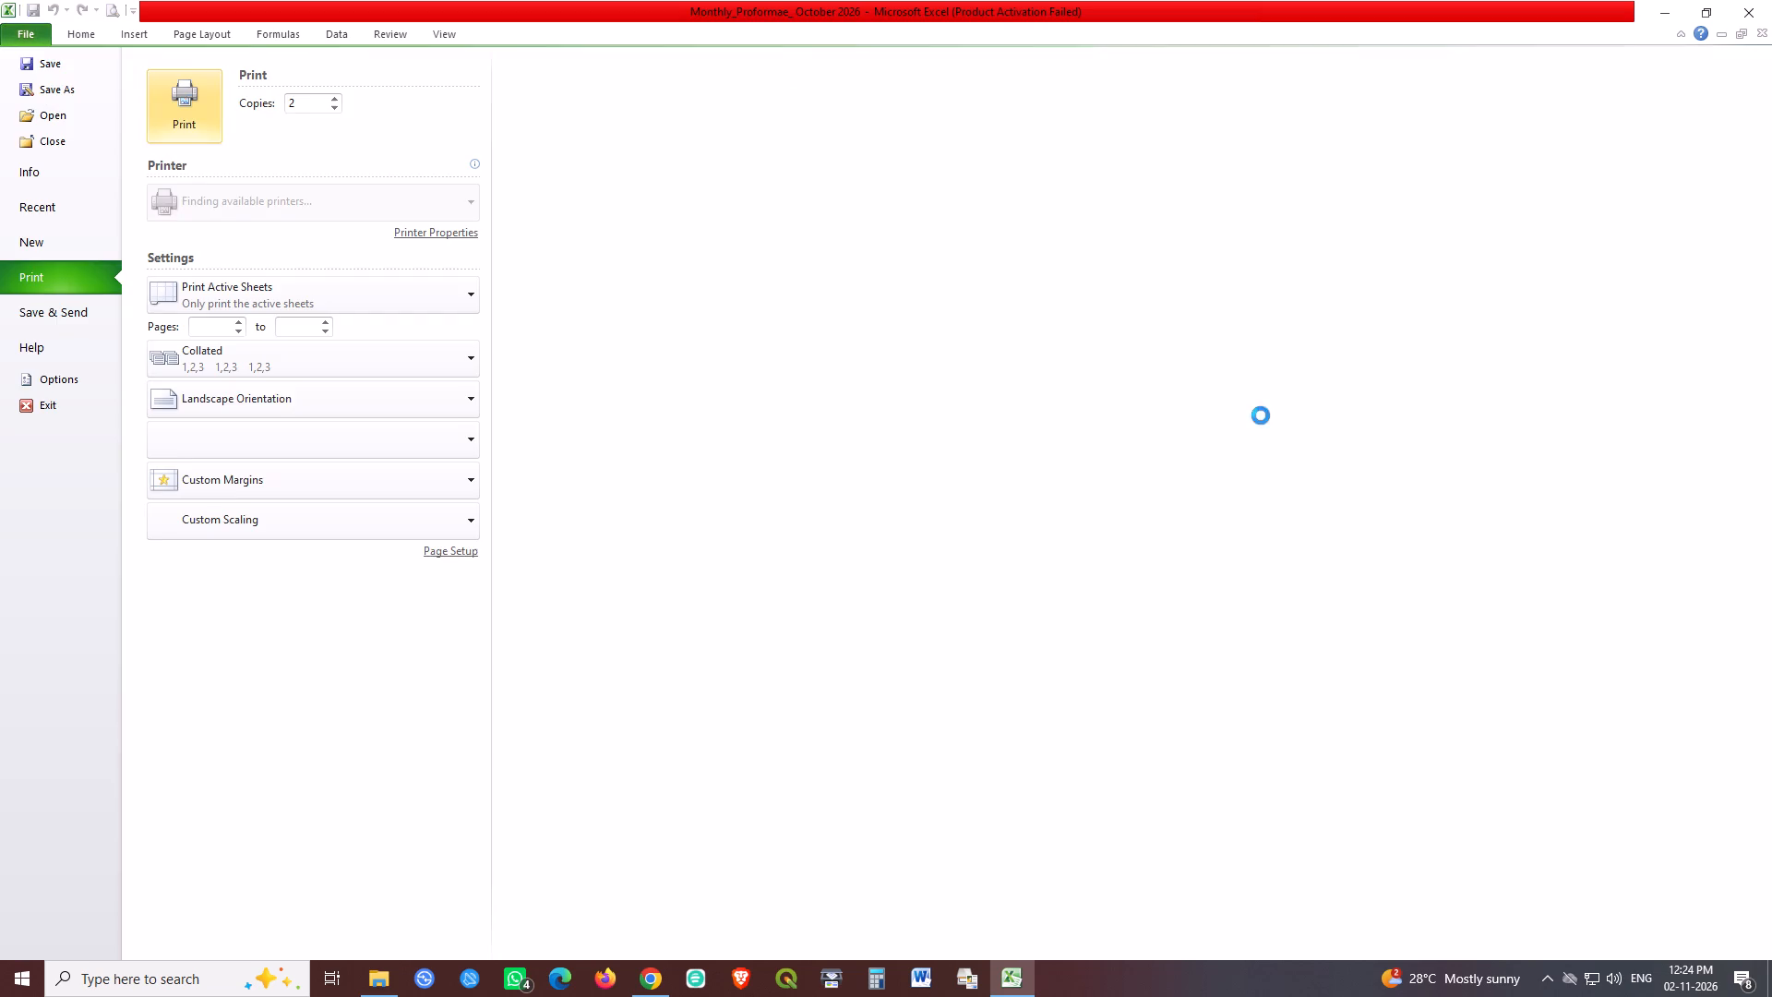
scroll(1110, 393, down, 5)
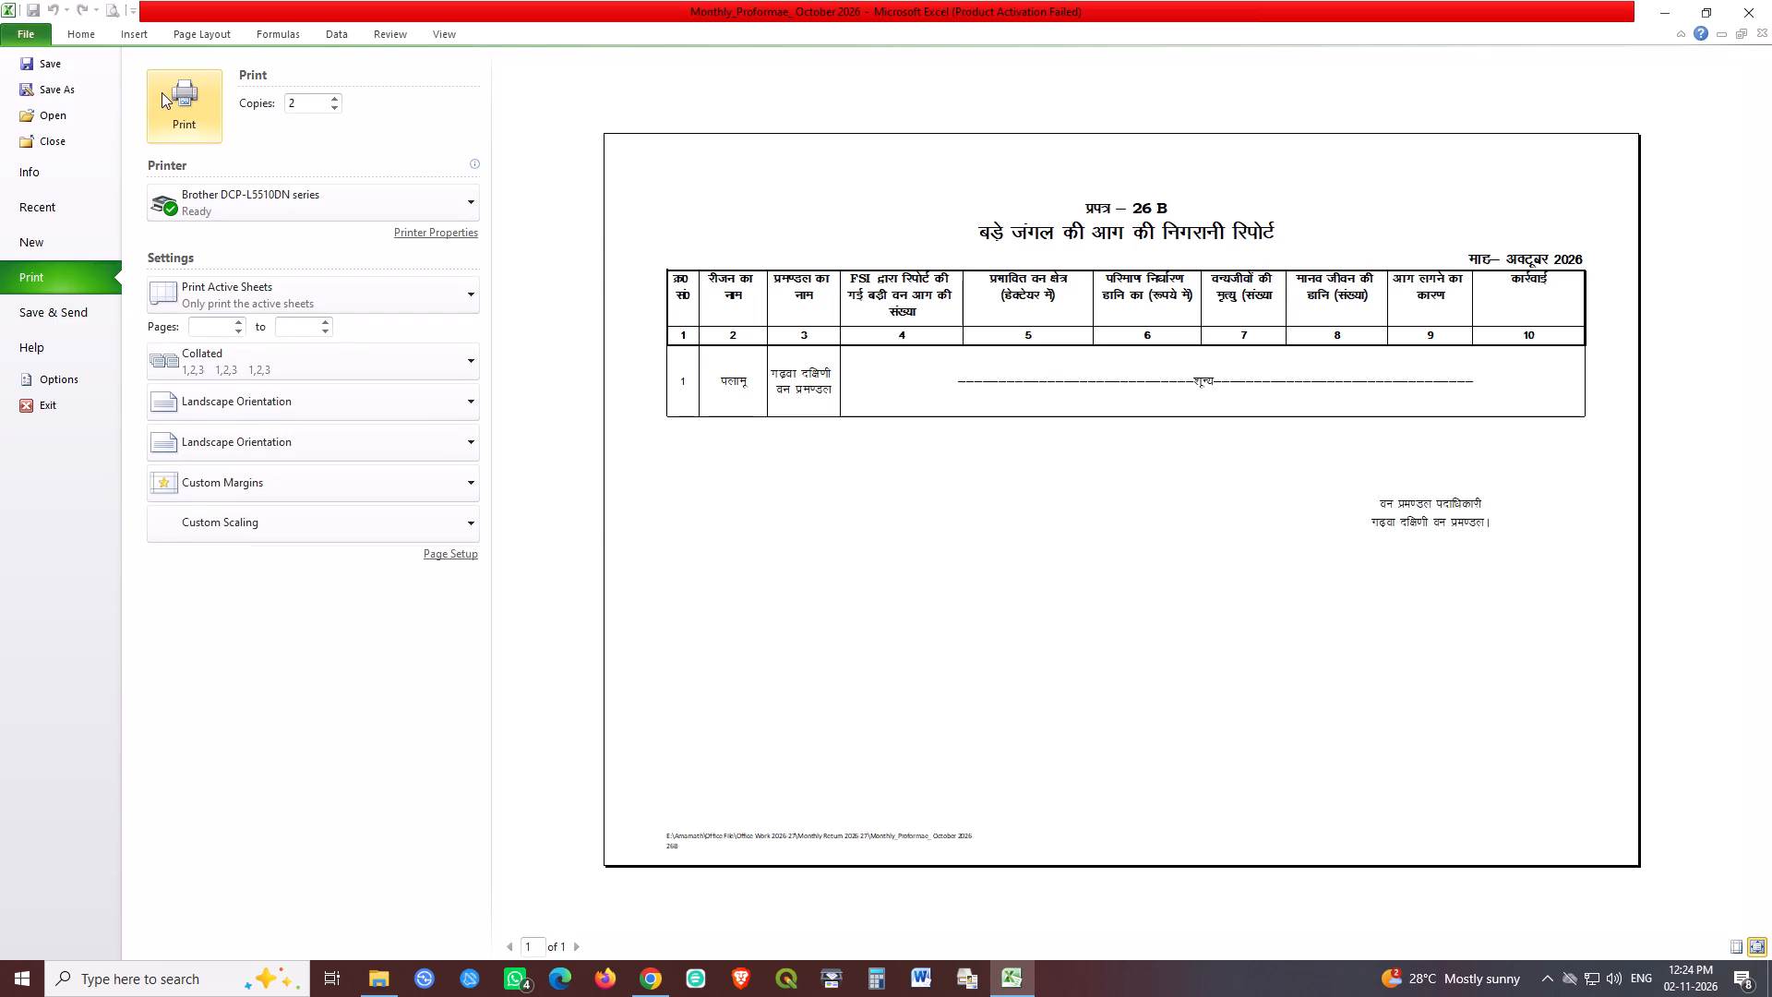
click(162, 92)
key(ctrl+s)
key(ctrl+s)
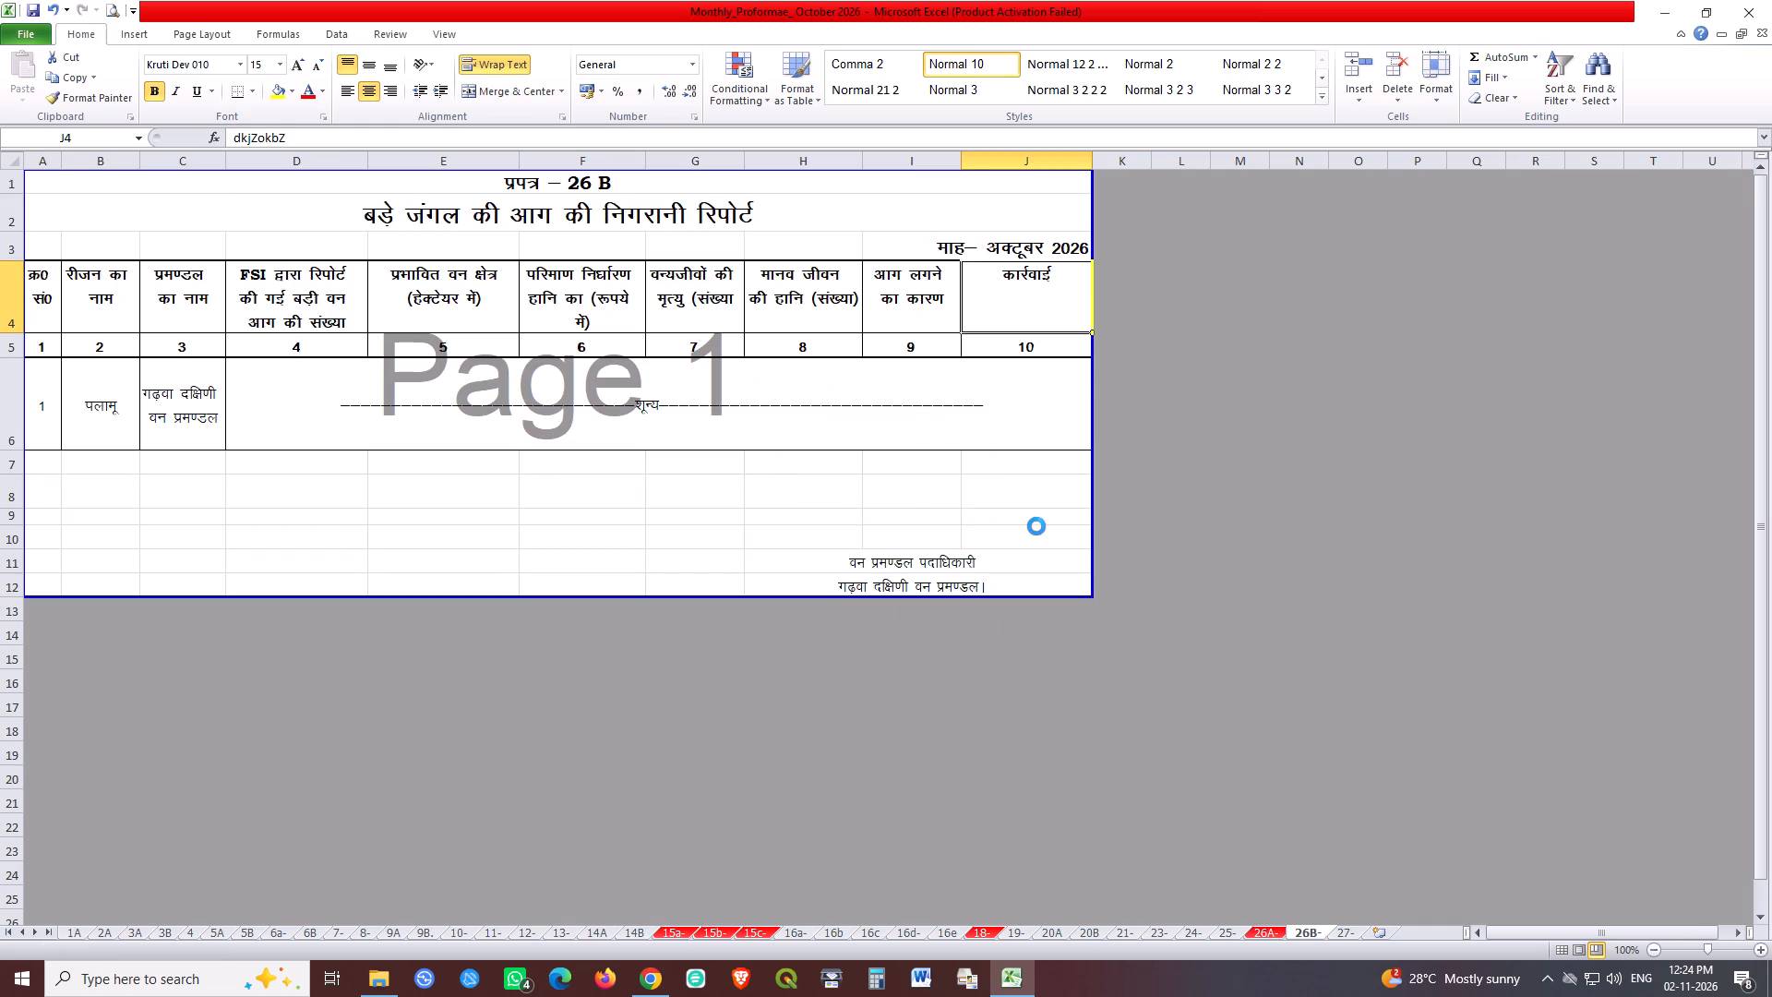
key(ctrl+s)
key(ctrl+s)
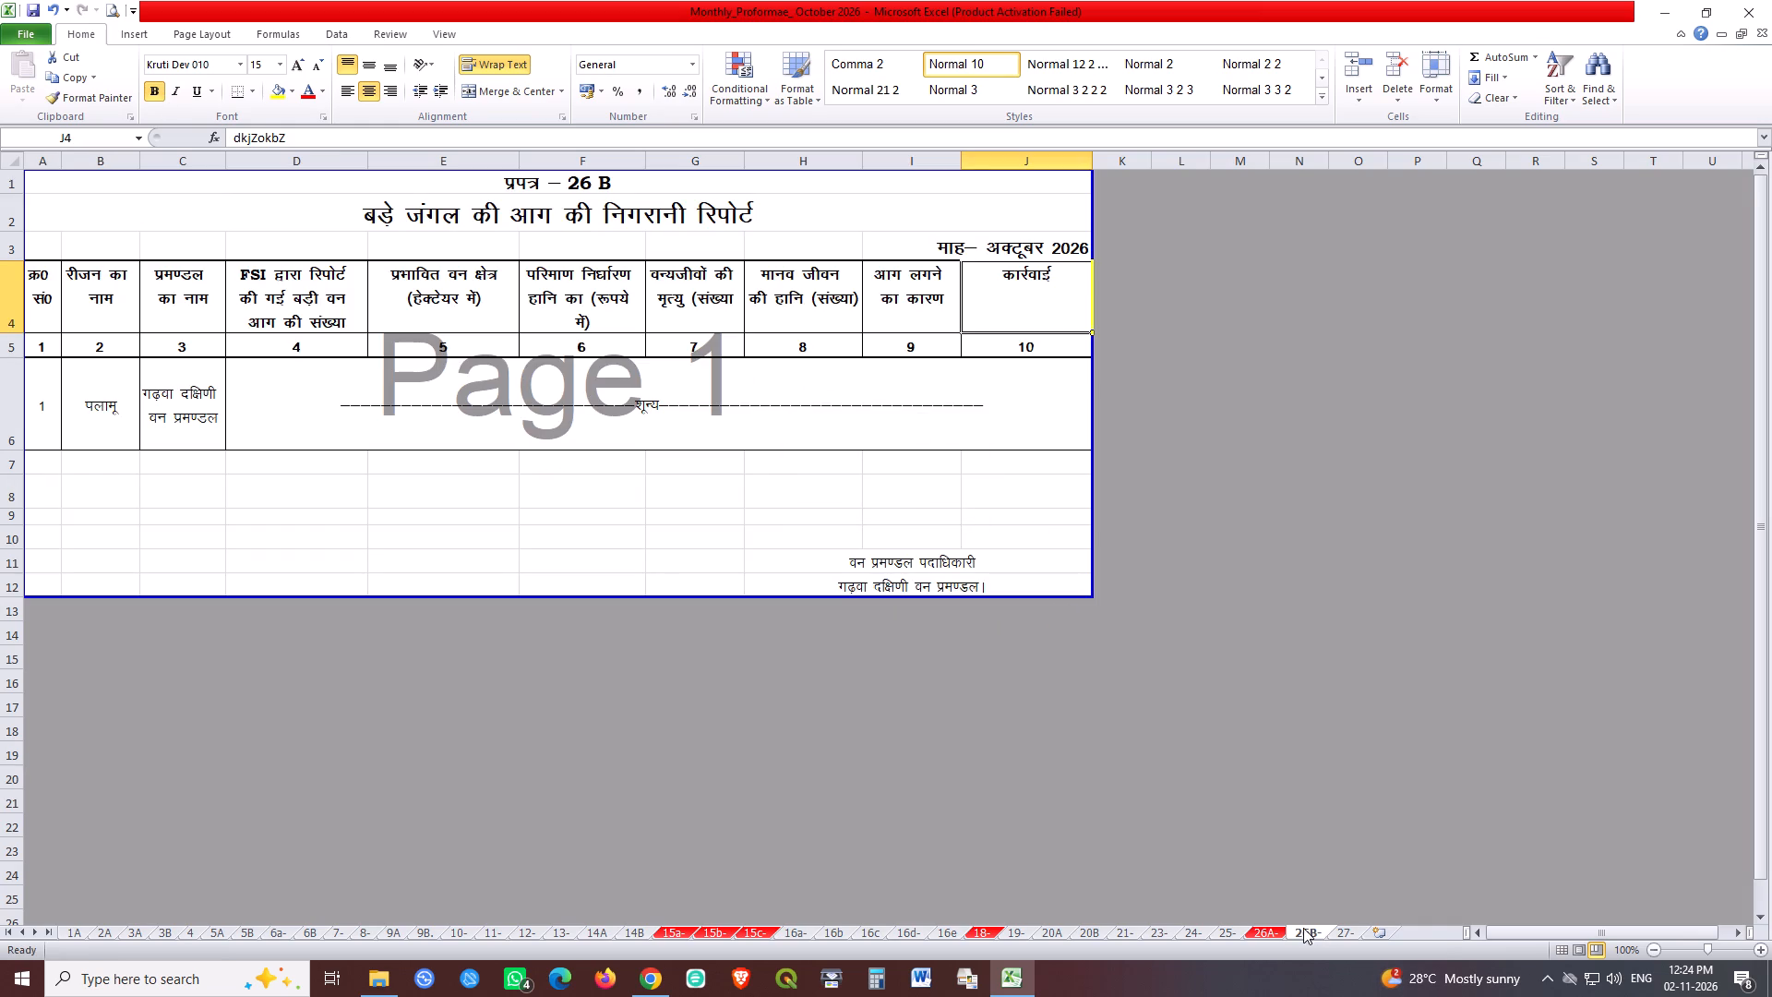
Colour sheet 26B's tab standard red.
right_click(1296, 933)
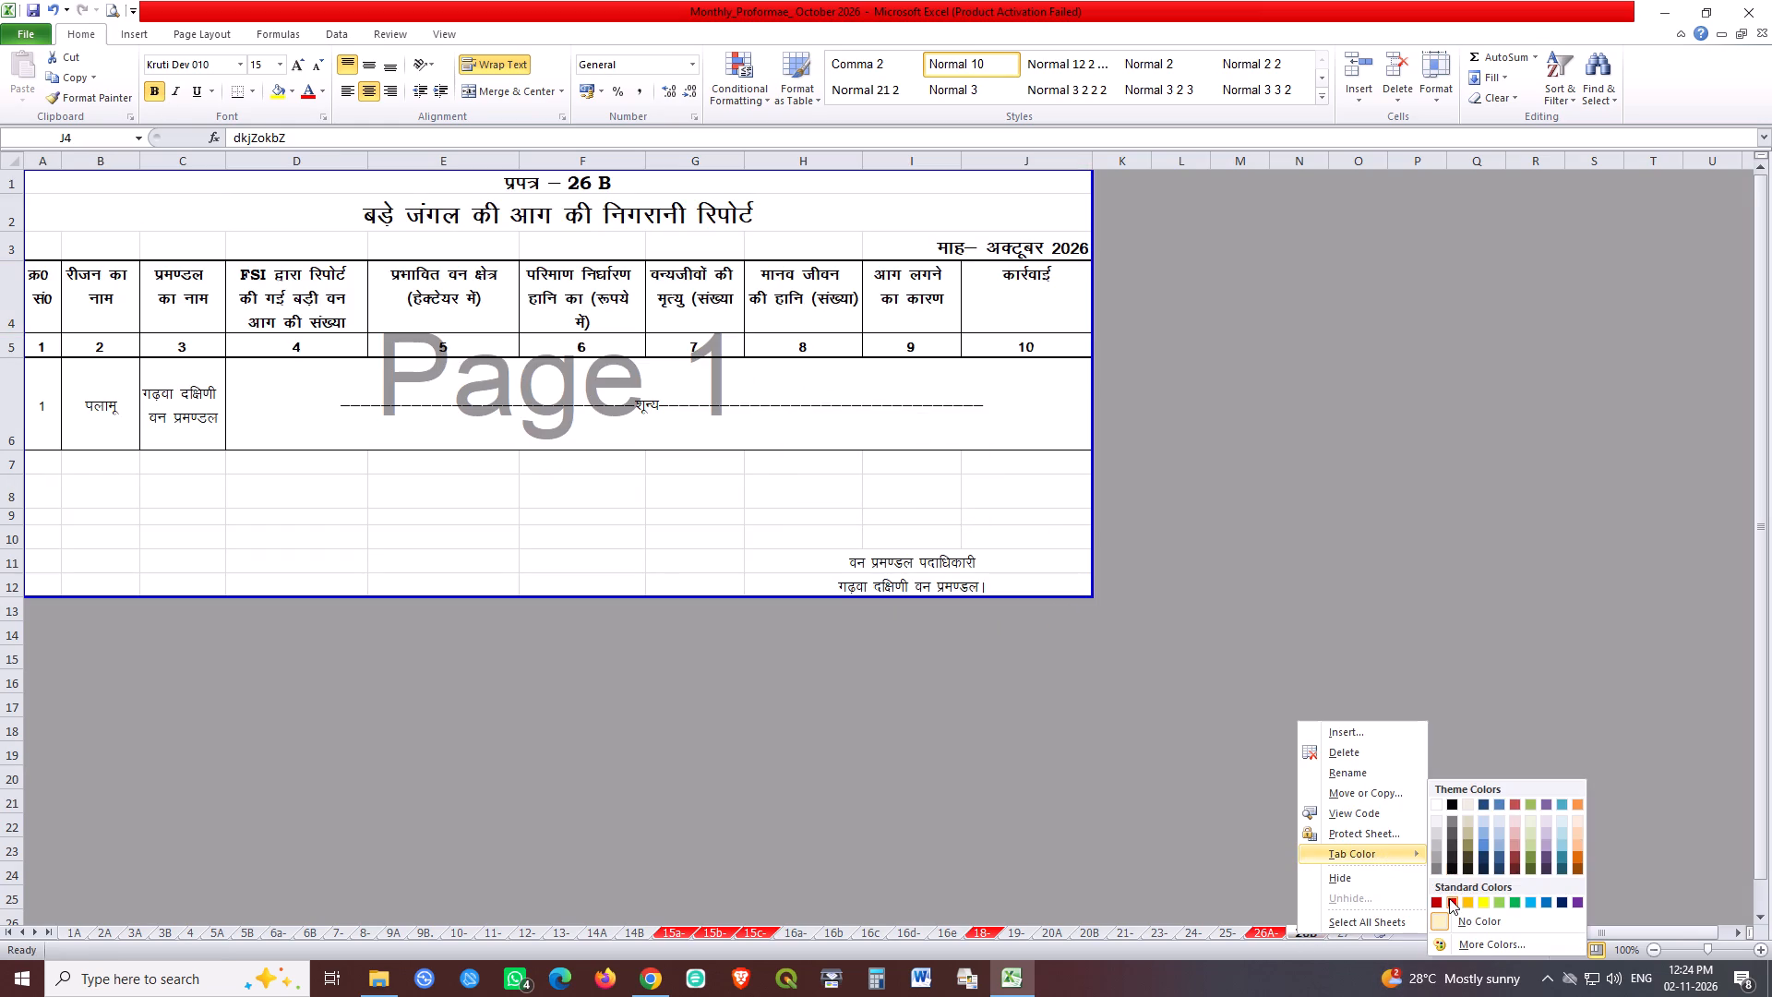
click(1449, 898)
click(975, 758)
click(948, 503)
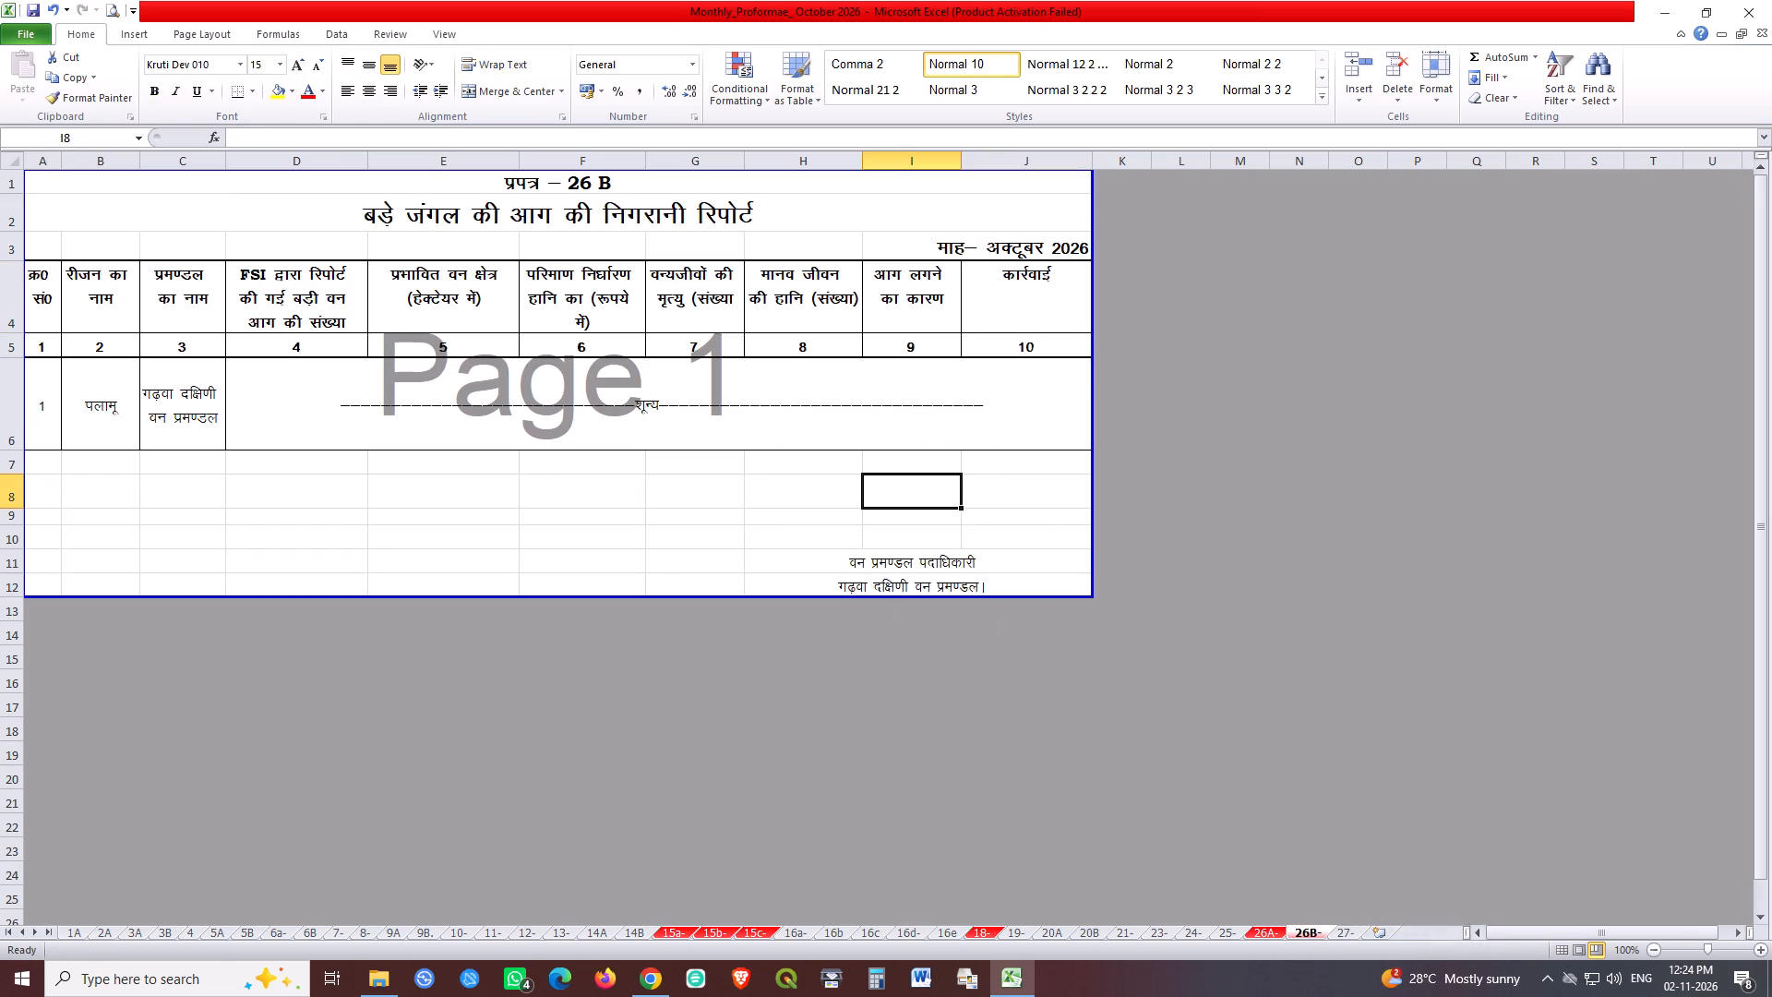
Save the October 2026 proformae workbook and close it.
key(ctrl+s)
key(ctrl+s)
key(ctrl+s)
key(ctrl+s)
key(ctrl+s)
key(ctrl+s)
key(ctrl+s)
triple_click(34, 7)
double_click(30, 14)
click(1749, 0)
click(960, 606)
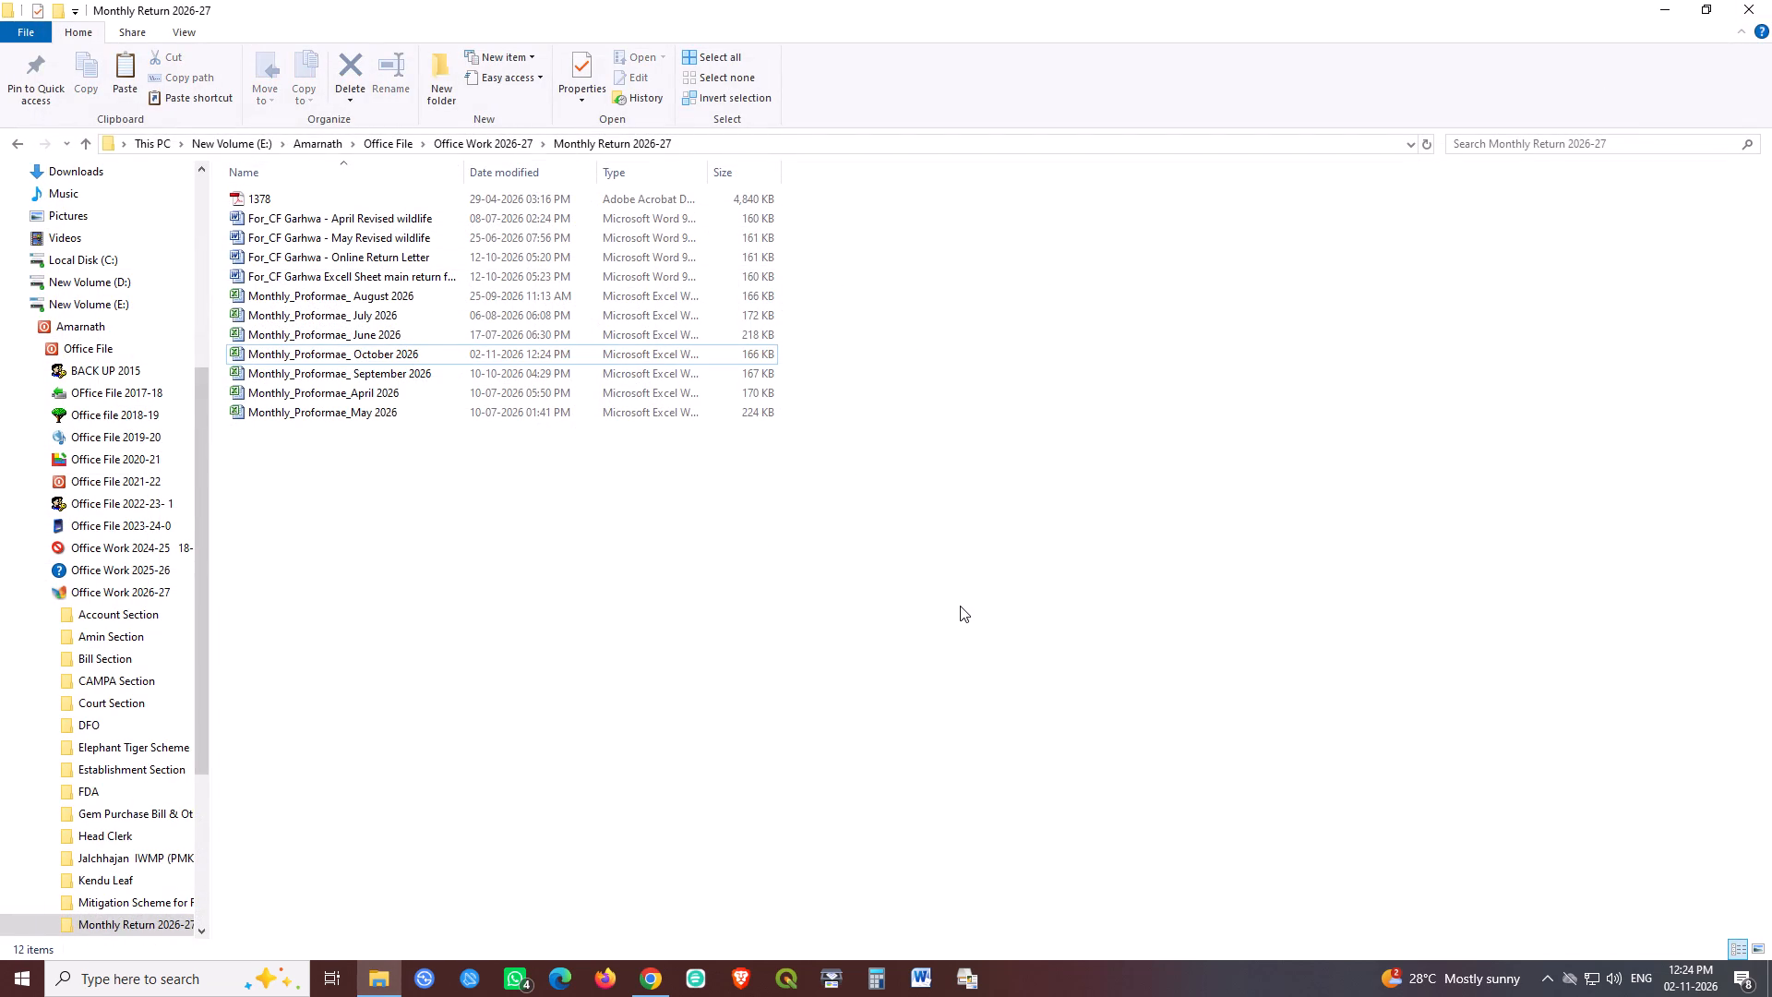